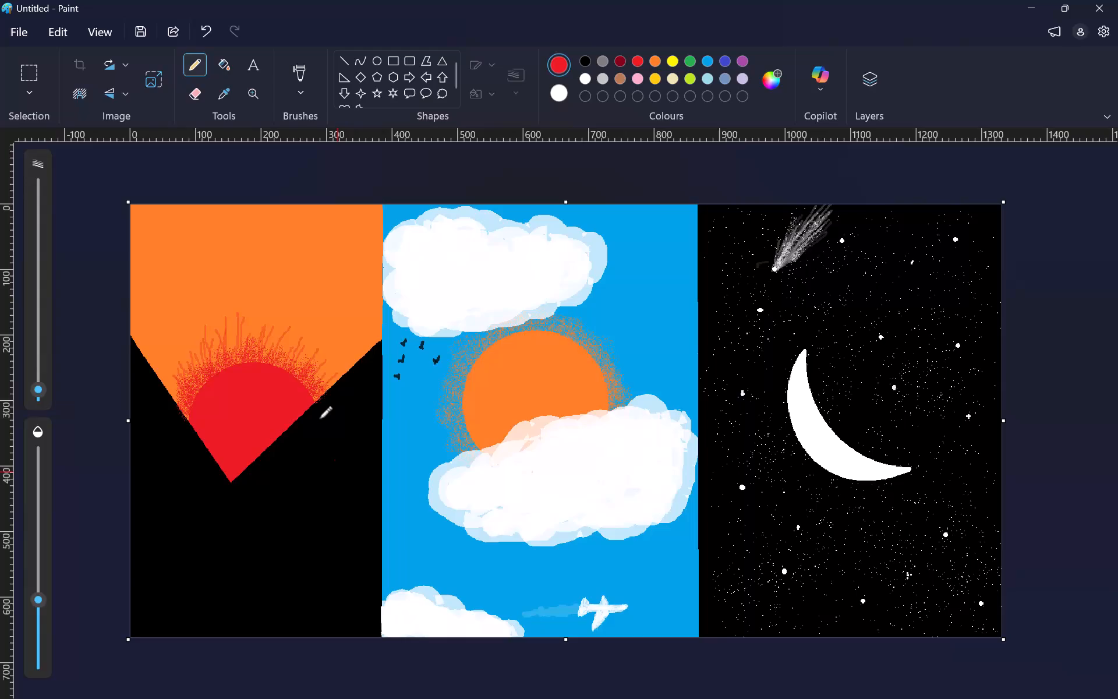
Paint over the long ray tips above the red sun with a thicker, more opaque orange pencil to shorten them.
left_click(653, 59)
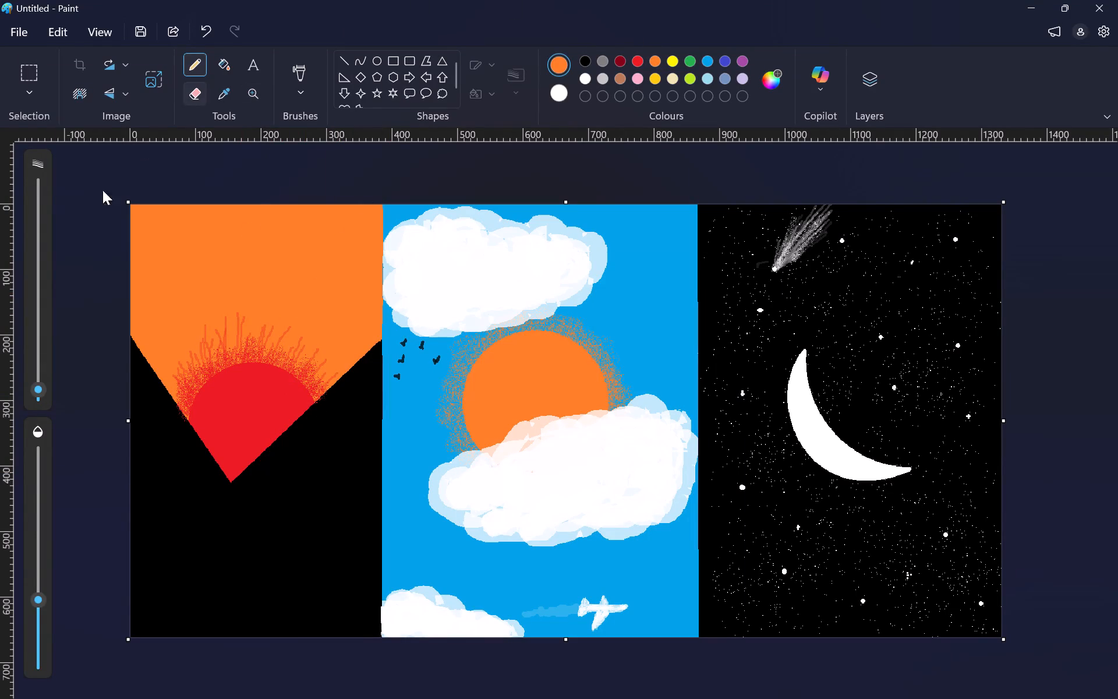
left_click_drag(34, 373, 34, 345)
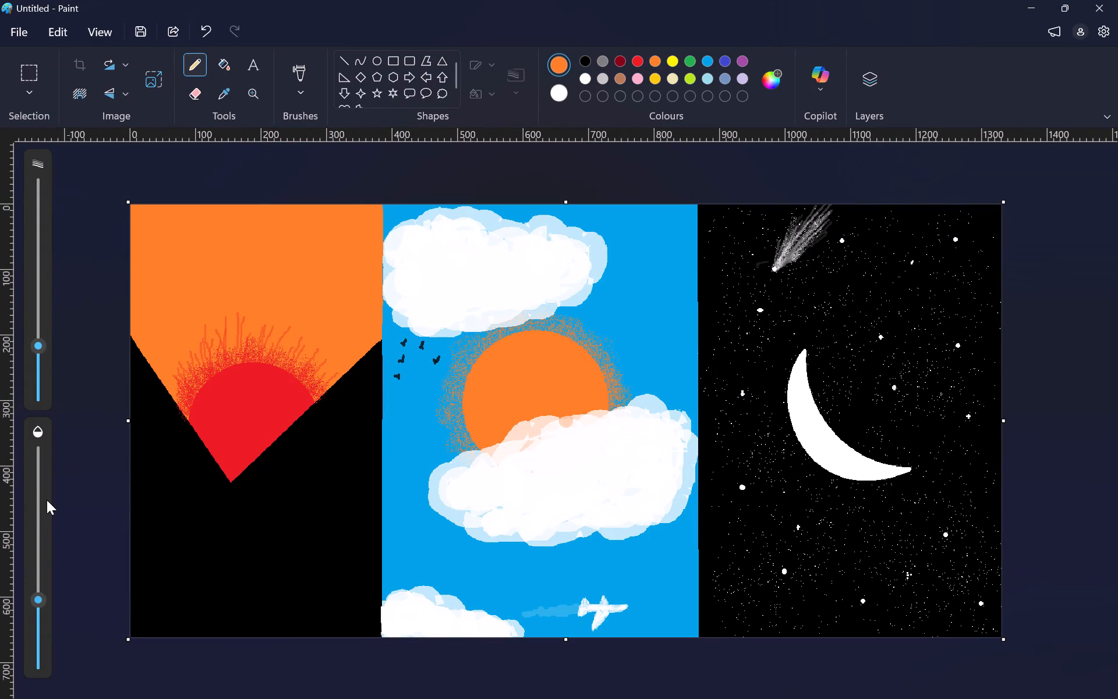
left_click_drag(39, 502, 54, 374)
left_click_drag(235, 313, 247, 313)
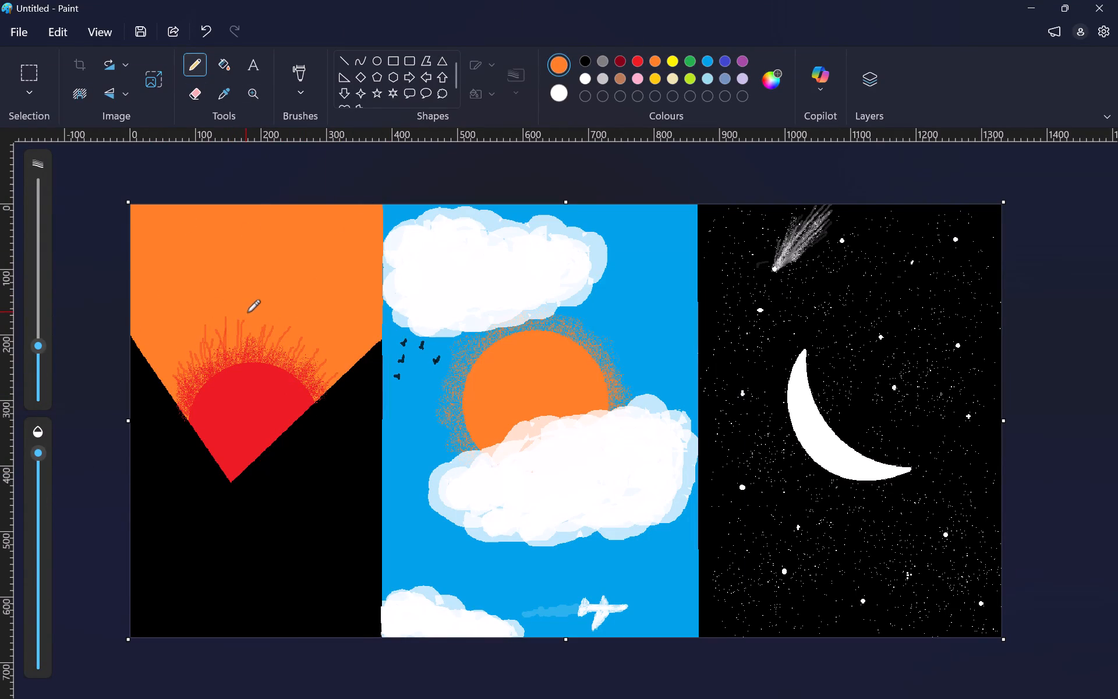
left_click_drag(247, 313, 186, 340)
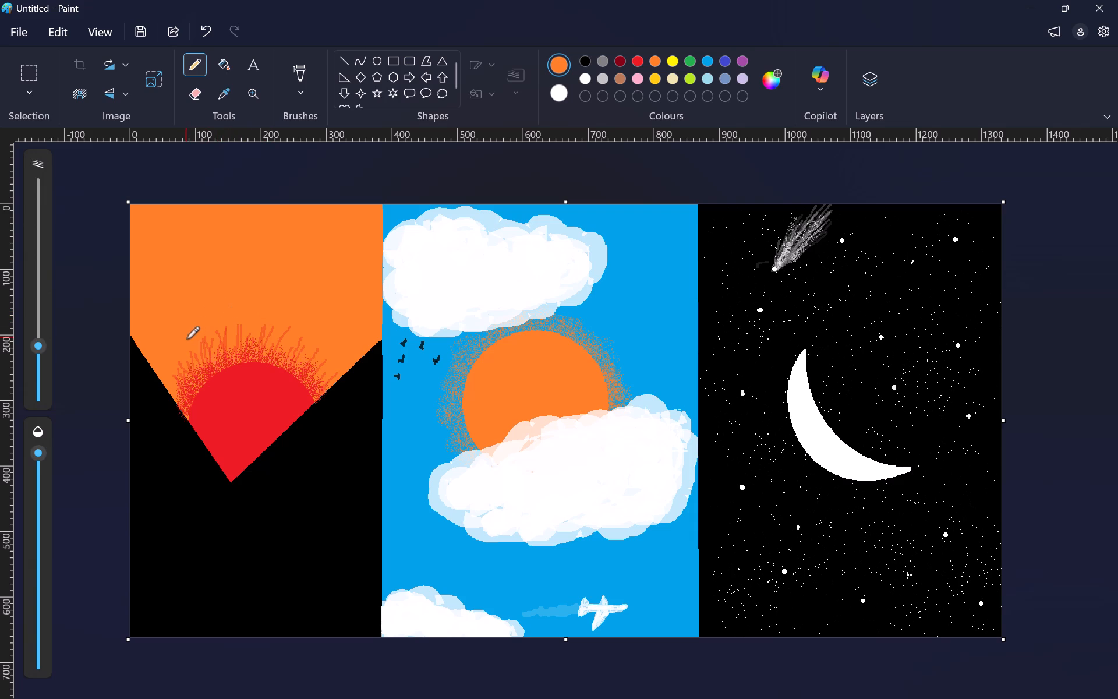
left_click_drag(186, 340, 307, 335)
left_click_drag(277, 329, 275, 329)
left_click_drag(275, 329, 185, 346)
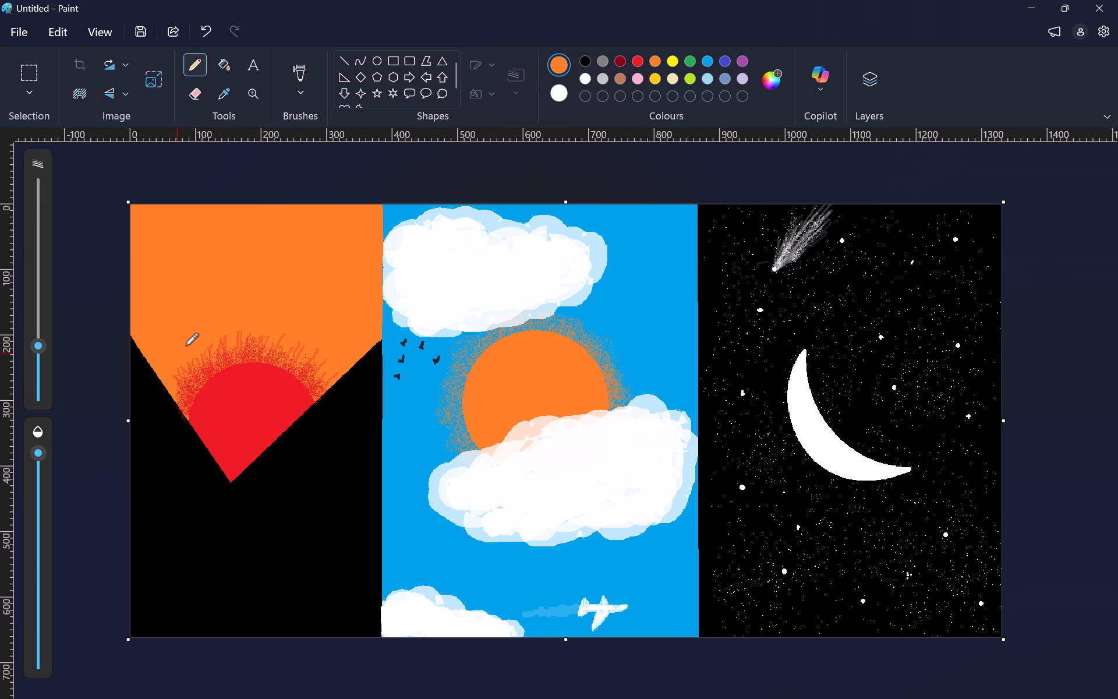
left_click_drag(185, 346, 321, 354)
Dab orange around the outer edge of the red sun's rays to clean up the remaining stray tips.
left_click(182, 373)
left_click(178, 379)
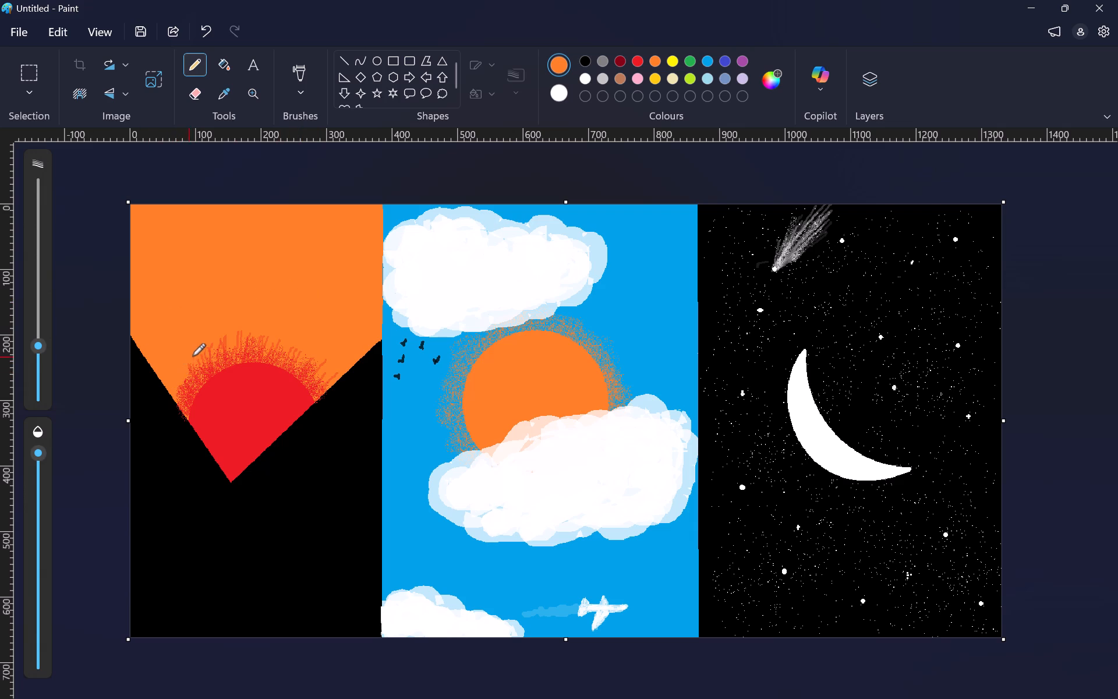
left_click(194, 355)
left_click(210, 344)
left_click(246, 336)
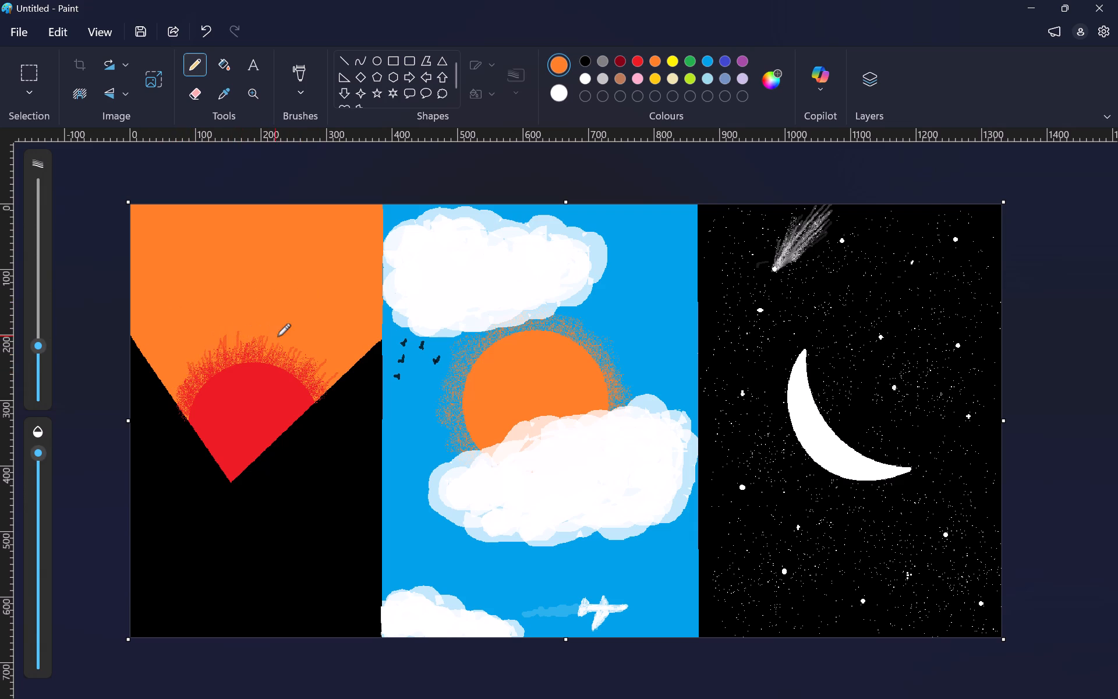
left_click(279, 338)
left_click(307, 351)
left_click(323, 374)
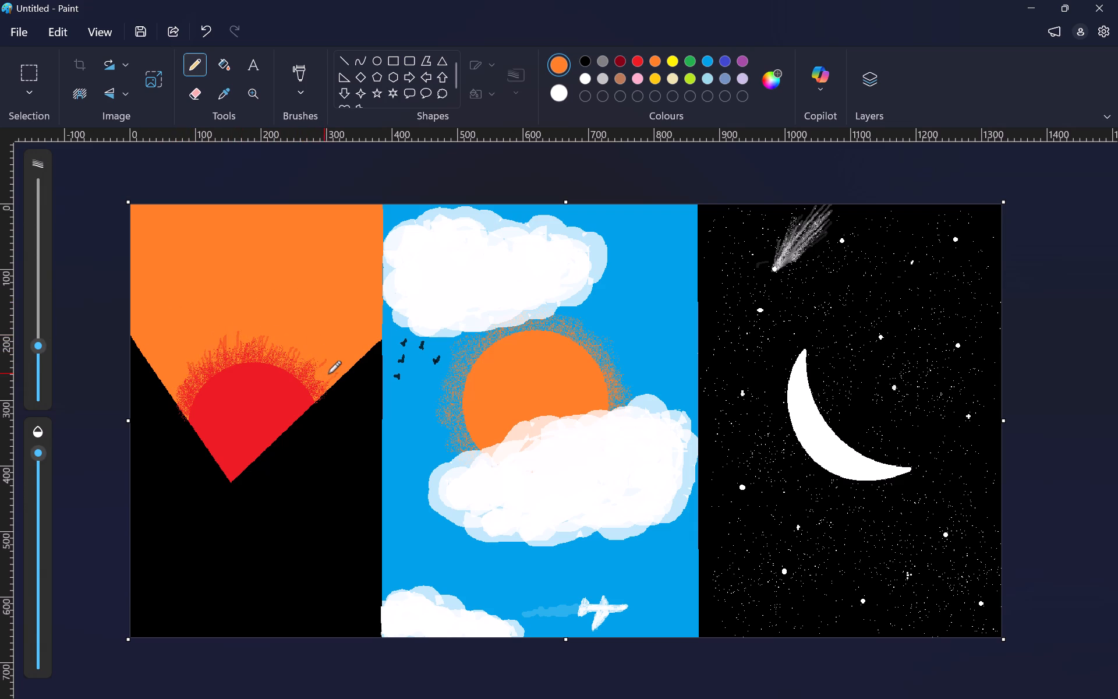
left_click(332, 370)
left_click(324, 360)
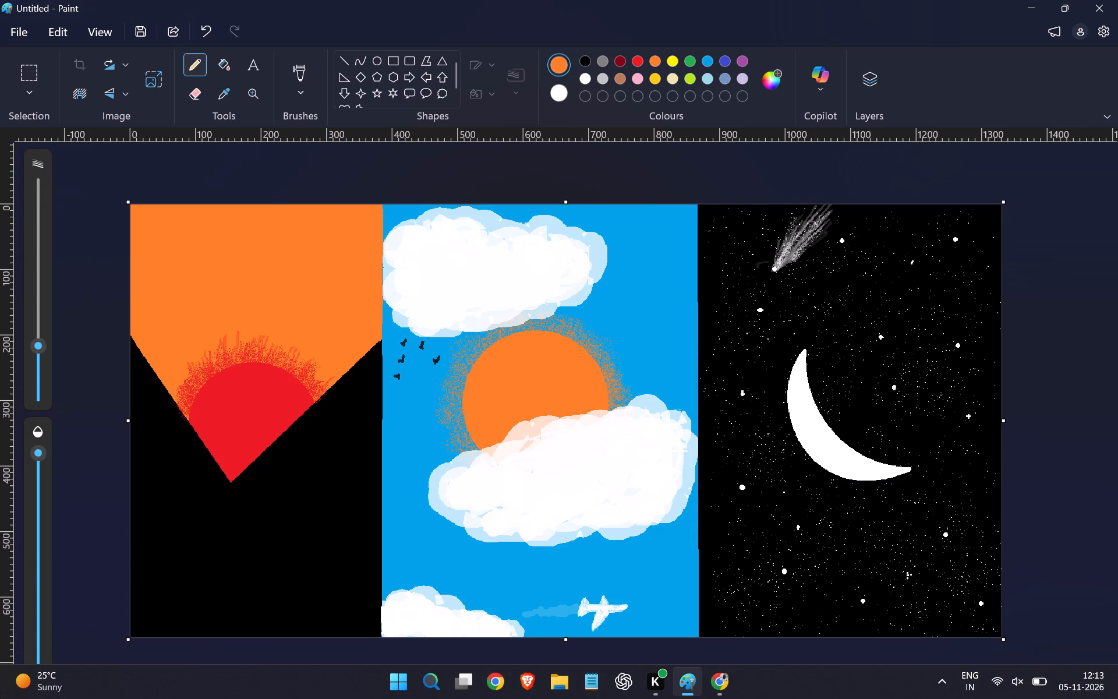
left_click(332, 372)
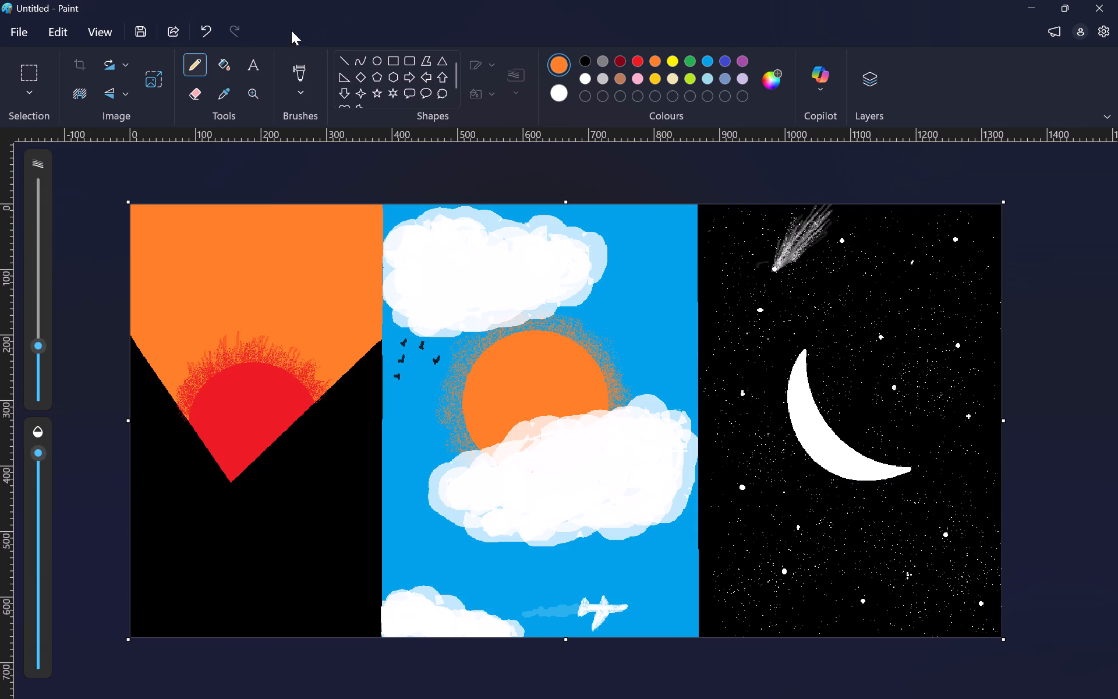
Start a new blank canvas, saving the current three-panel drawing as "day".
left_click(8, 33)
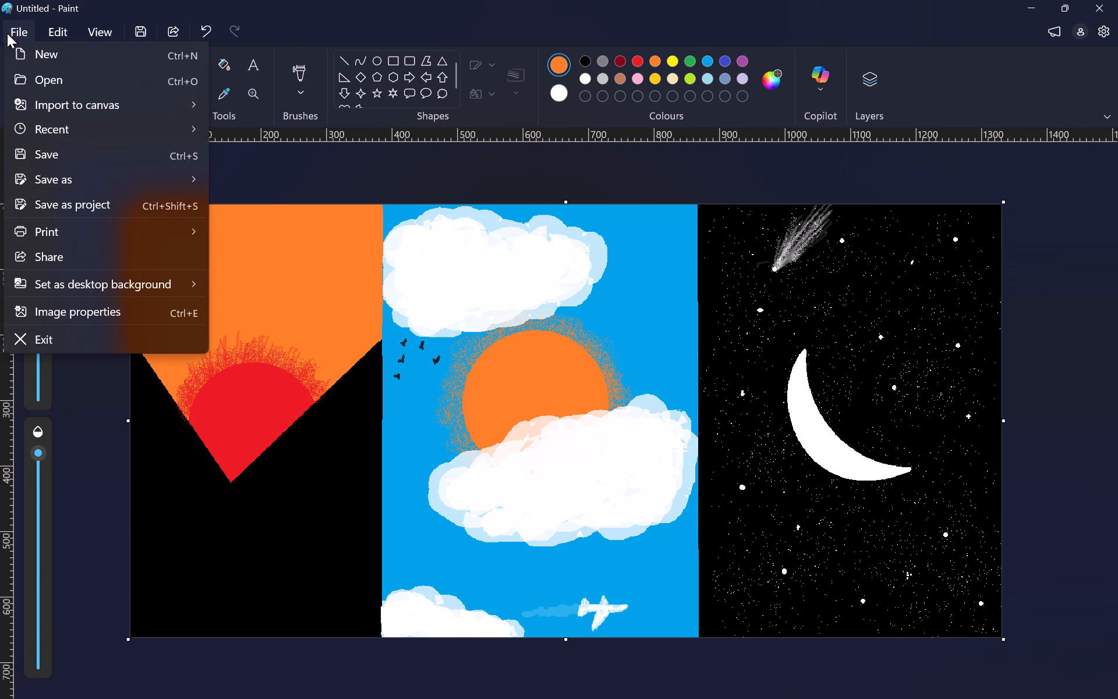
left_click(60, 64)
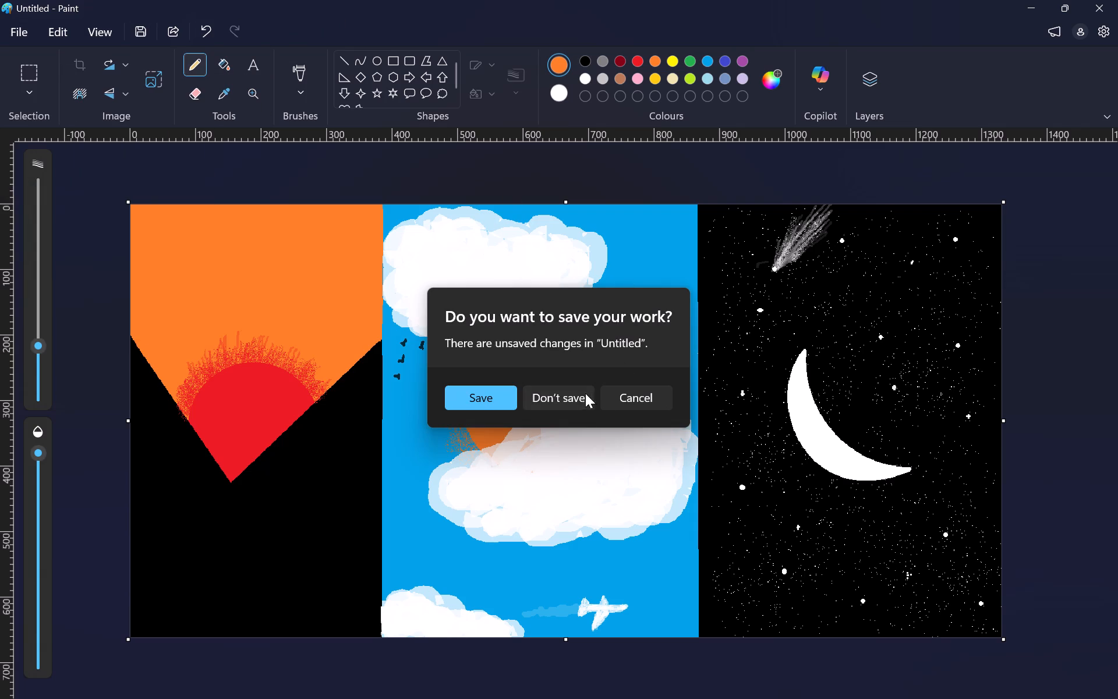
left_click(498, 387)
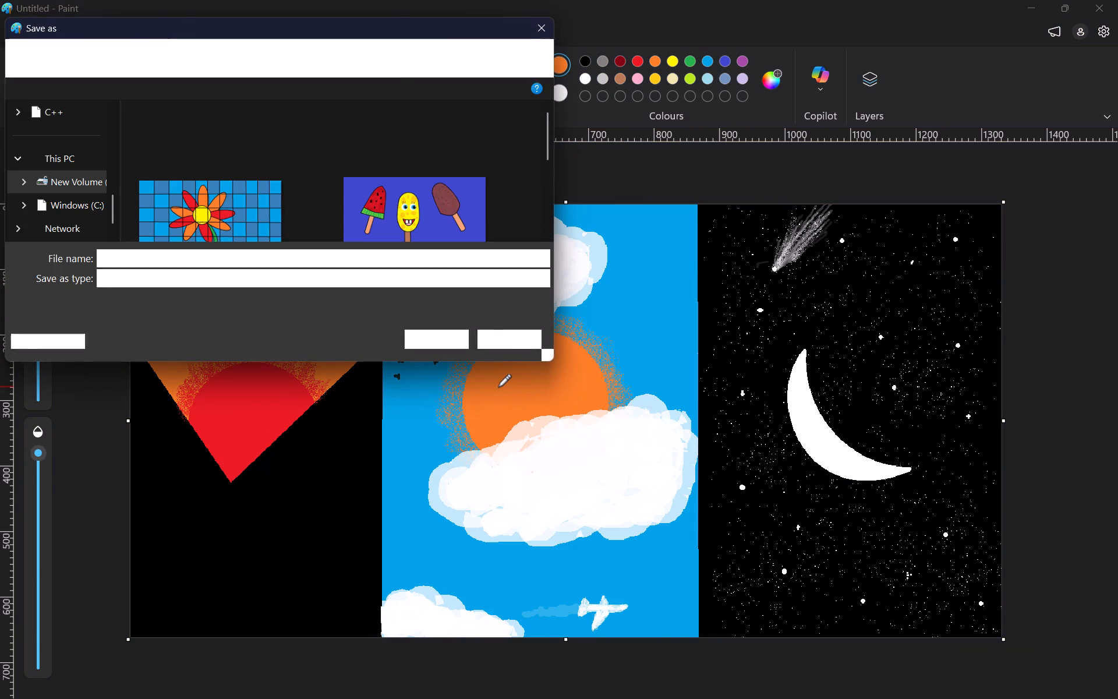
key("BackSpace")
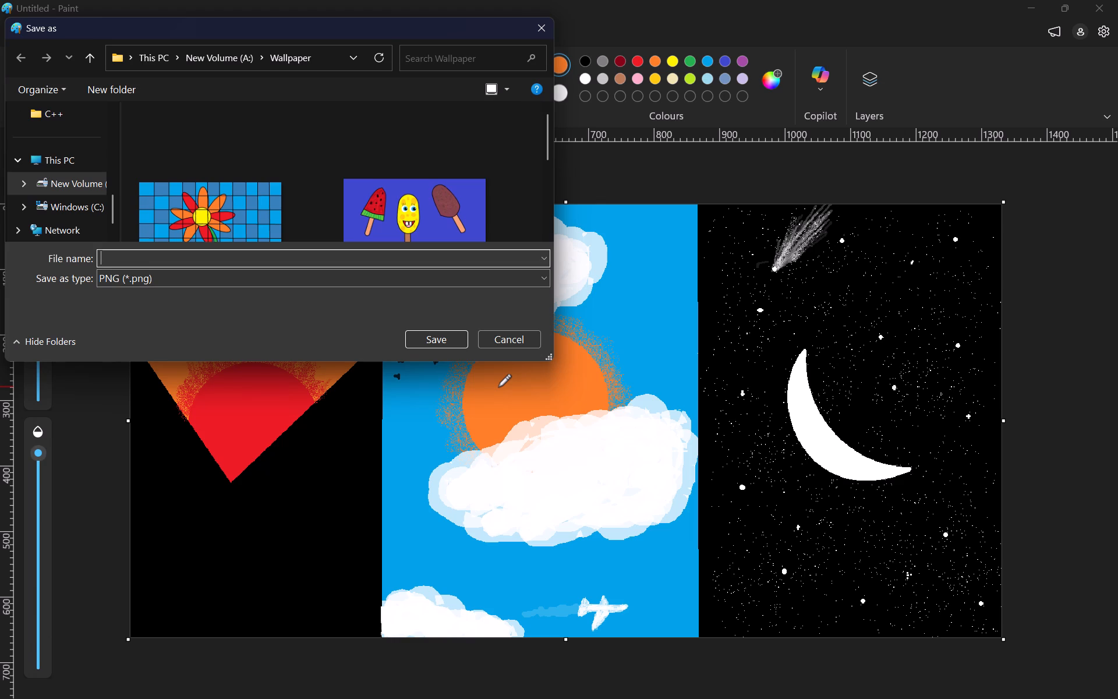
type("da")
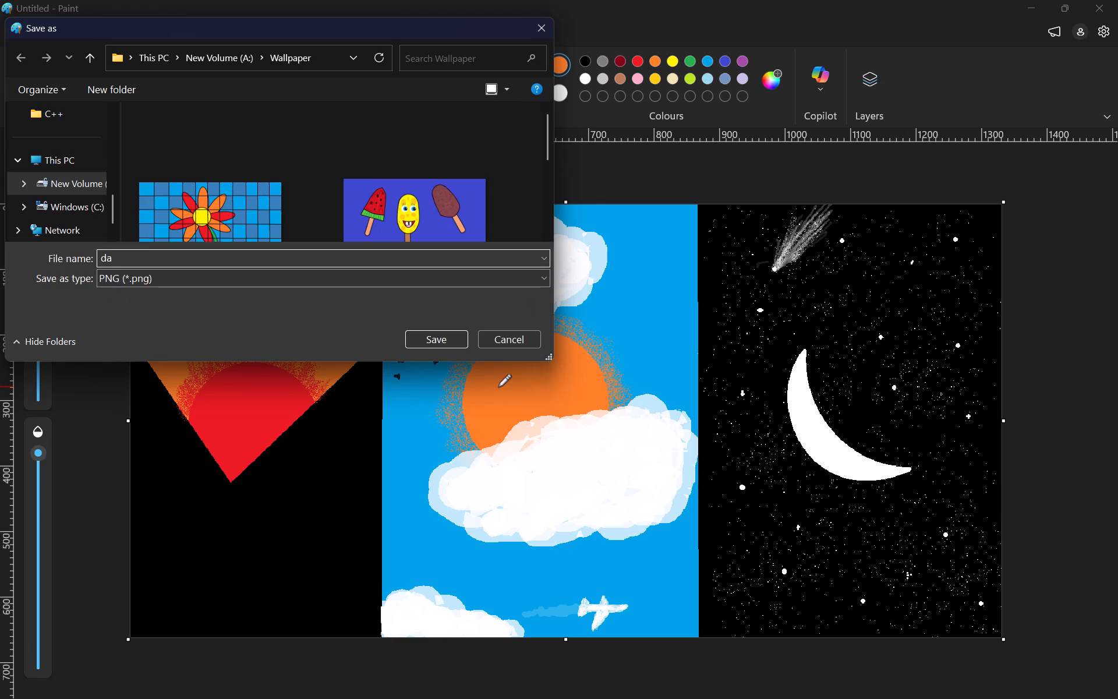
key("BackSpace")
key("BackSpace")
type("day")
key("Return")
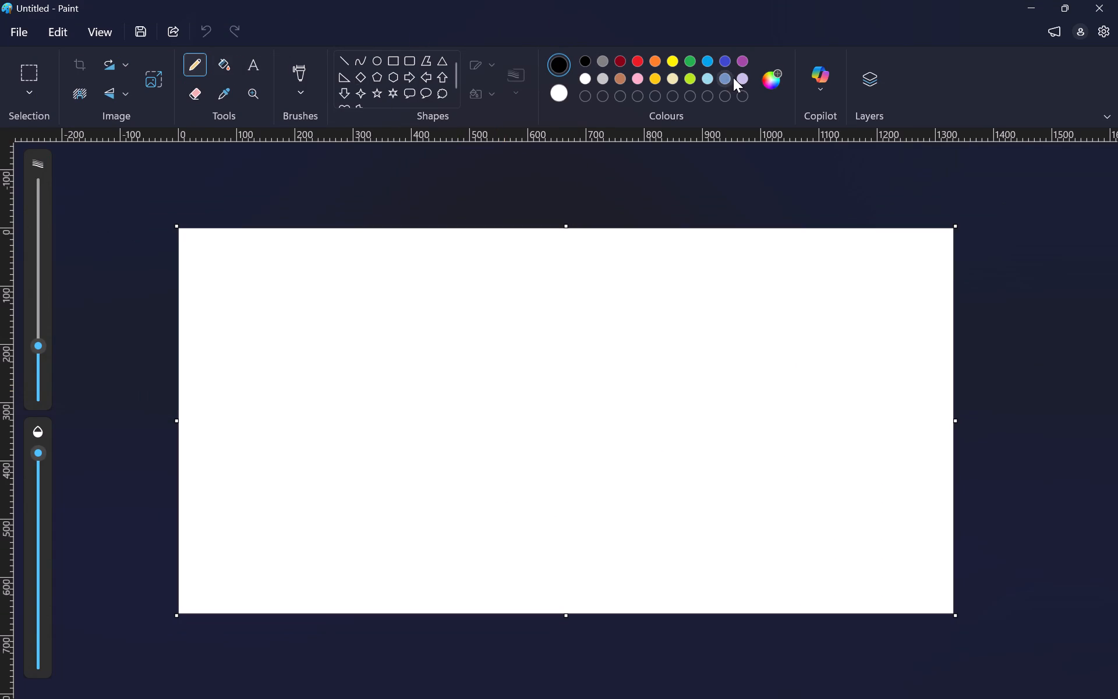
Paint a solid wavy band along the canvas's bottom edge, full width, in the light cyan basic colour with a much thicker pencil.
left_click(777, 79)
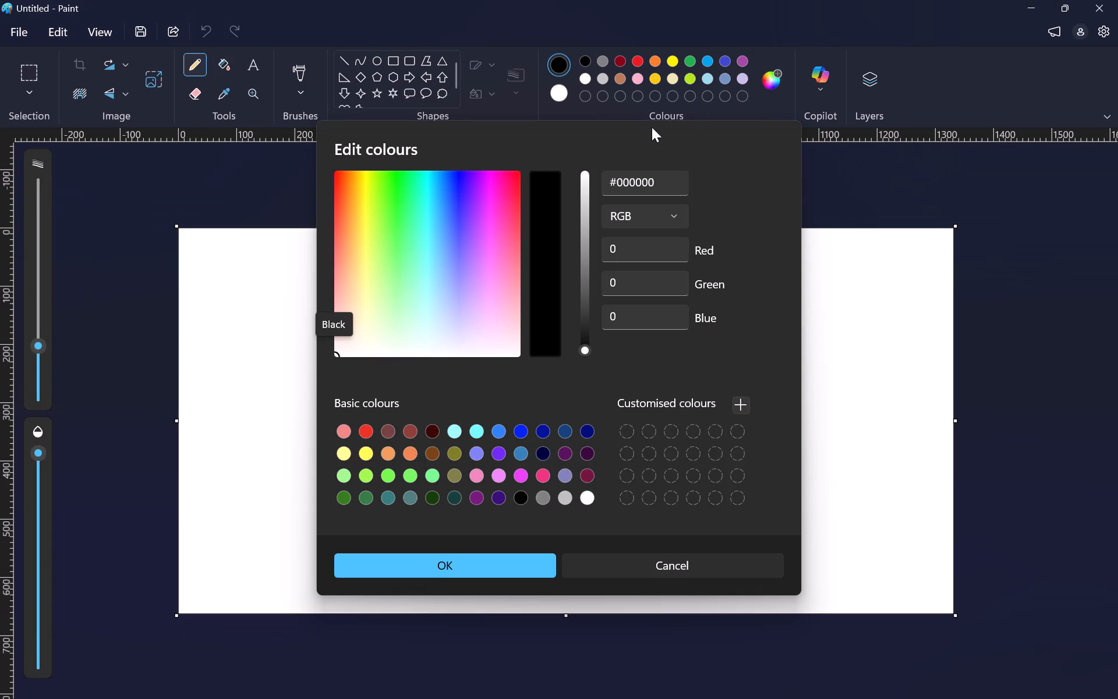
left_click(451, 178)
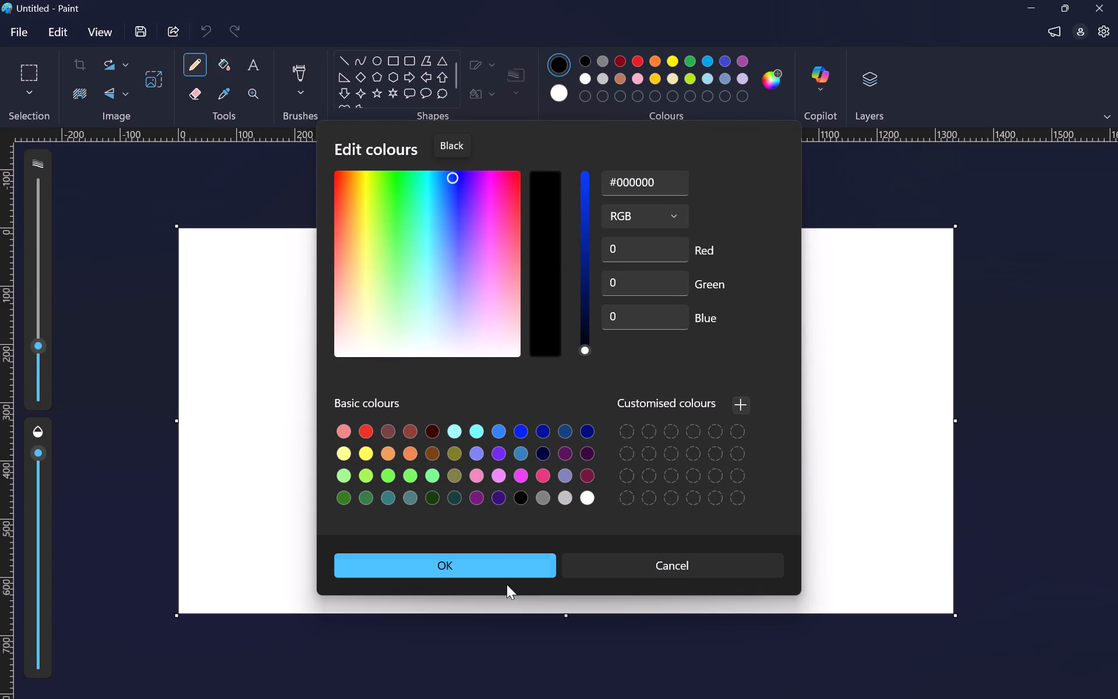
left_click(500, 426)
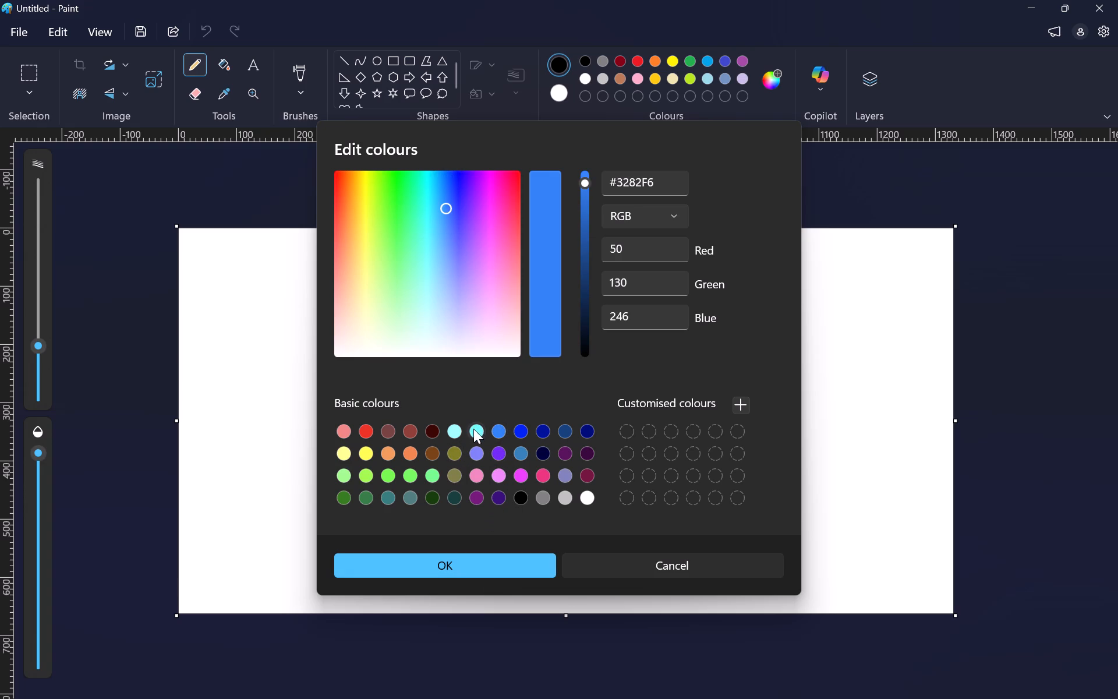
left_click(473, 430)
left_click(468, 565)
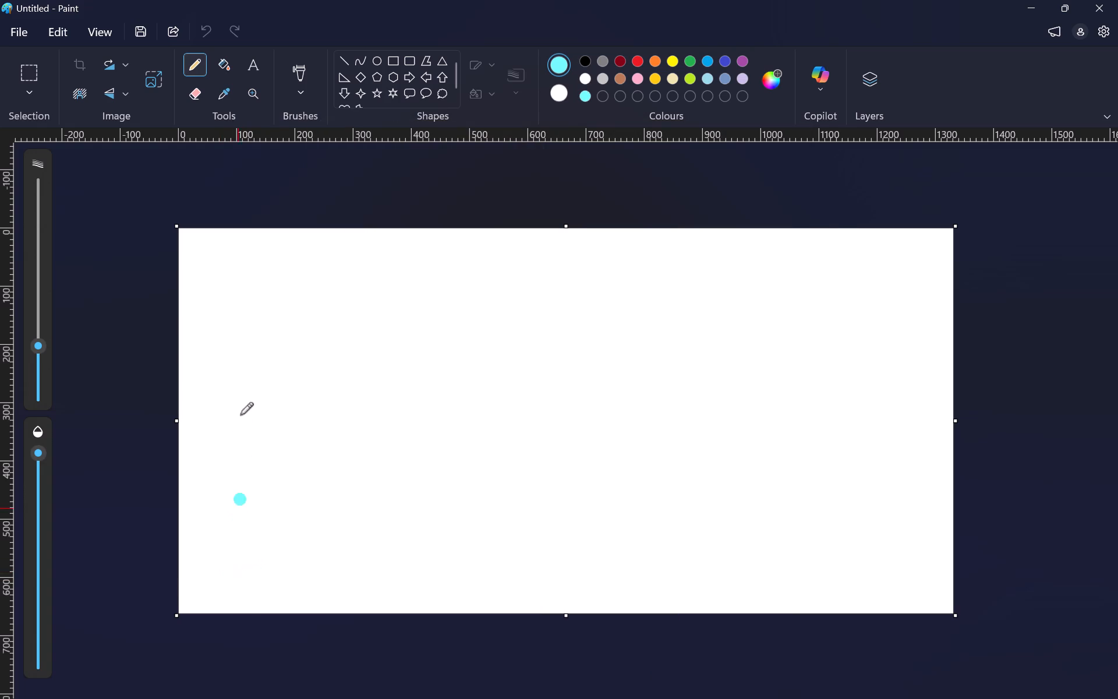
left_click_drag(40, 324, 43, 303)
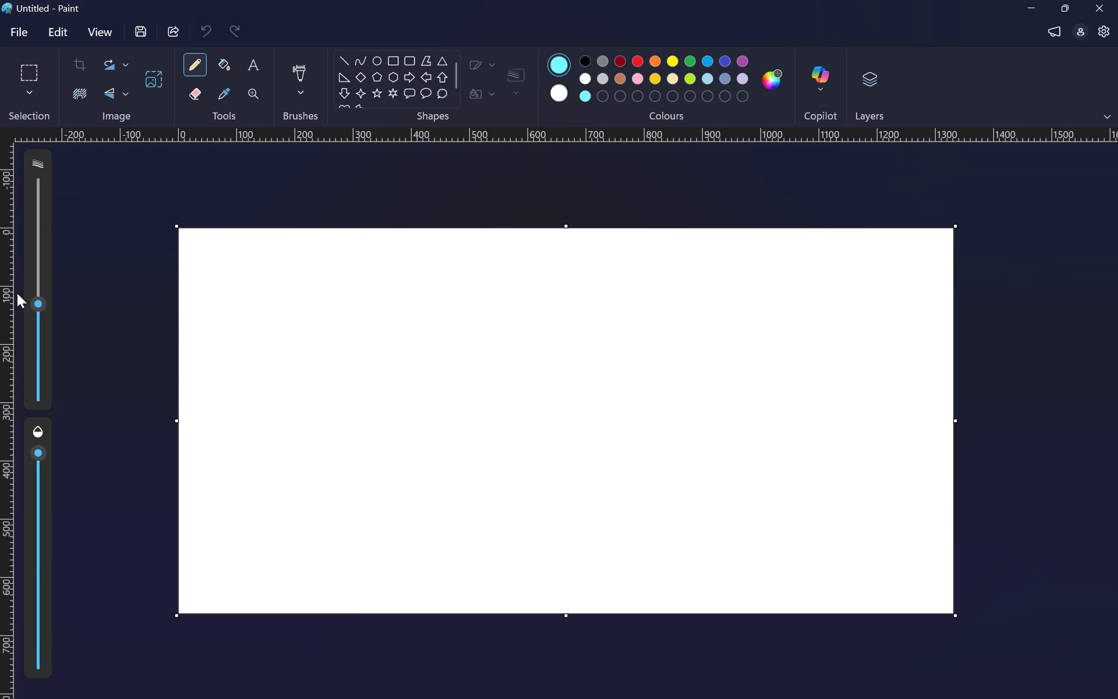
left_click_drag(40, 298, 45, 266)
left_click_drag(194, 562, 206, 573)
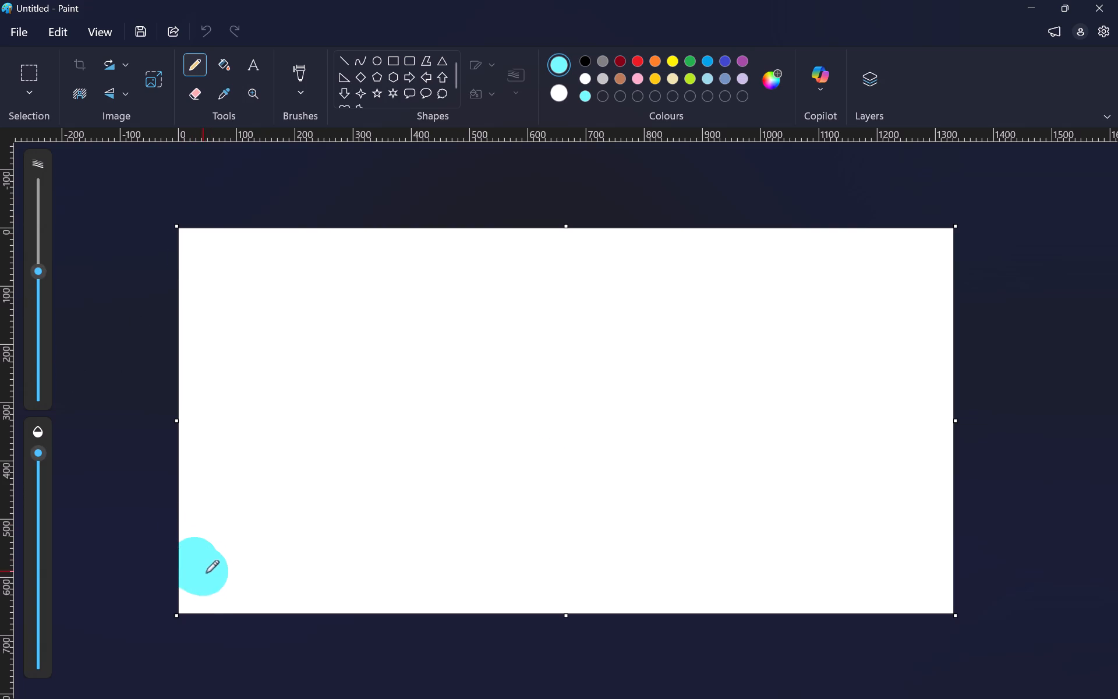
left_click_drag(206, 573, 213, 542)
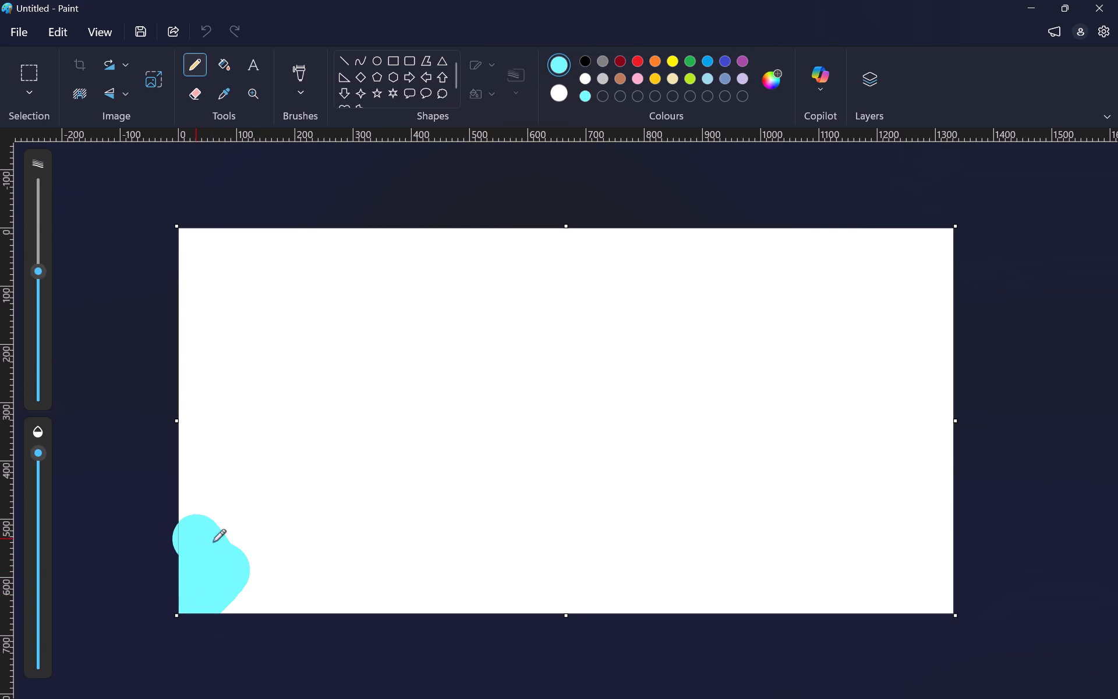
left_click_drag(213, 542, 440, 576)
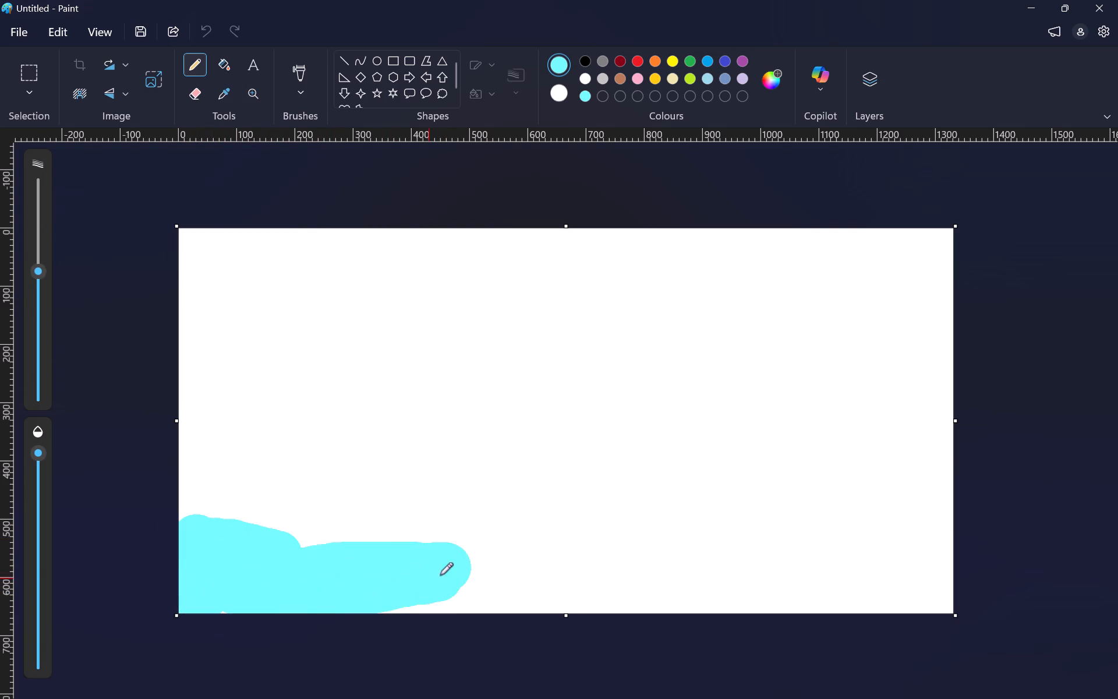
left_click_drag(440, 576, 540, 556)
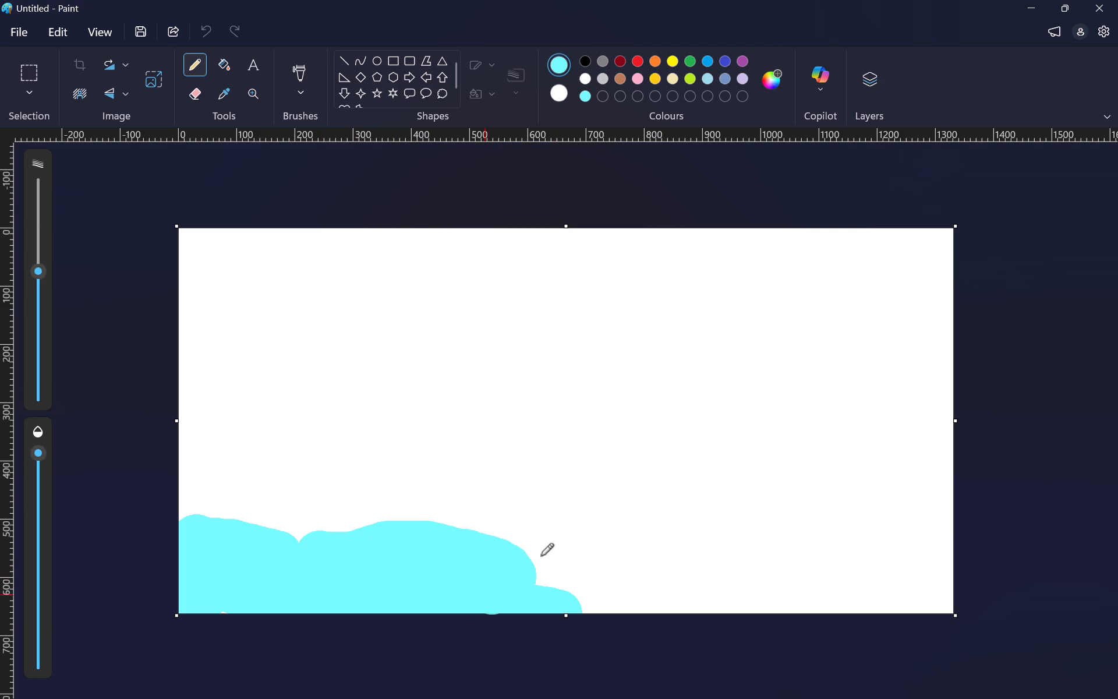
left_click_drag(540, 556, 634, 593)
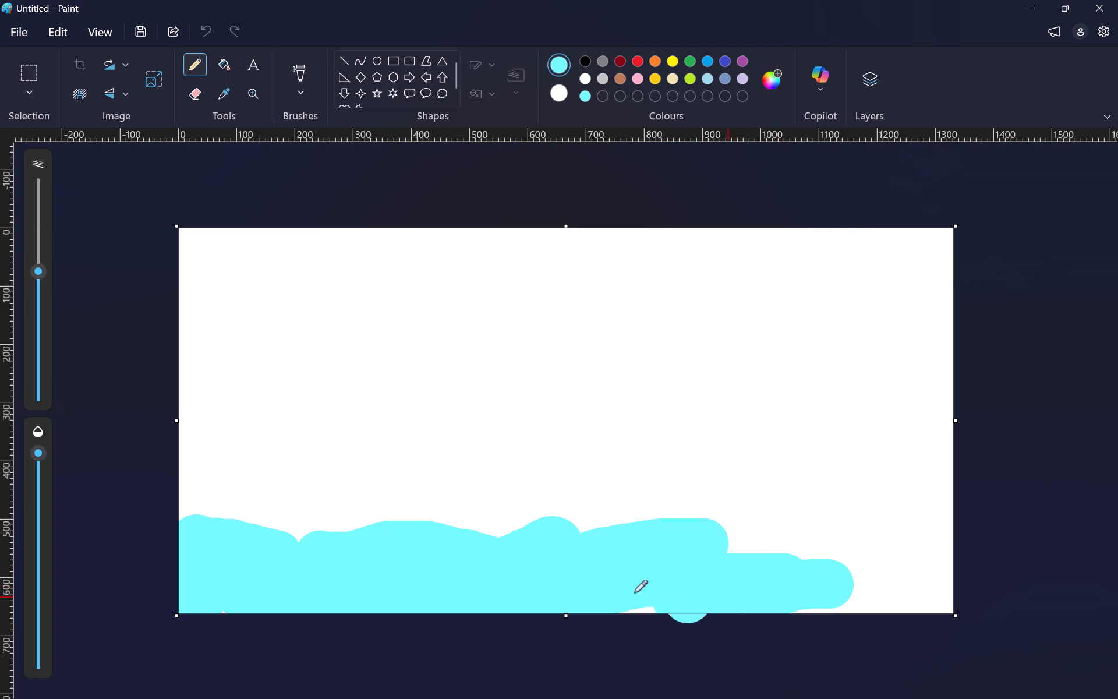
left_click_drag(634, 593, 793, 526)
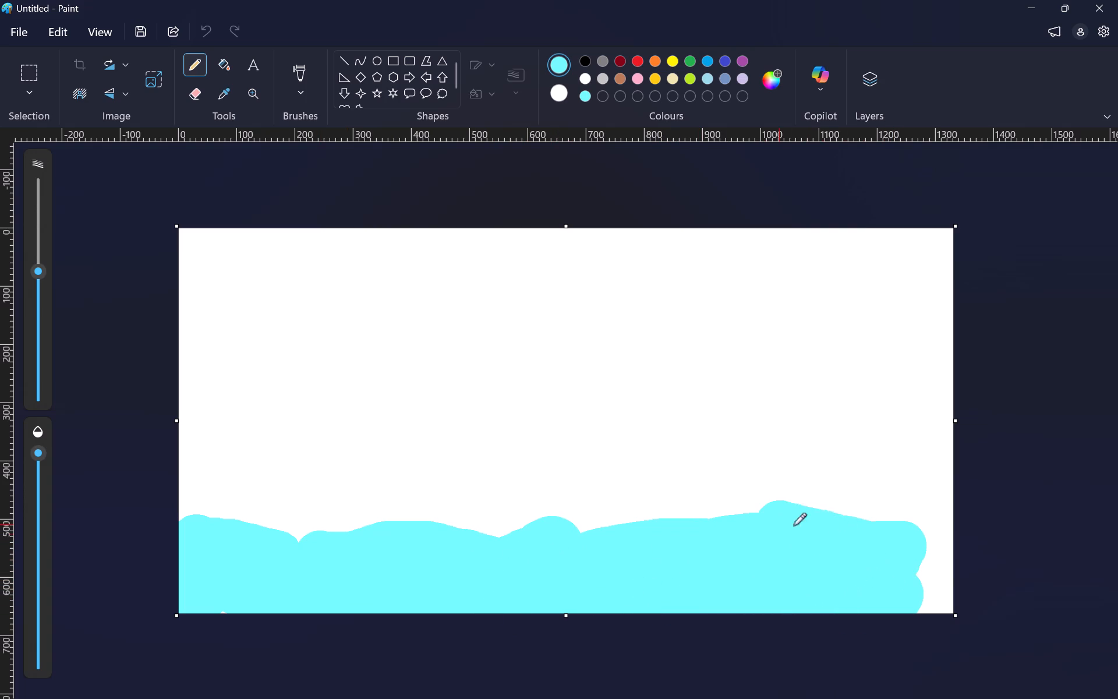
left_click_drag(793, 526, 905, 621)
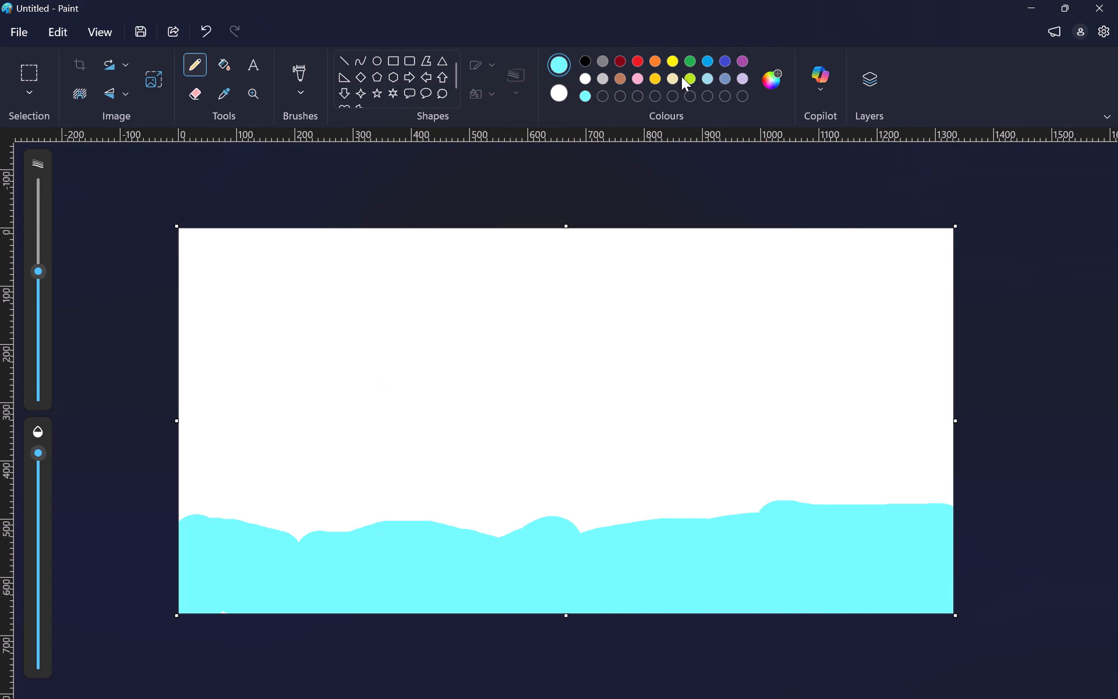
Paint a thick wavy band in medium blue (#00A2E8) across the full canvas width, directly above and overlapping the light cyan band.
left_click(727, 62)
left_click(714, 62)
left_click_drag(199, 502, 221, 478)
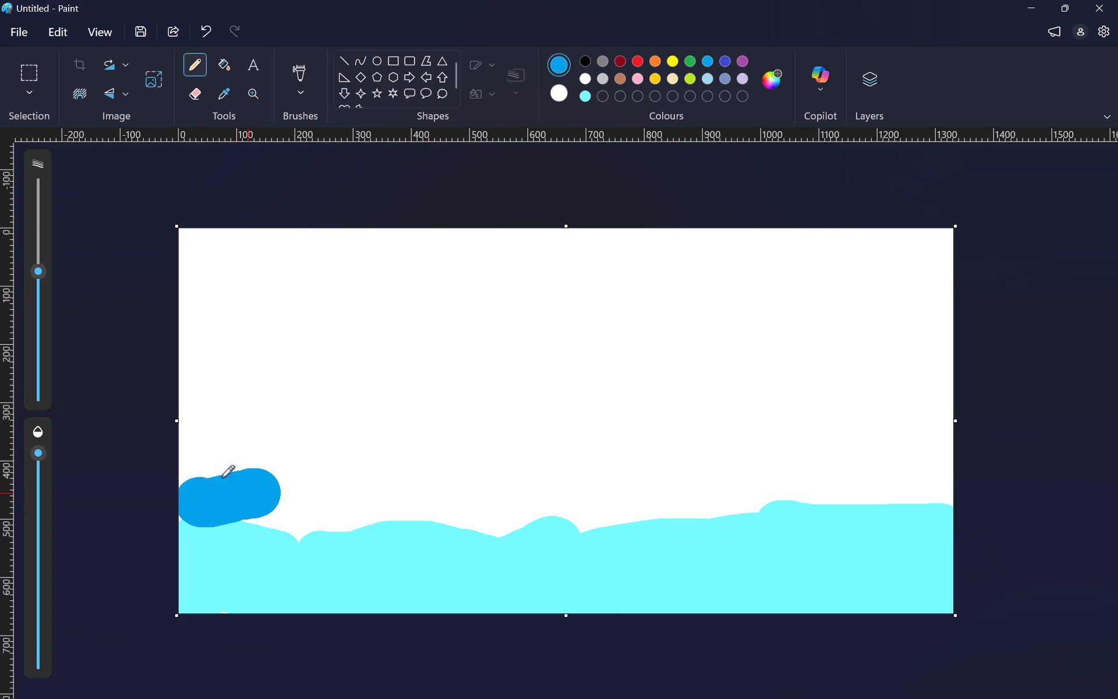
left_click_drag(221, 478, 301, 514)
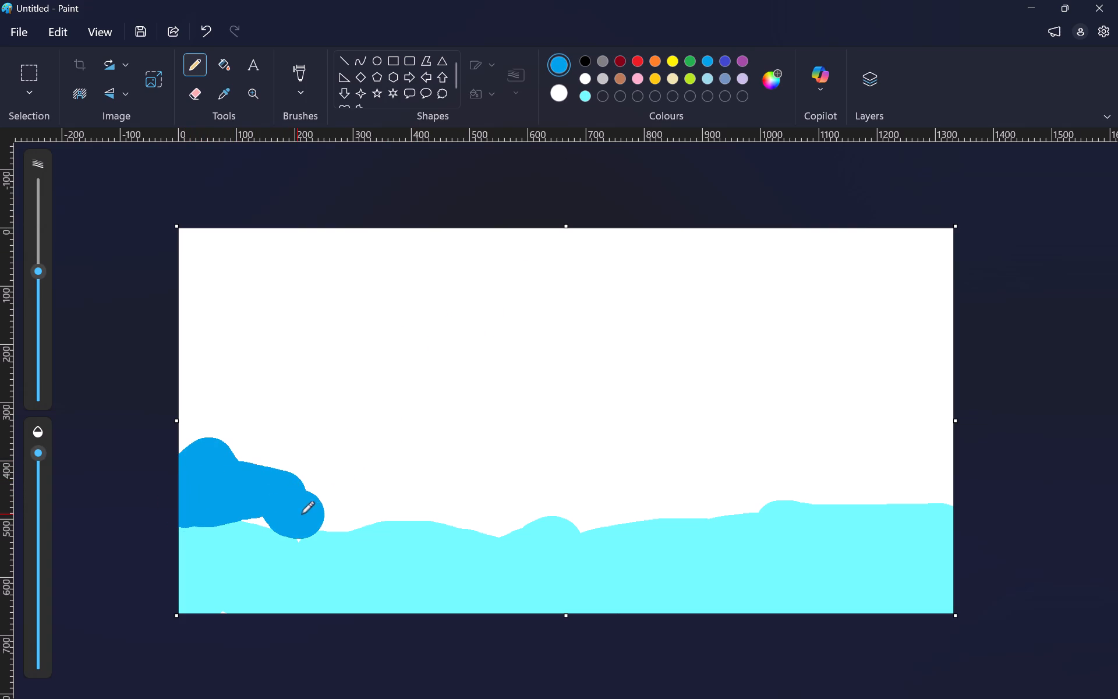
left_click_drag(301, 514, 342, 488)
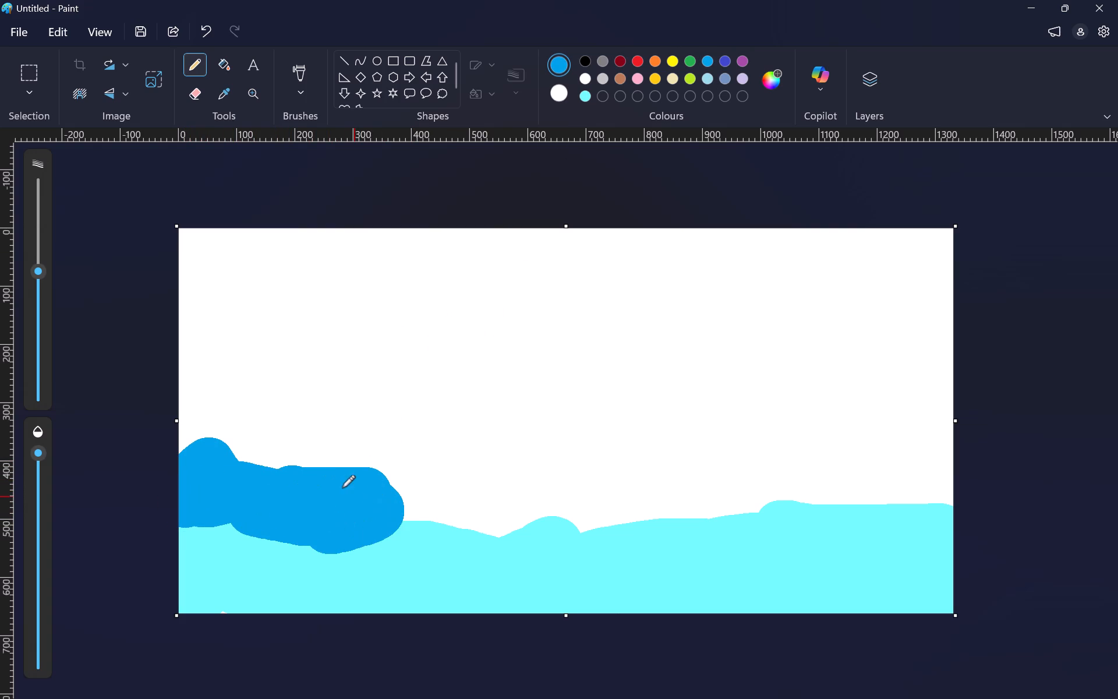
left_click_drag(342, 488, 497, 504)
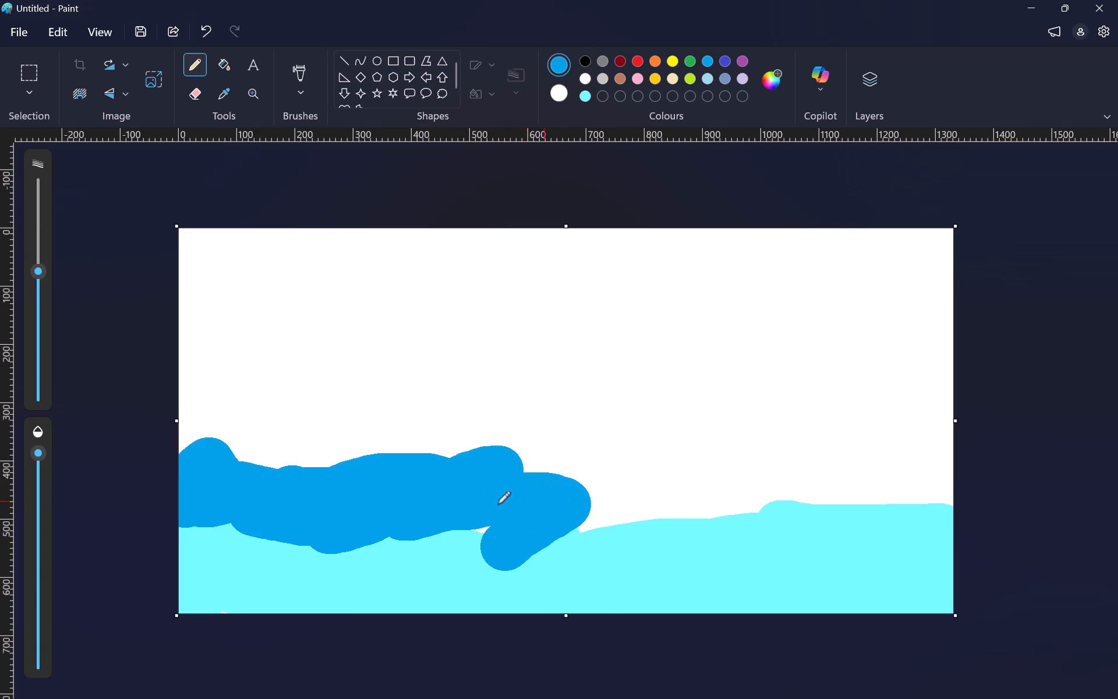
left_click_drag(497, 504, 735, 490)
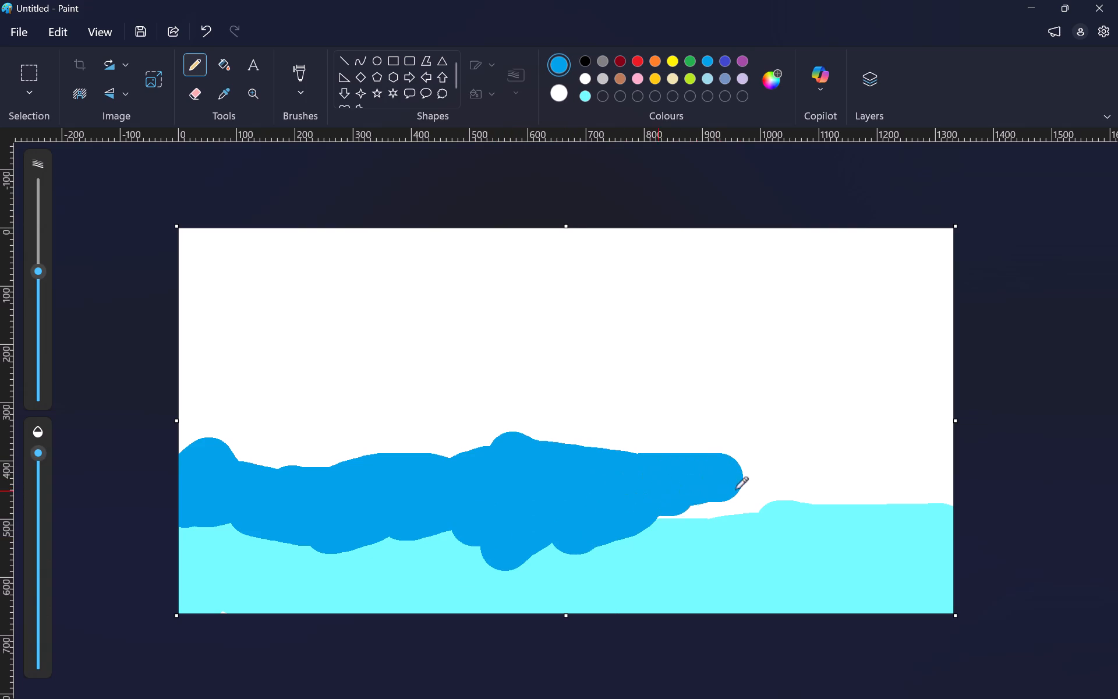
left_click_drag(735, 490, 878, 457)
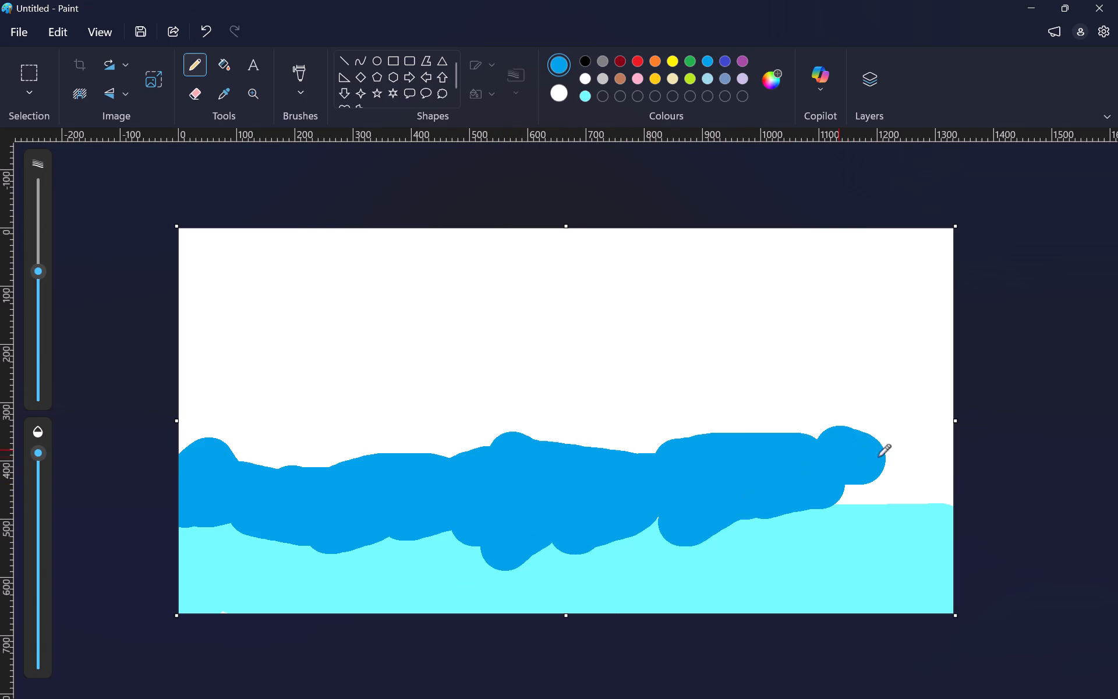
left_click_drag(878, 457, 960, 491)
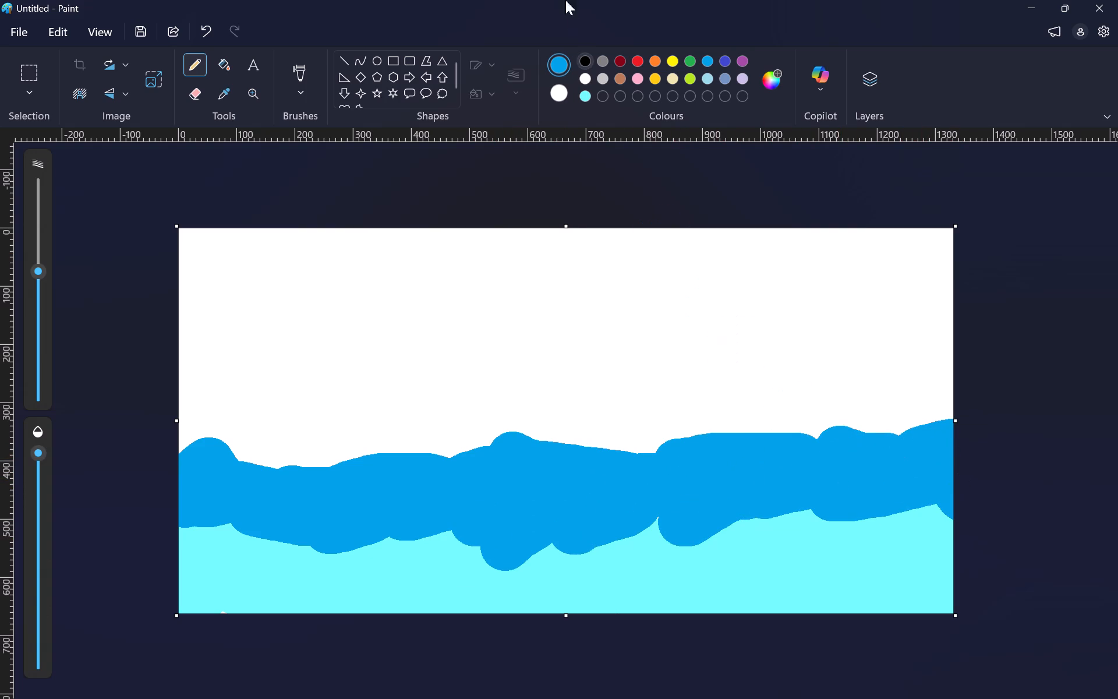
Paint a full-width wavy band in the dark blue basic colour #00129A above the medium blue band, filling in bumps along its upper edge.
left_click(775, 86)
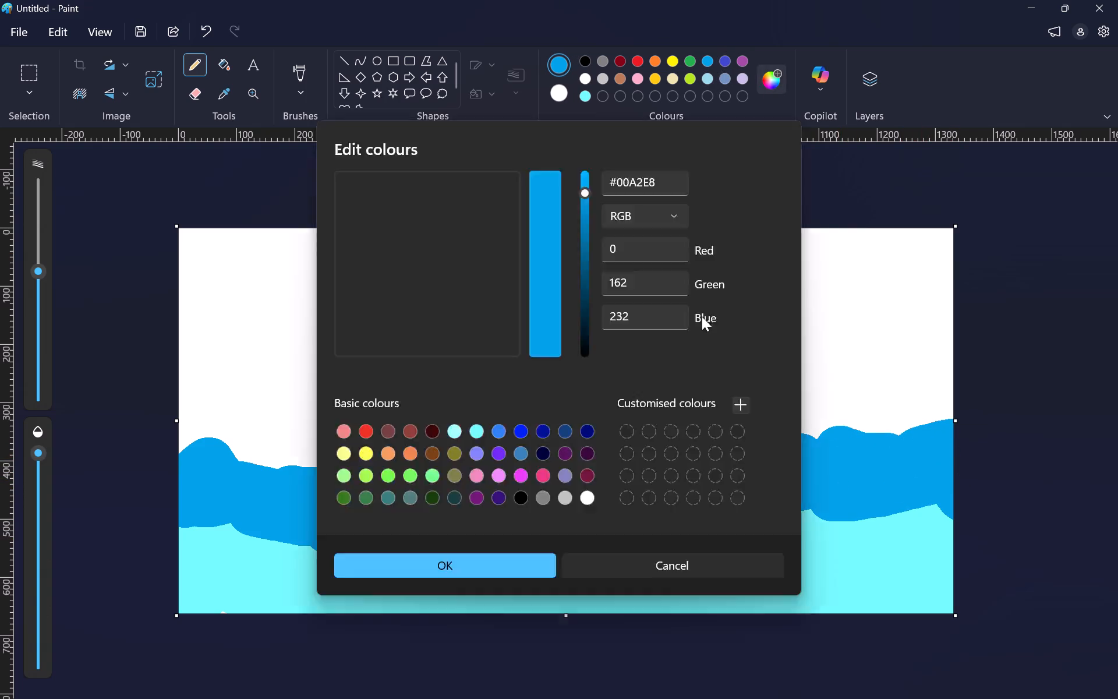
left_click(542, 434)
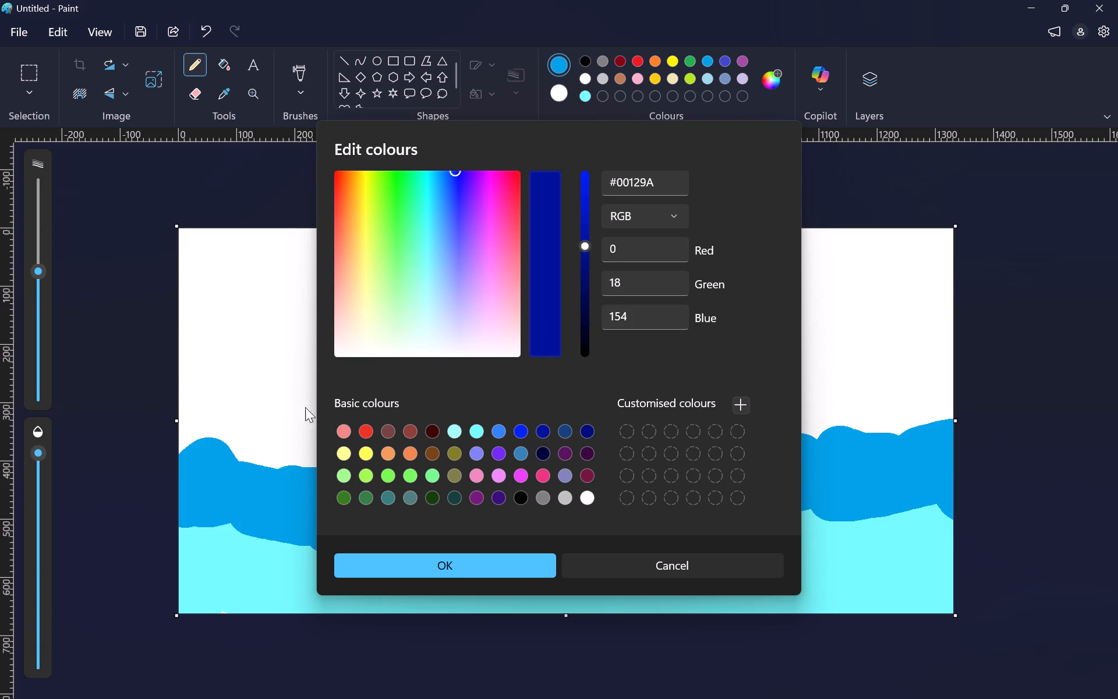
left_click(407, 559)
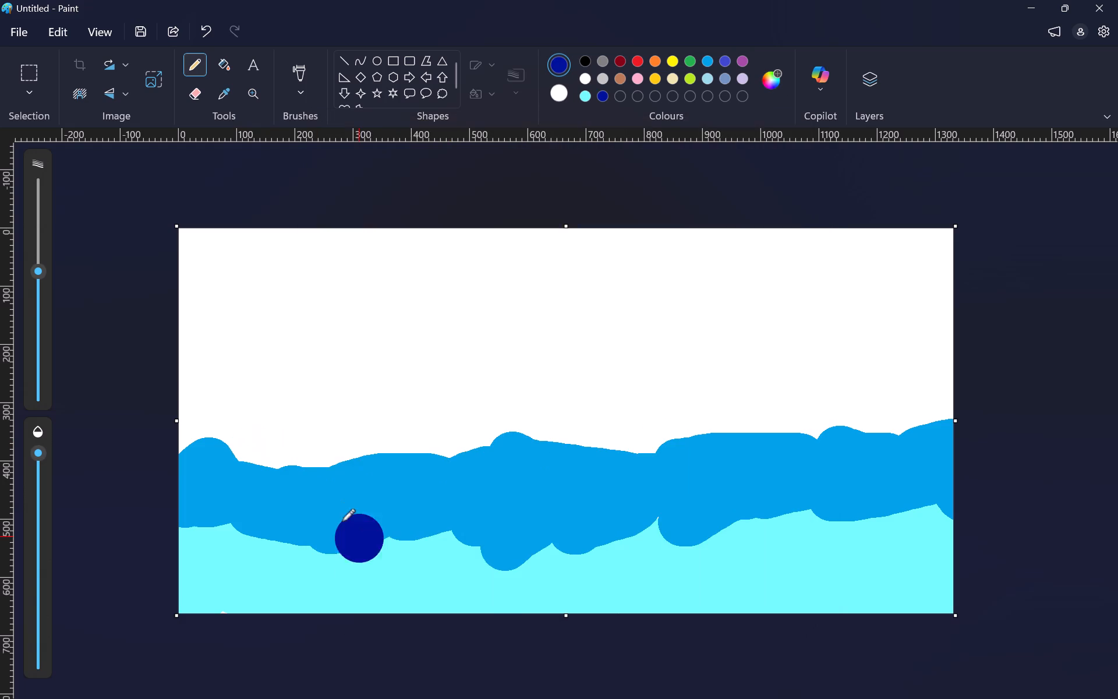
left_click_drag(193, 423, 208, 426)
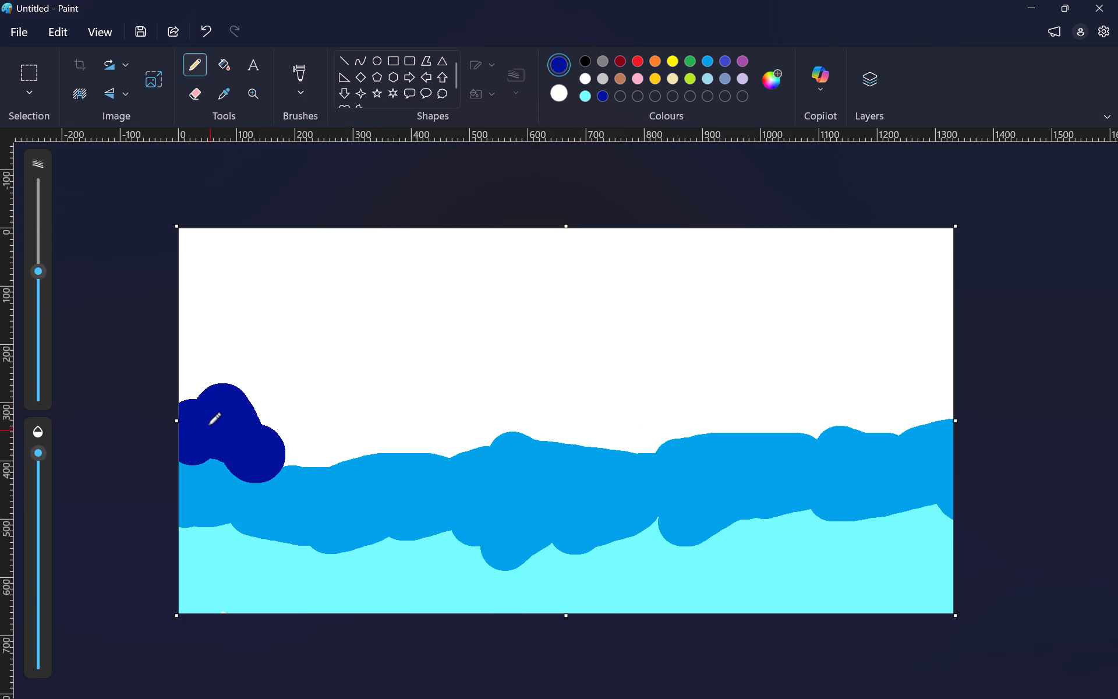
left_click_drag(208, 426, 323, 464)
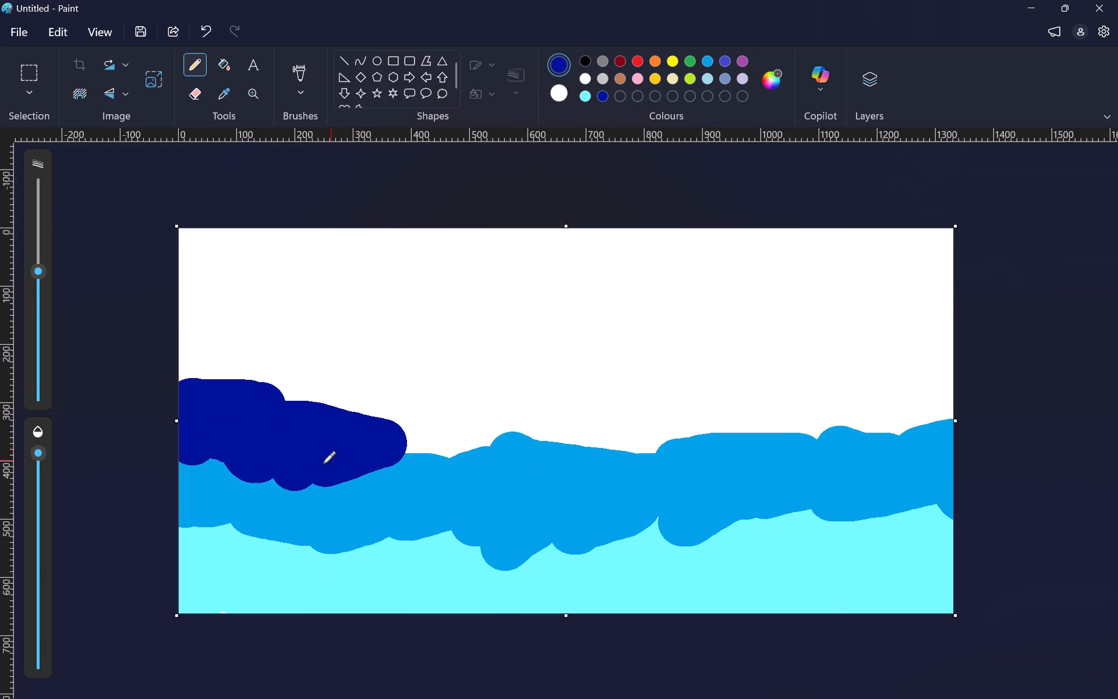
left_click_drag(323, 464, 504, 416)
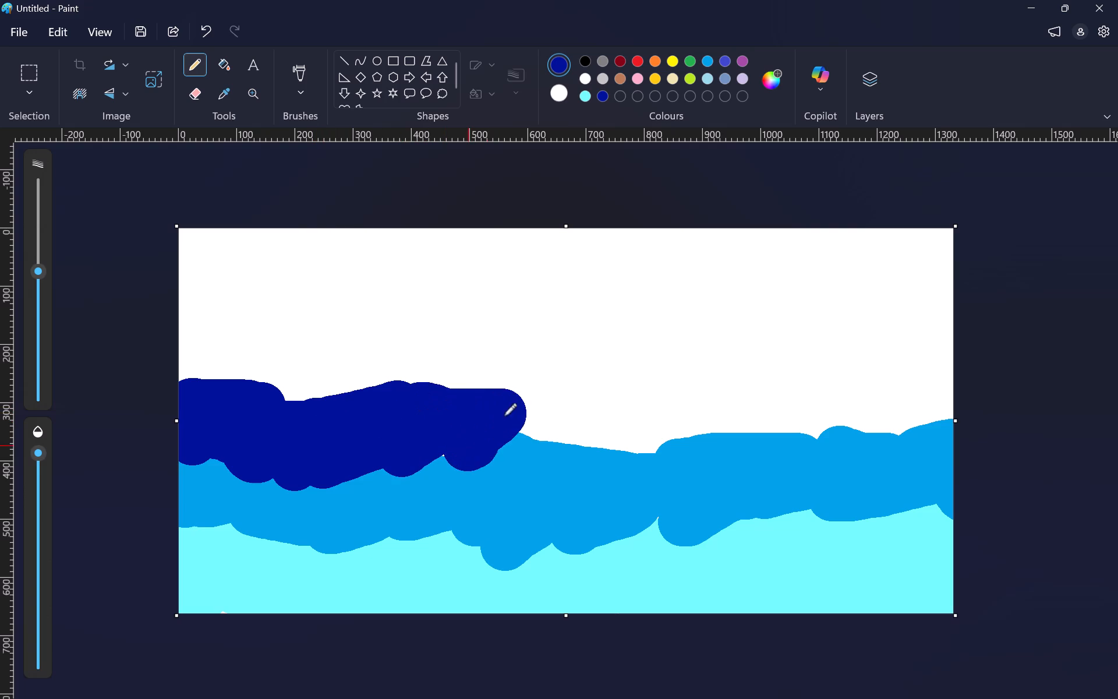
left_click_drag(504, 416, 647, 410)
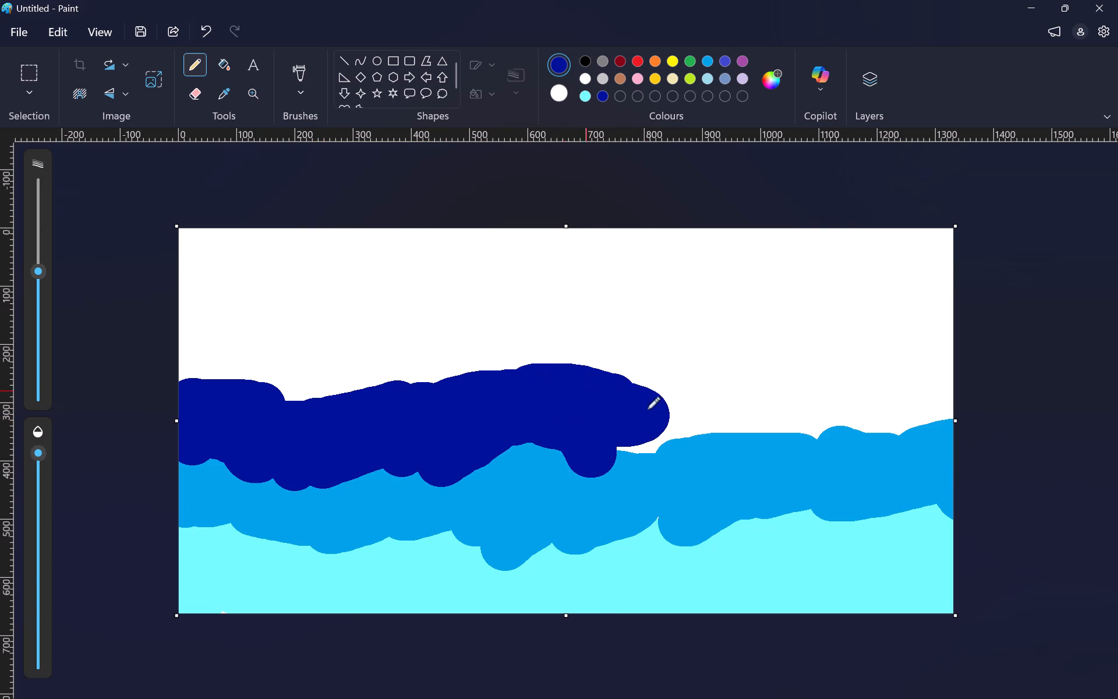
left_click_drag(647, 410, 803, 429)
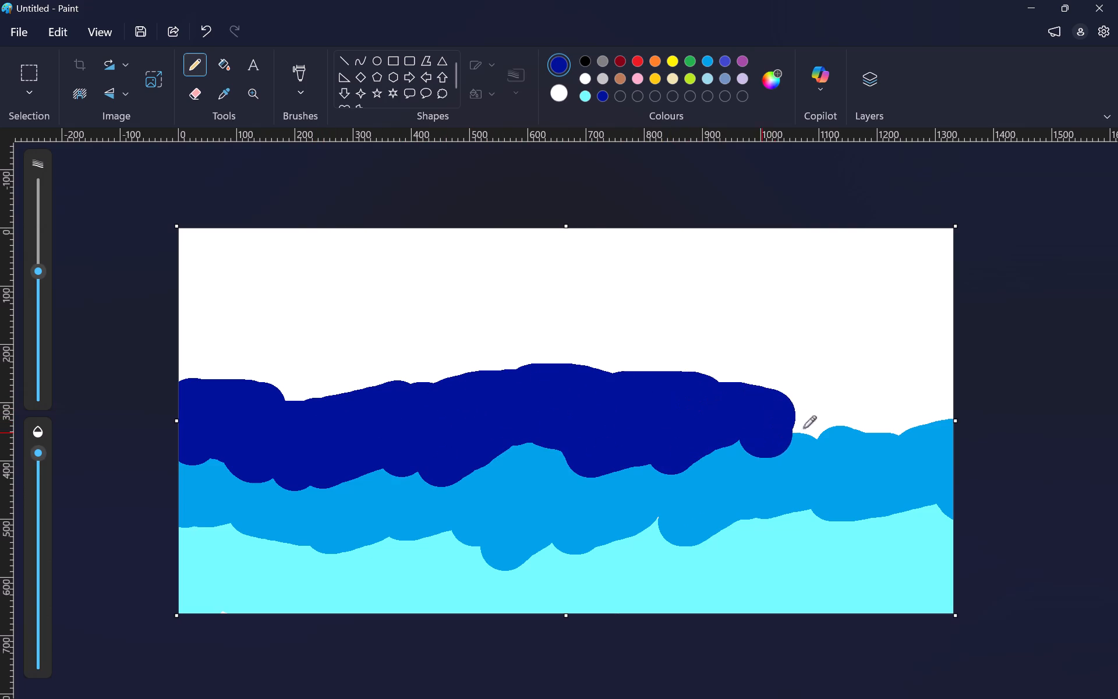
left_click_drag(803, 429, 958, 385)
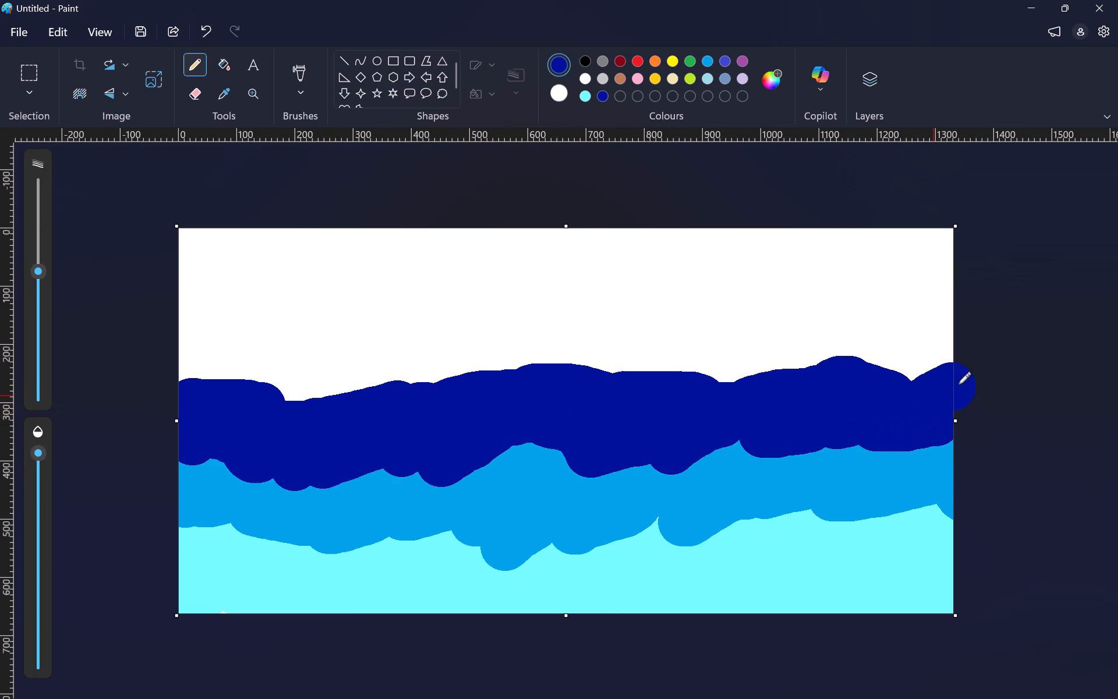
left_click_drag(958, 385, 918, 368)
left_click_drag(710, 395, 699, 397)
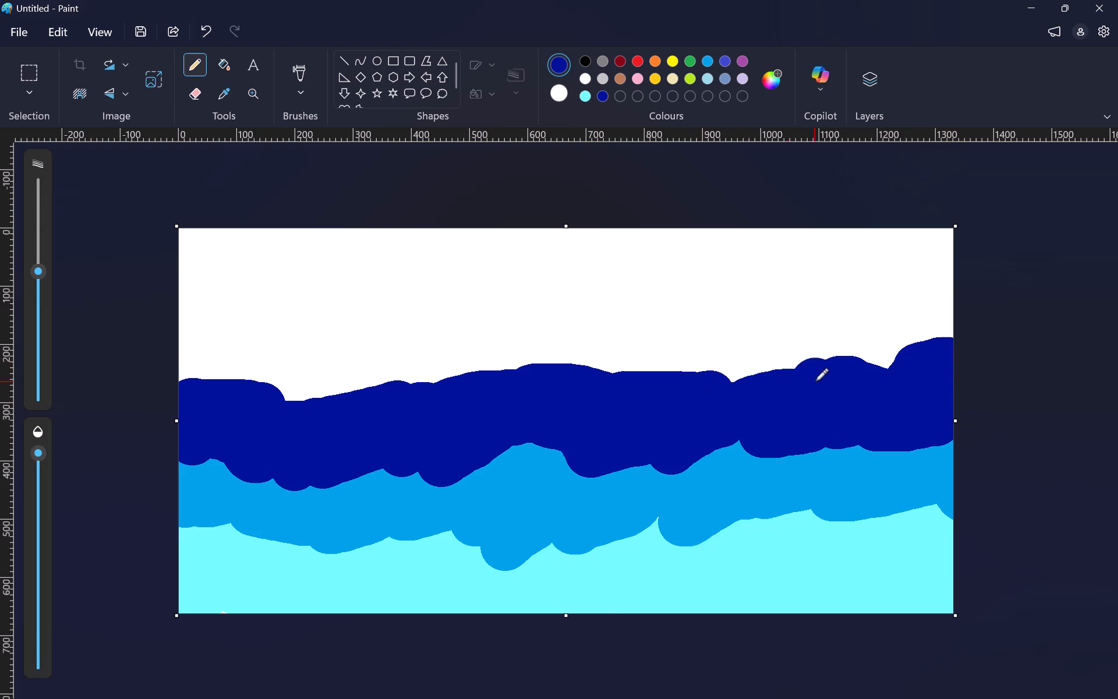
Set the pencil colour to the navy basic colour #000C7B.
left_click(765, 79)
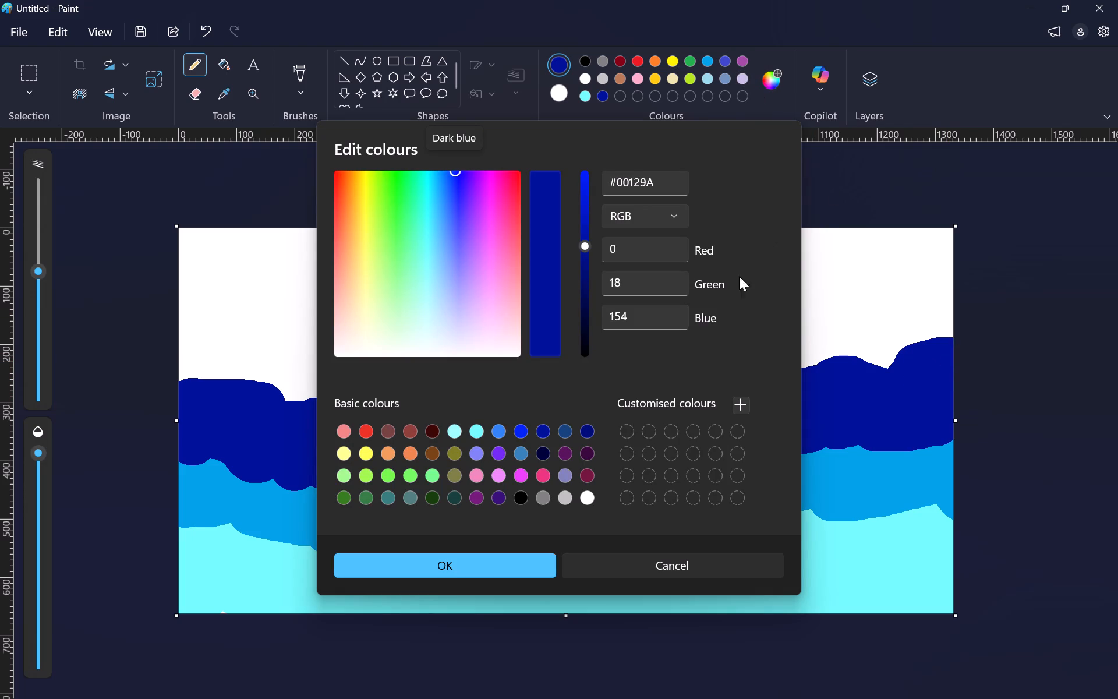
left_click(581, 435)
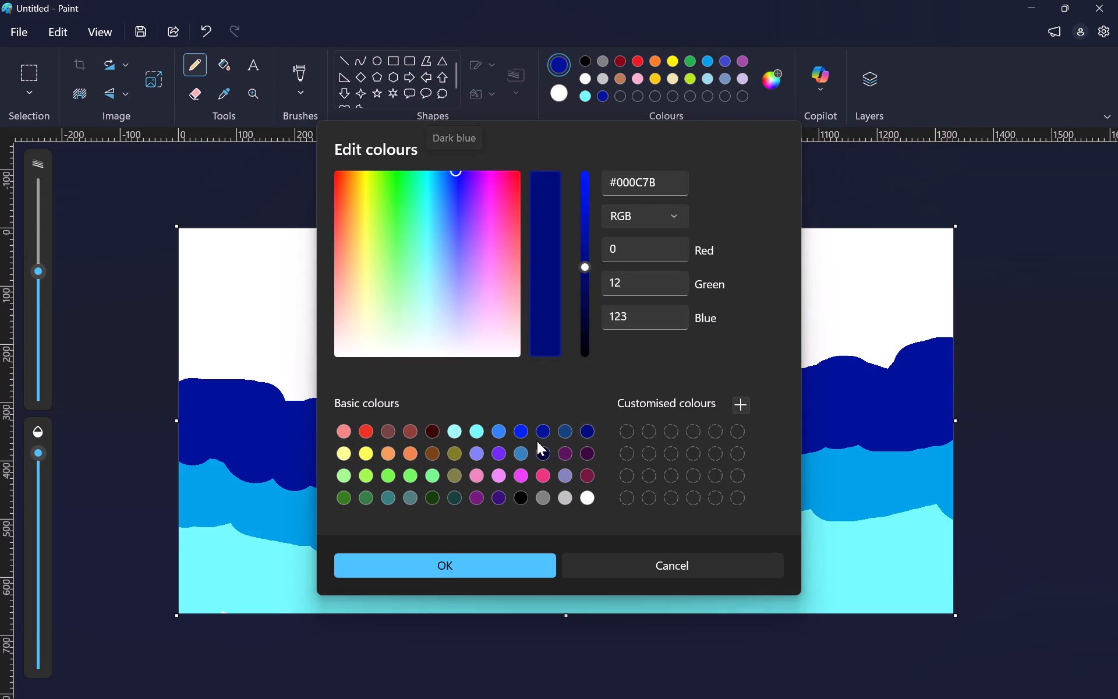
left_click(433, 555)
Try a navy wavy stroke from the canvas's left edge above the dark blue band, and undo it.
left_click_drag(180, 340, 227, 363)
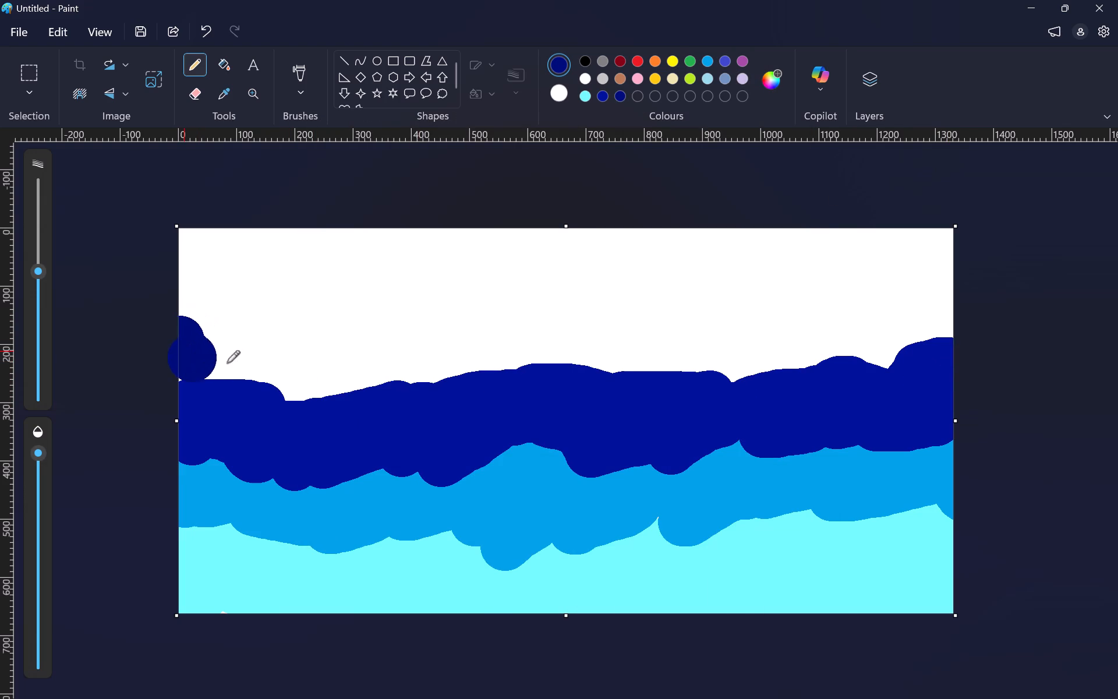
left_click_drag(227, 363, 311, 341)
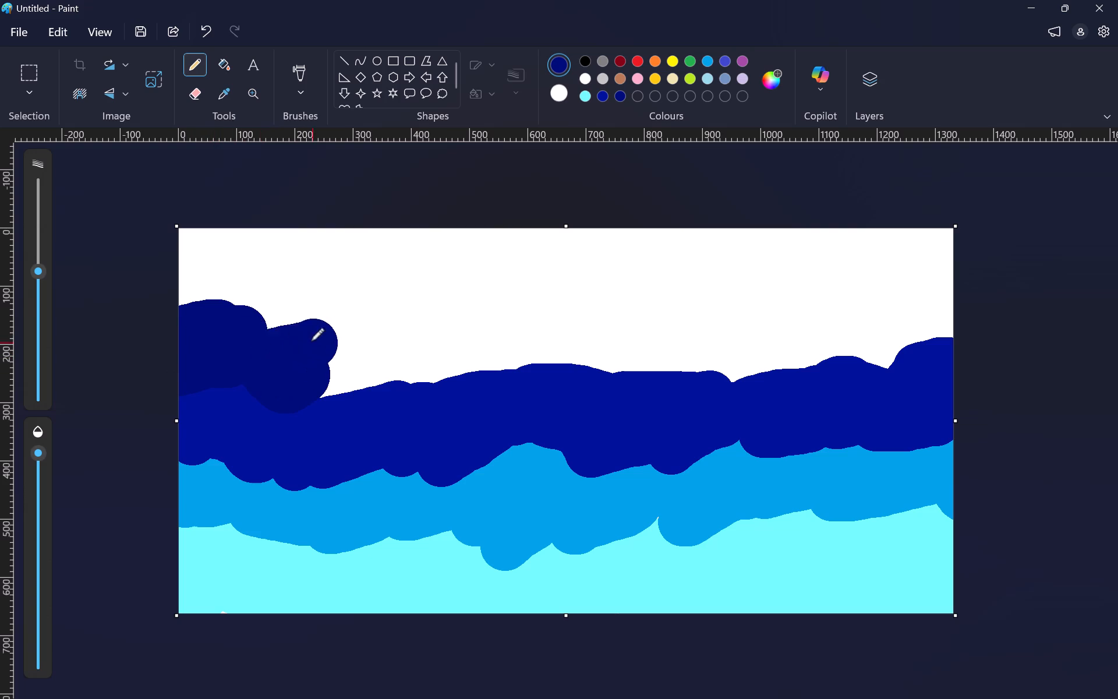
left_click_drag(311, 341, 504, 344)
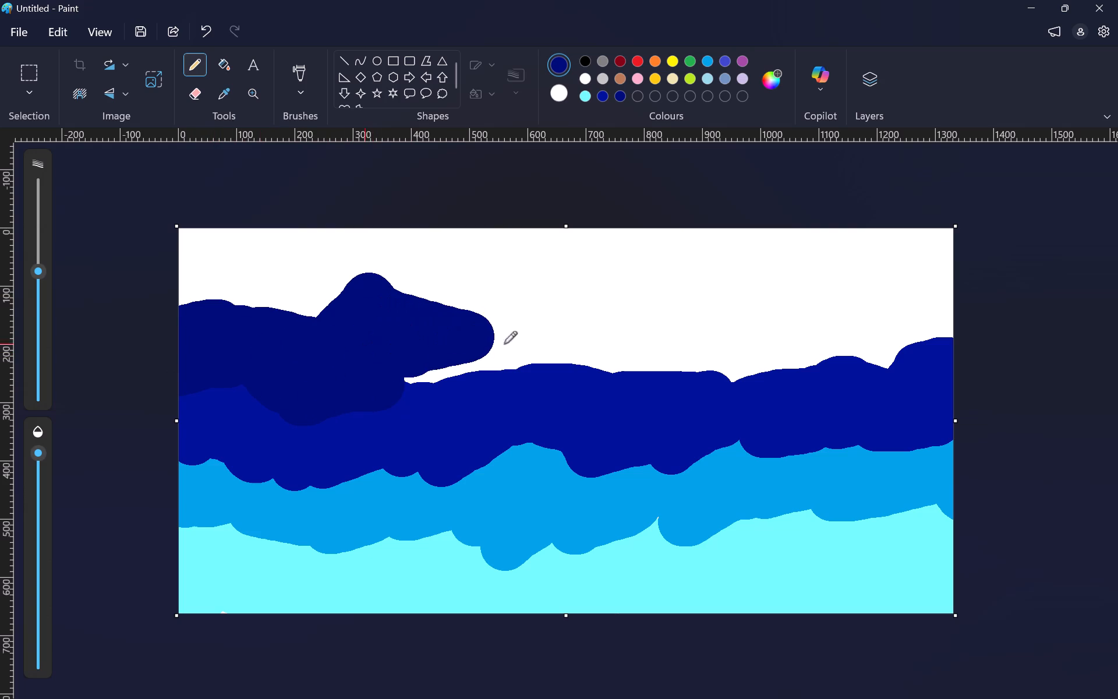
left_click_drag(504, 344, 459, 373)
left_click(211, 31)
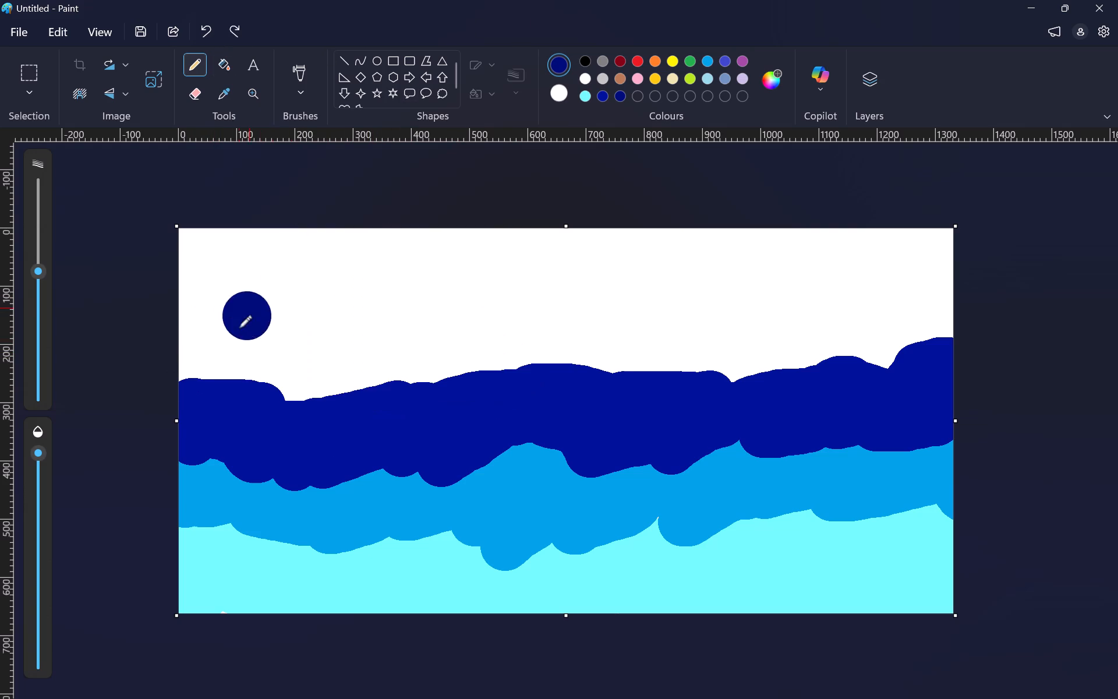
Paint a full-width navy wavy band above the dark blue band, covering the white gaps and raising its upper edge at the right end.
left_click_drag(179, 338, 233, 363)
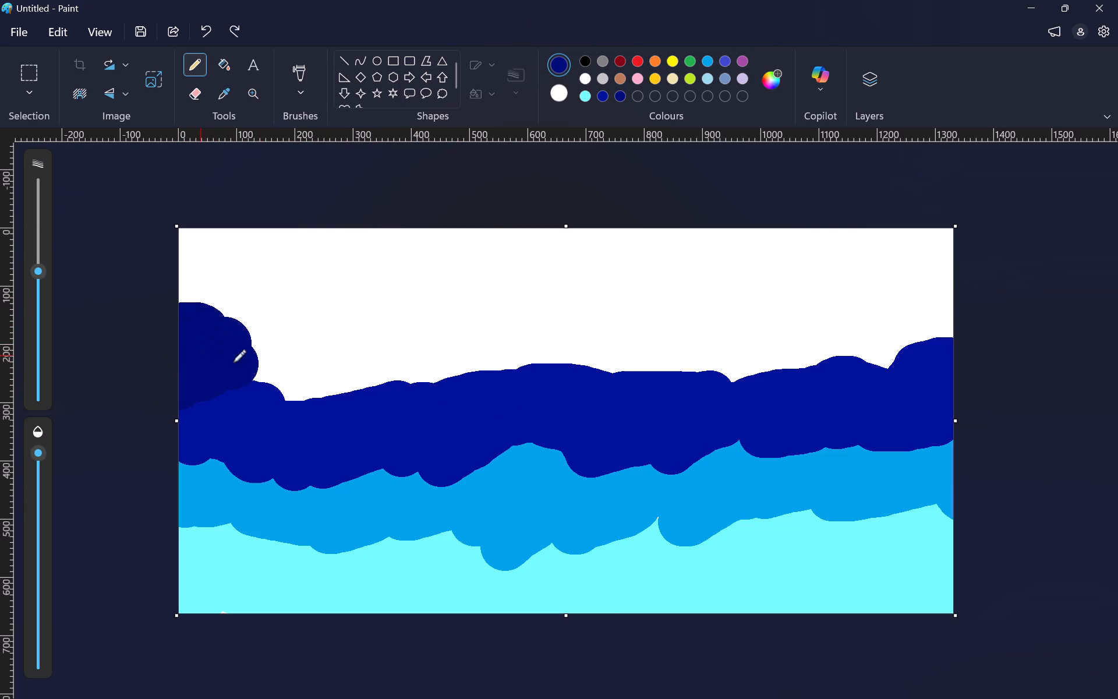
left_click_drag(233, 363, 419, 347)
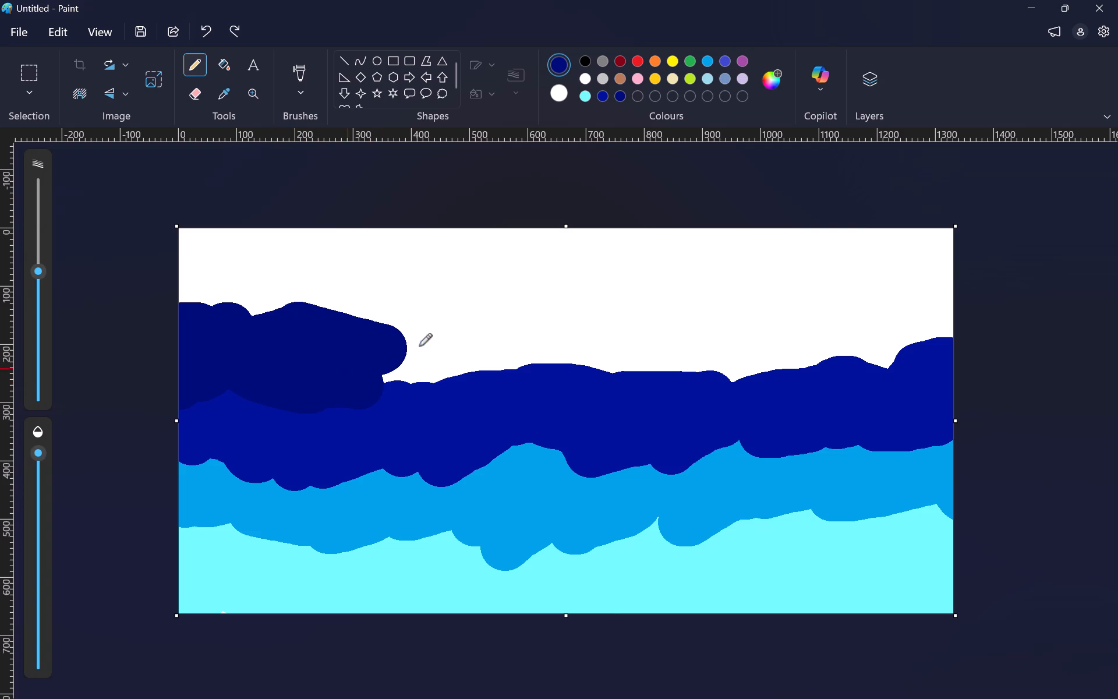
left_click_drag(419, 347, 567, 371)
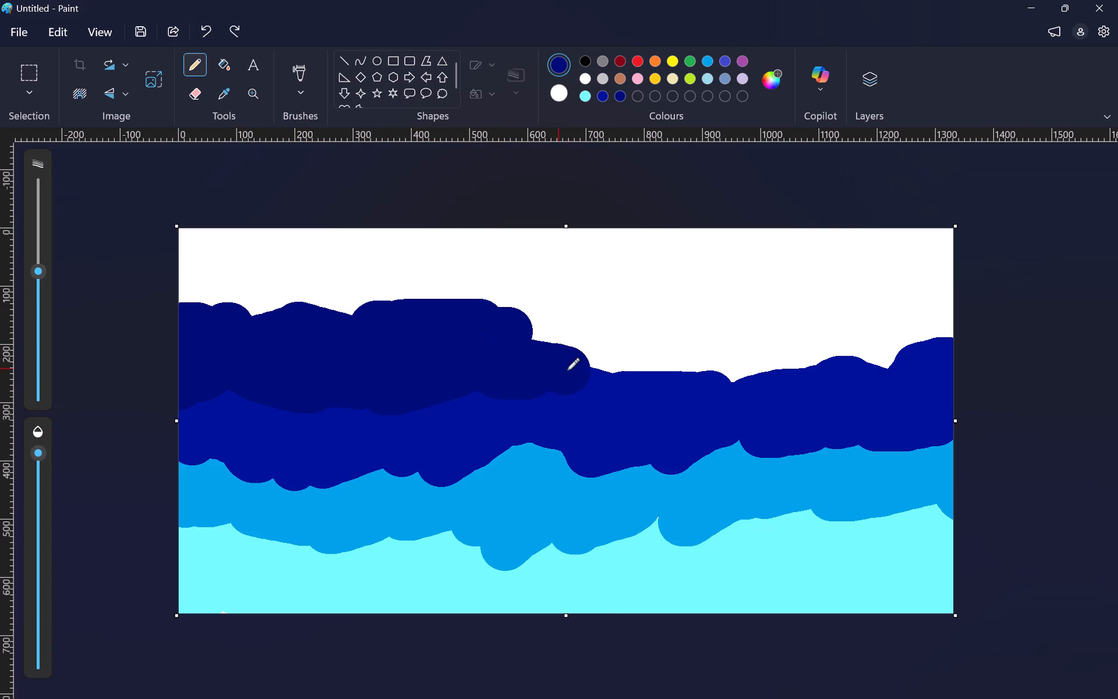
left_click_drag(567, 371, 716, 344)
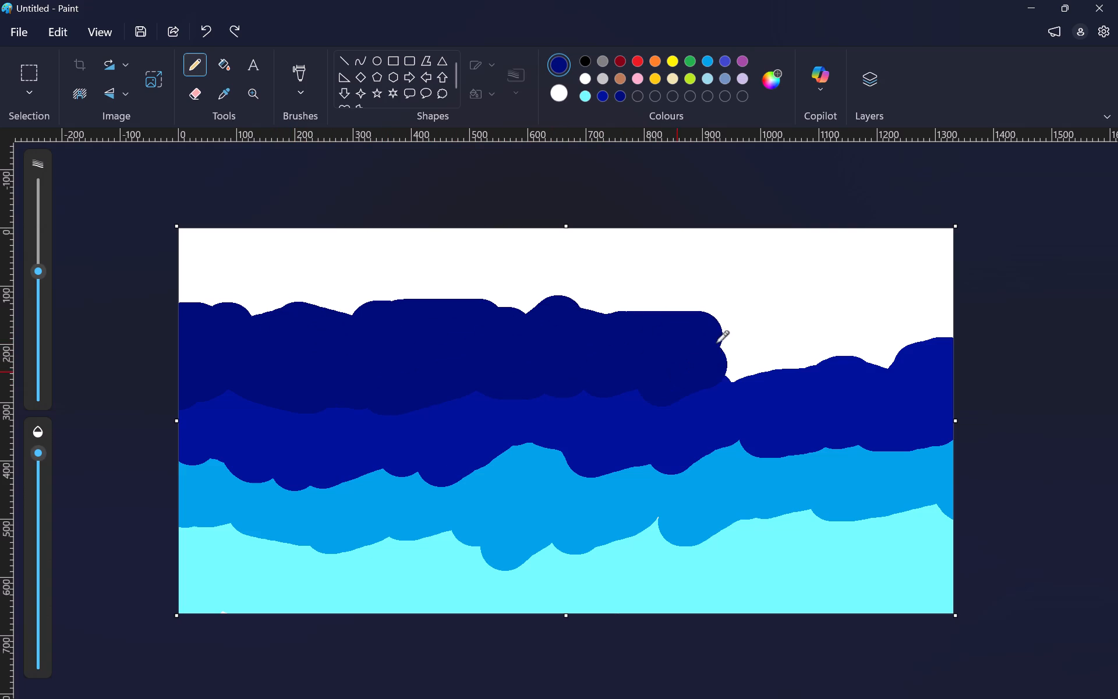
left_click_drag(716, 344, 859, 338)
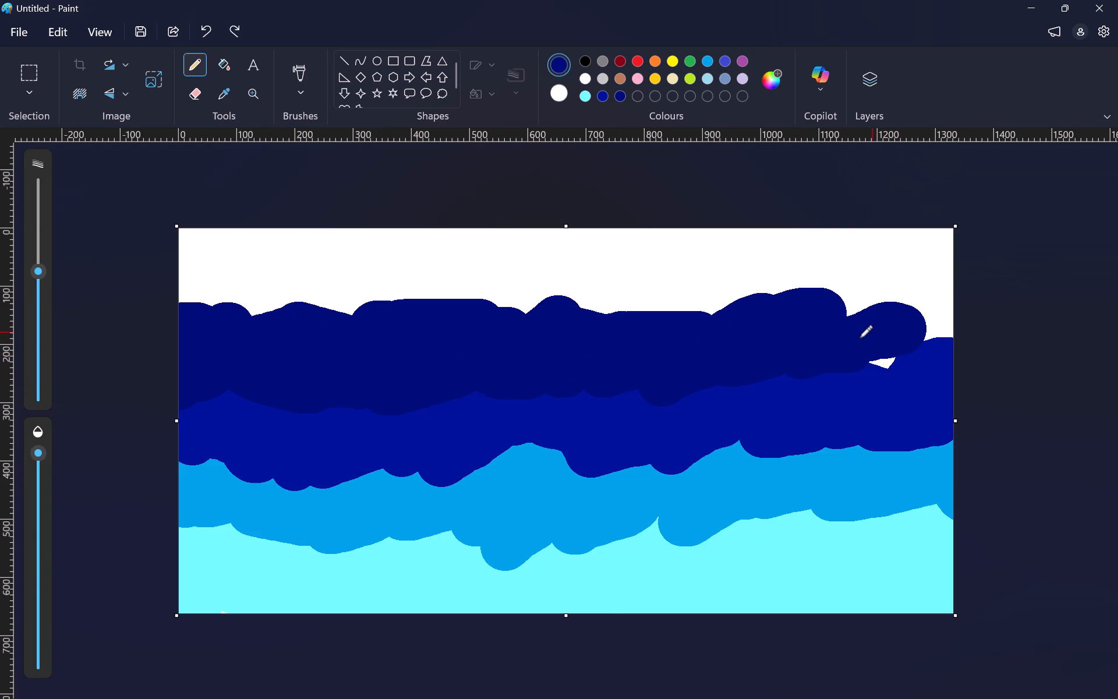
left_click_drag(859, 338, 961, 332)
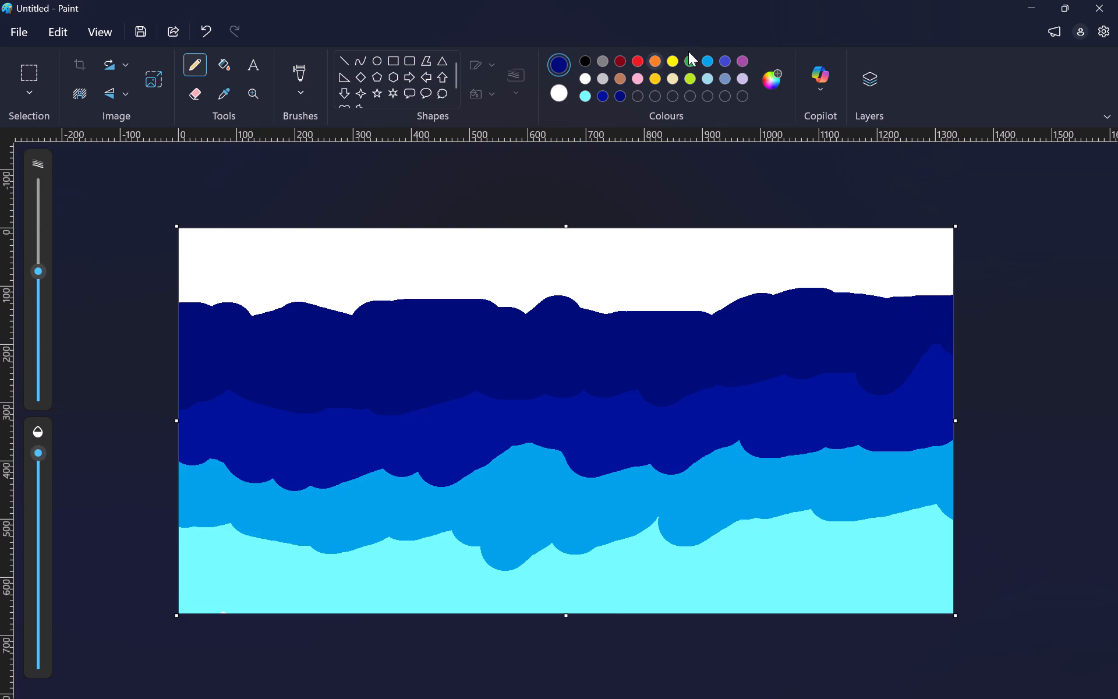
left_click_drag(956, 297, 838, 336)
left_click_drag(867, 302, 928, 286)
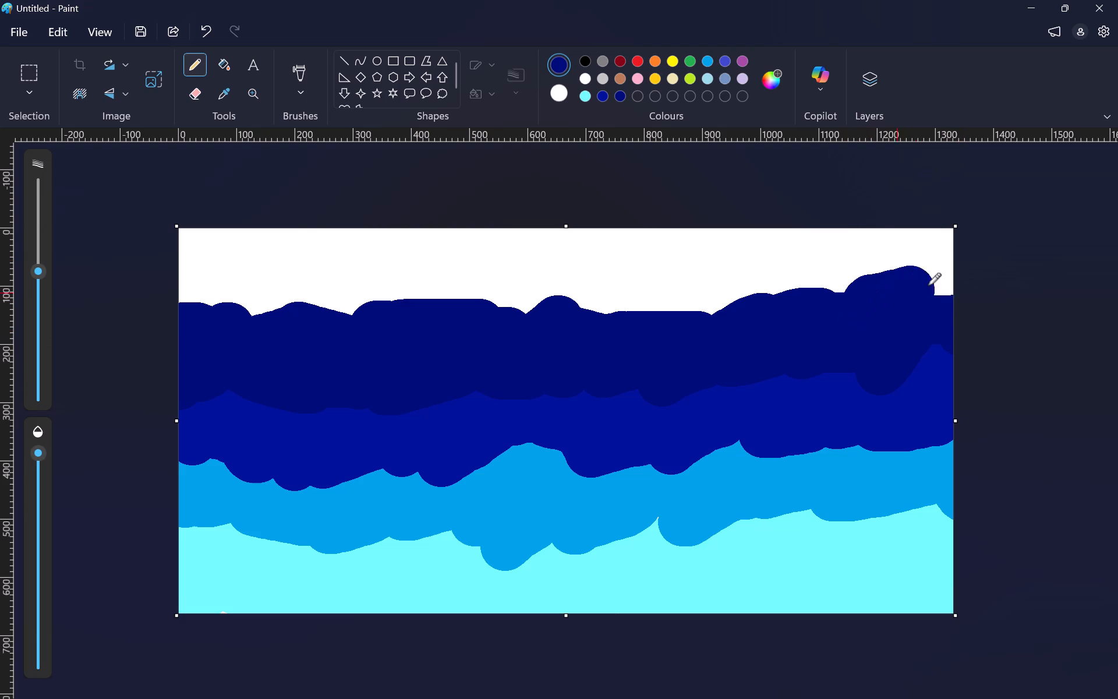
left_click_drag(928, 286, 1009, 285)
Paint a full-width wavy band in the darkest purple basic colour above the navy band, covering the blue gap near its right end.
left_click(775, 89)
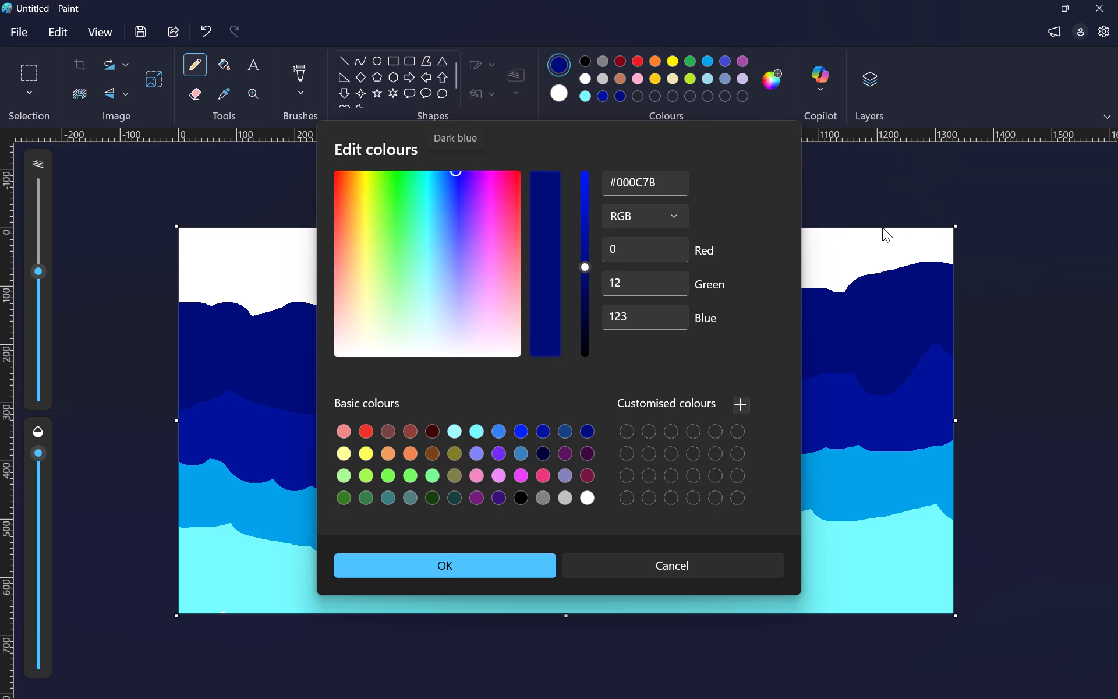
left_click(564, 454)
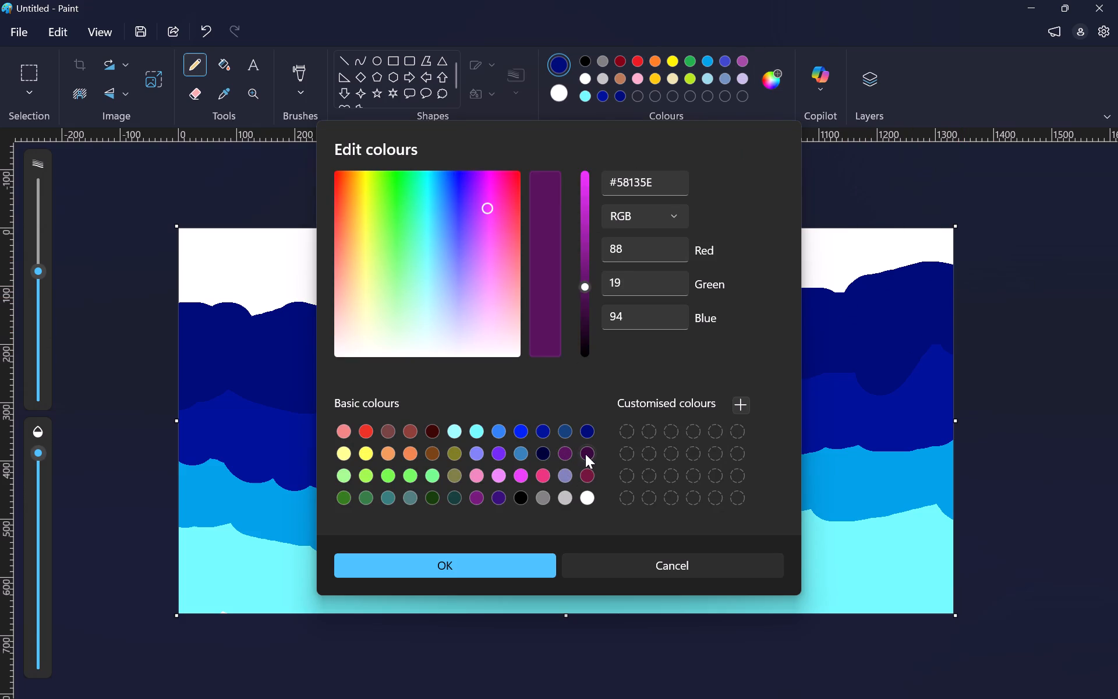
left_click(585, 454)
left_click(541, 573)
left_click_drag(192, 281, 190, 277)
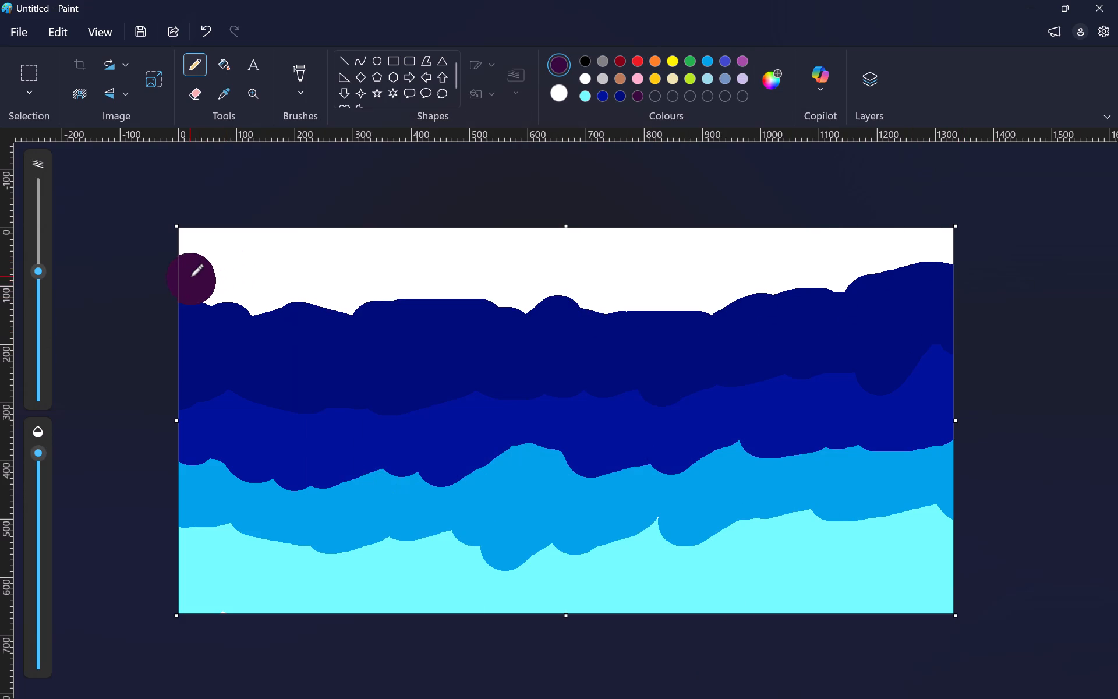
left_click_drag(190, 277, 288, 302)
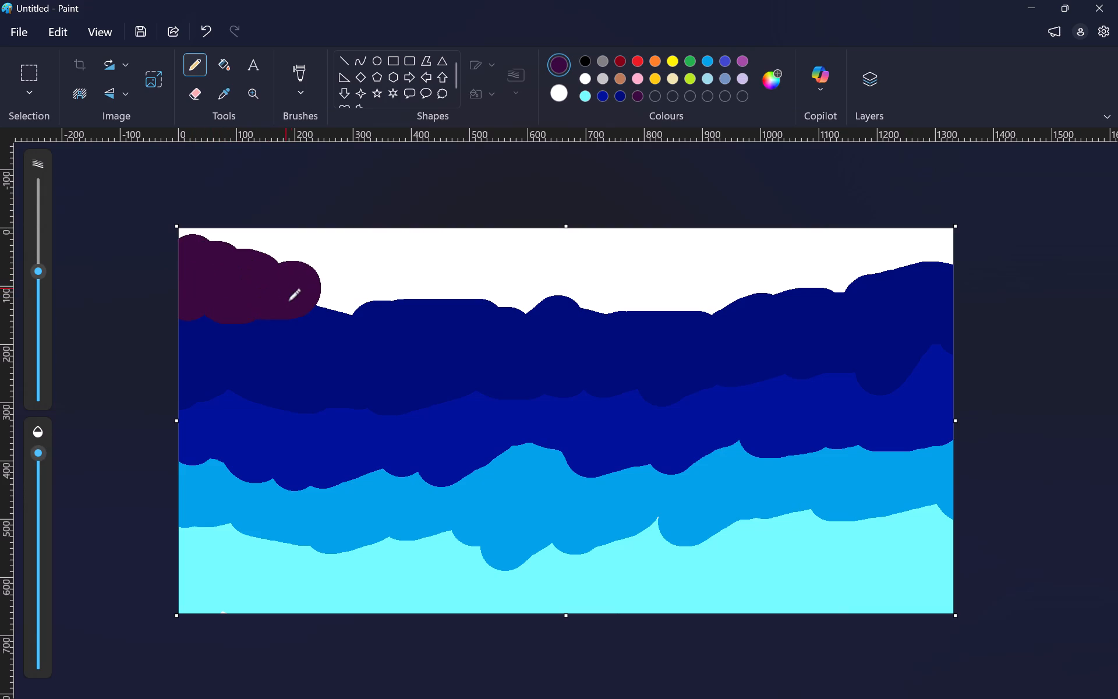
left_click_drag(288, 302, 444, 274)
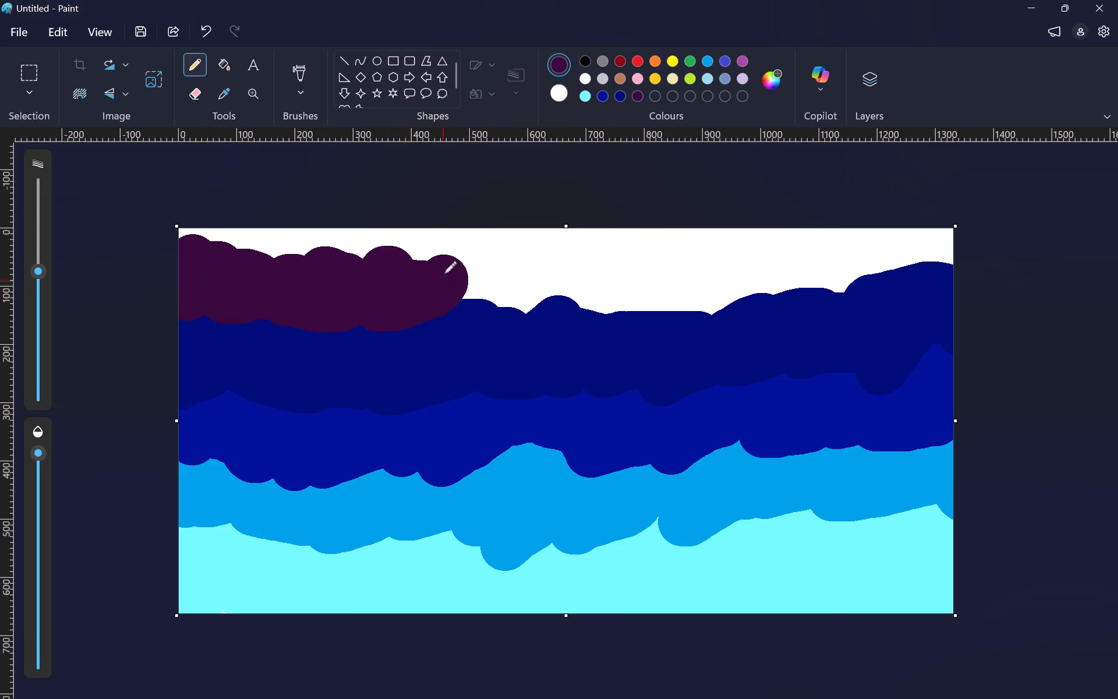
left_click_drag(444, 274, 562, 264)
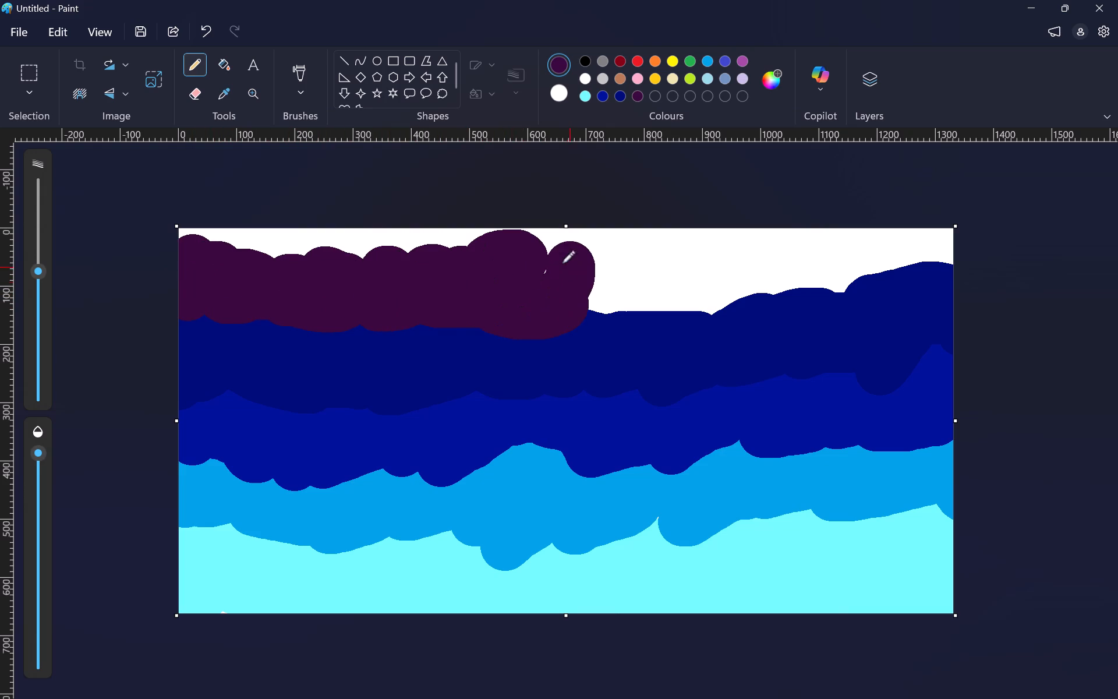
left_click_drag(562, 264, 714, 296)
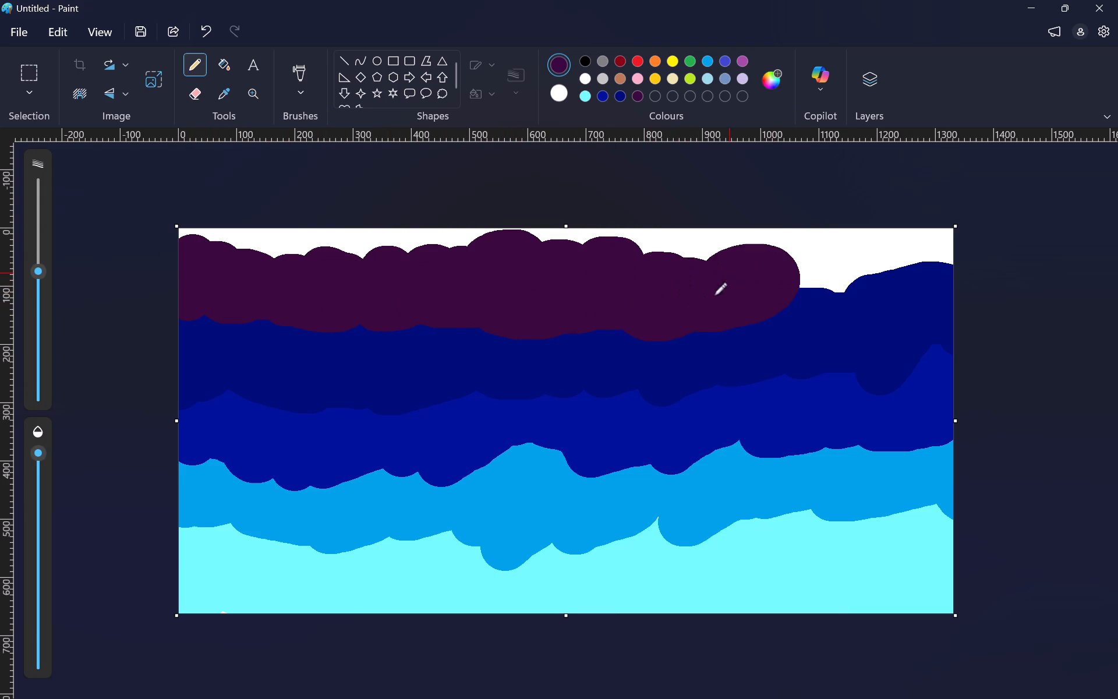
left_click_drag(714, 296, 950, 278)
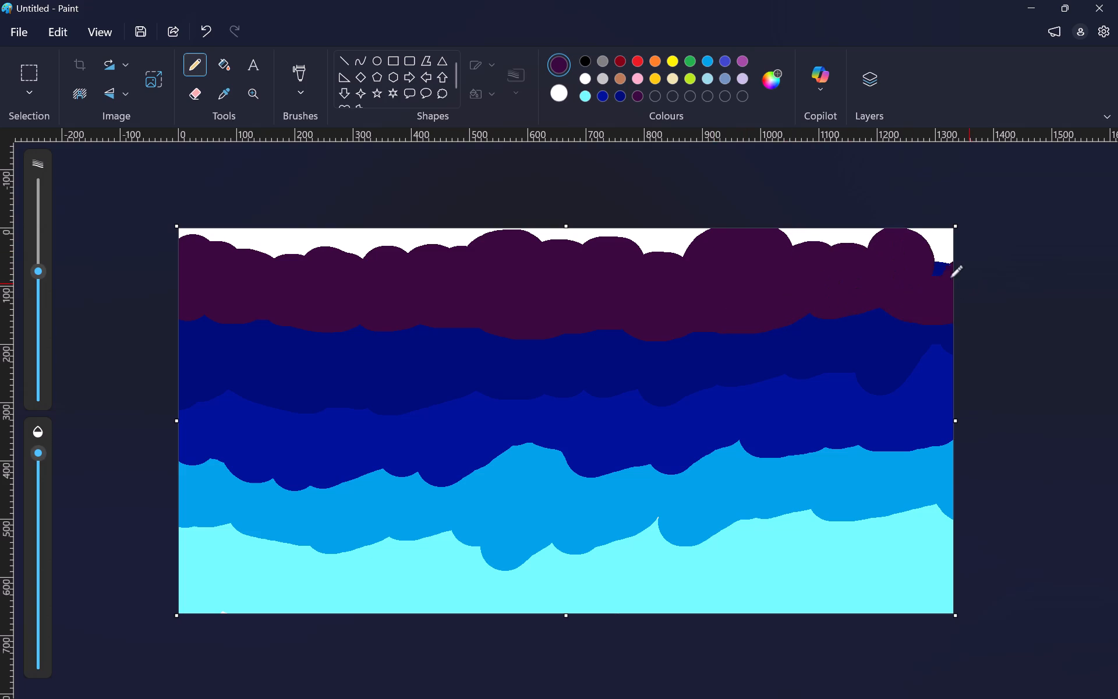
left_click_drag(950, 278, 944, 261)
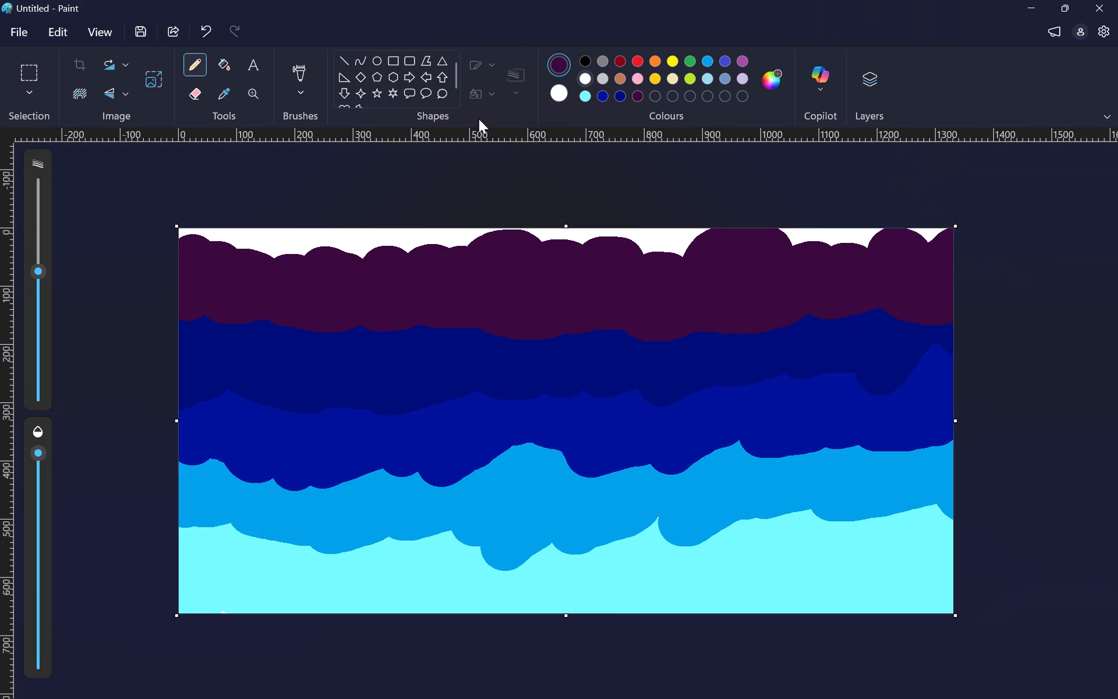
Extend the canvas upward by about 60 px to add blank space above the purple band.
left_click_drag(565, 223, 574, 193)
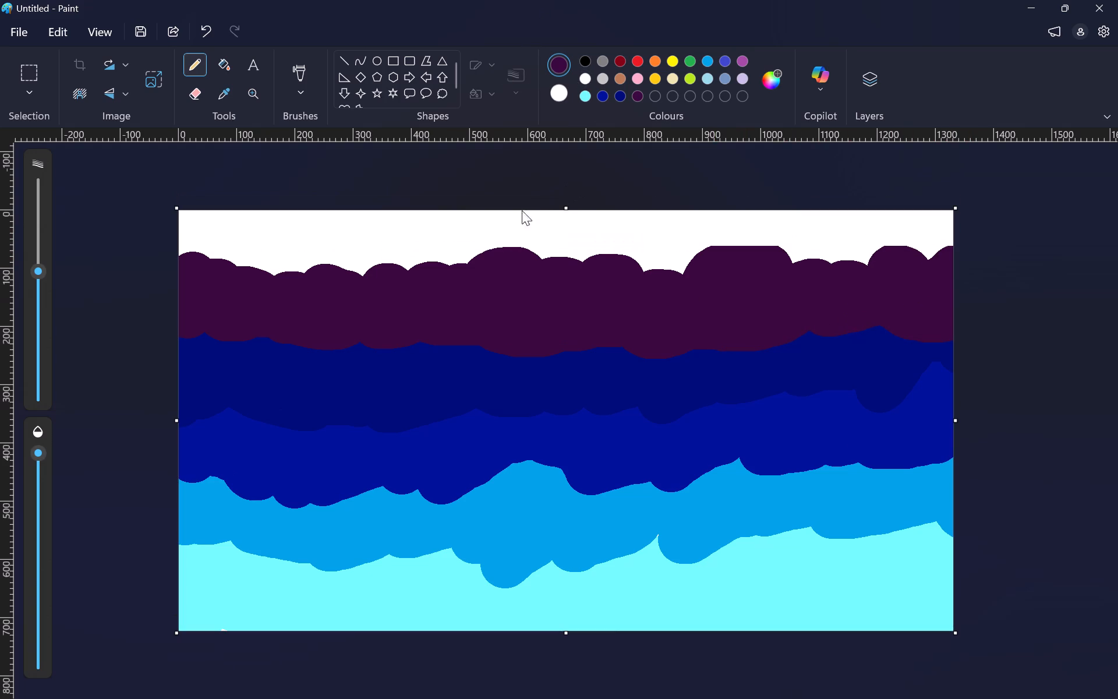
Paint a full-width black wavy band above the purple band, filling the white space up to the canvas's top edge.
left_click(586, 52)
left_click_drag(219, 221, 234, 228)
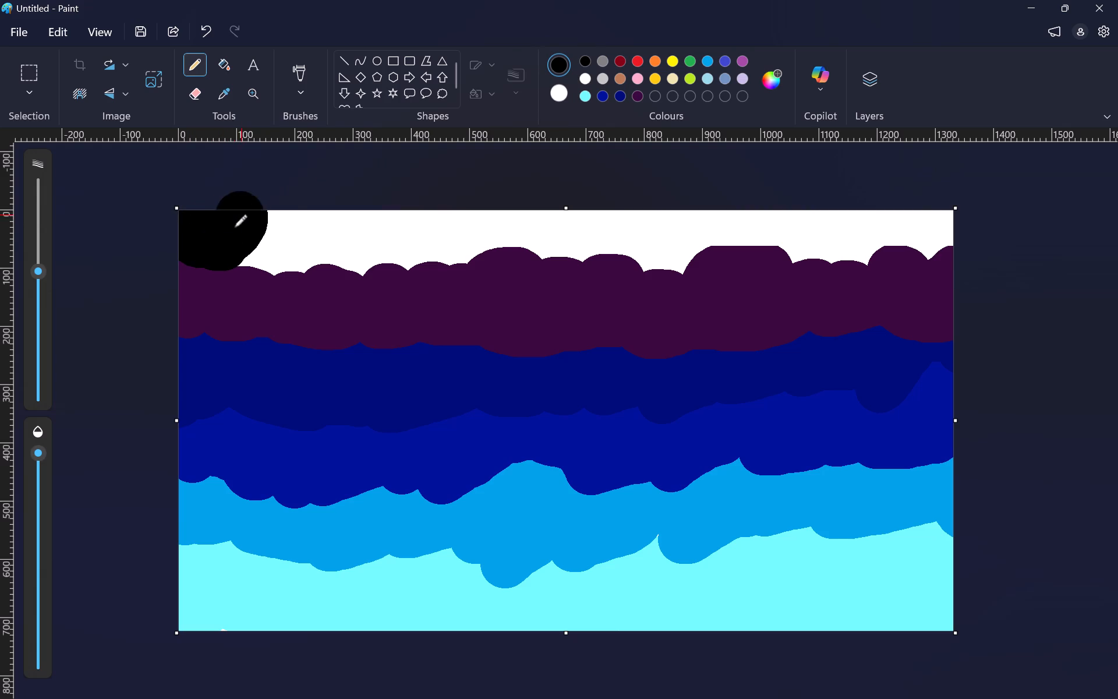
left_click_drag(234, 228, 429, 231)
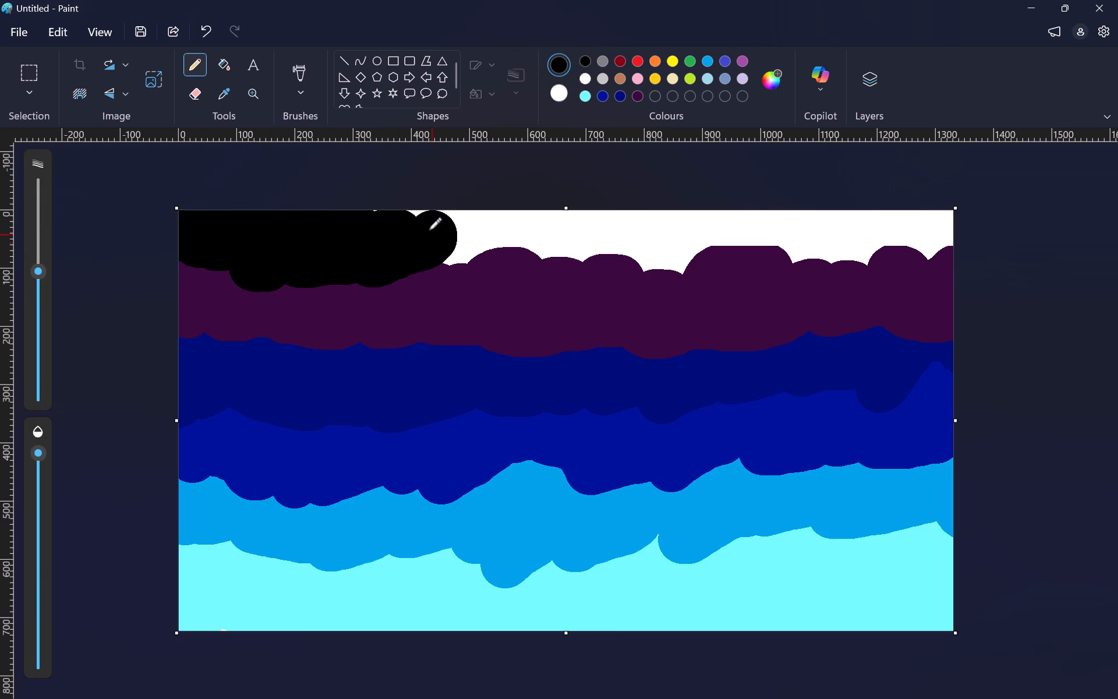
left_click_drag(429, 231, 688, 250)
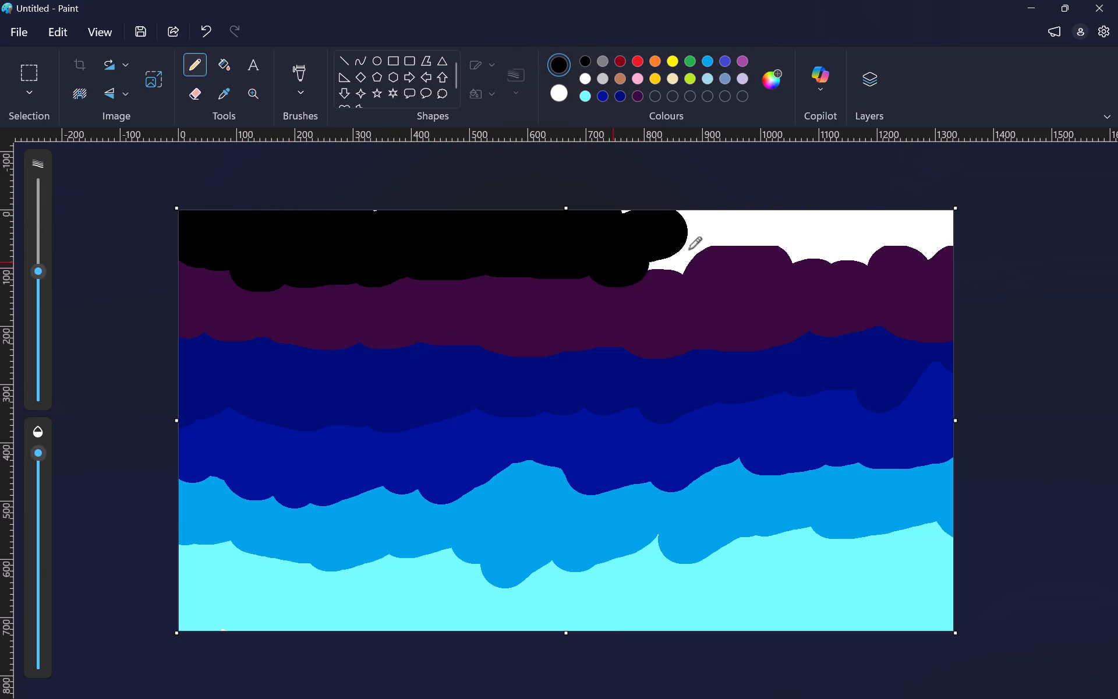
left_click_drag(688, 250, 898, 267)
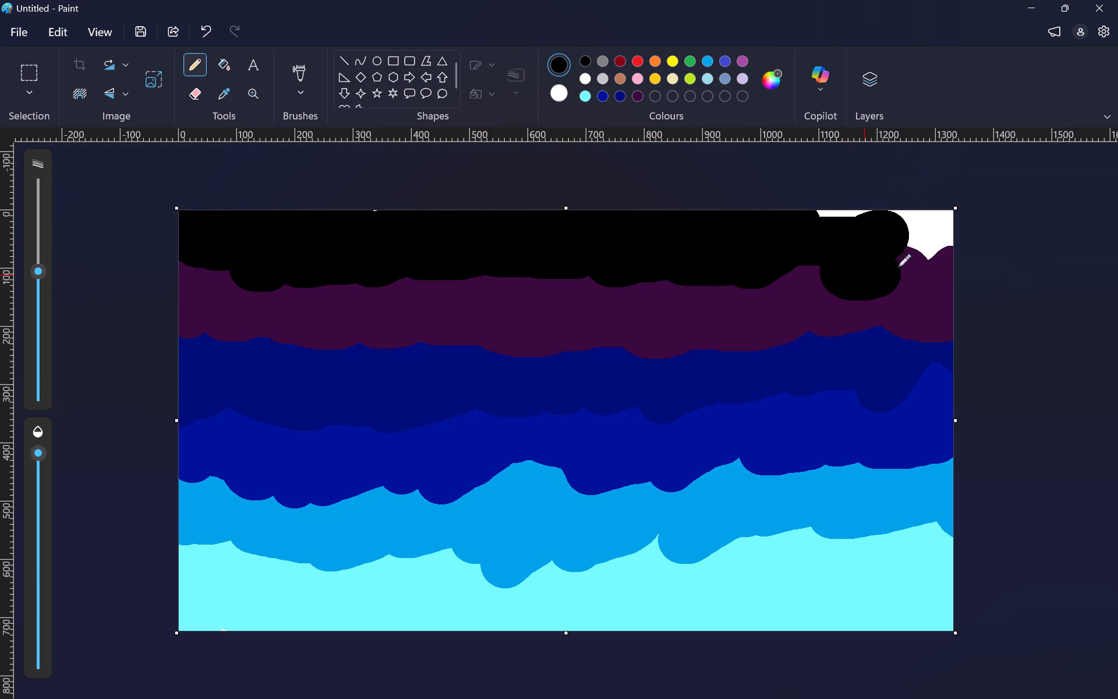
left_click_drag(898, 267, 804, 200)
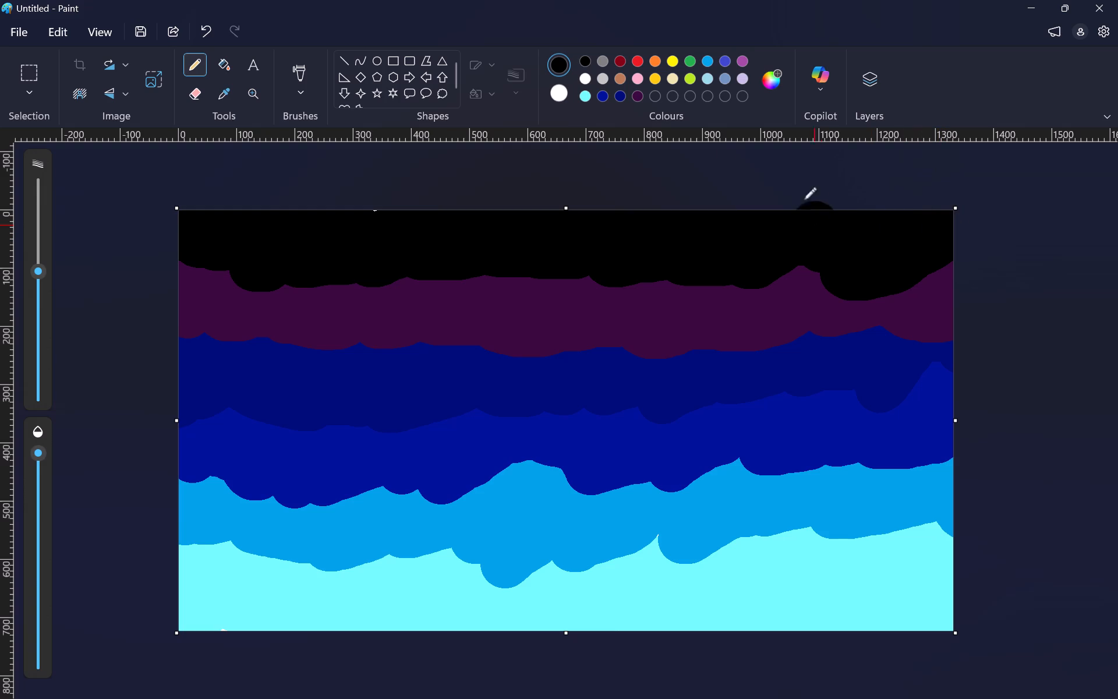
left_click_drag(804, 200, 812, 216)
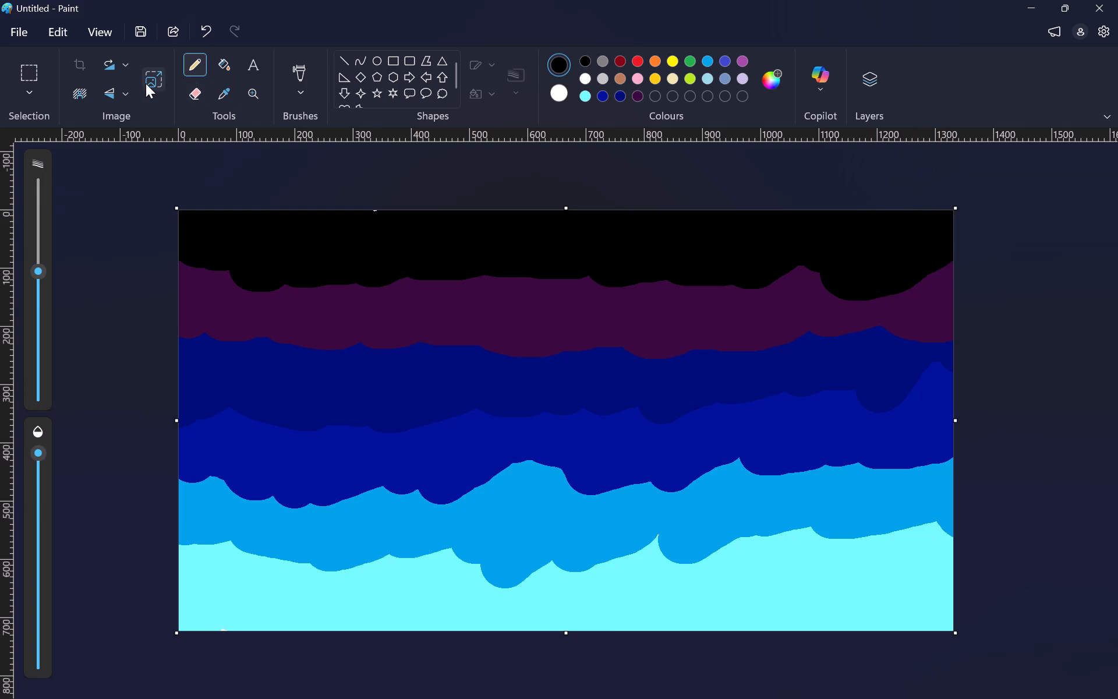
Resize the whole picture to 6 percent horizontally and vertically.
left_click(148, 83)
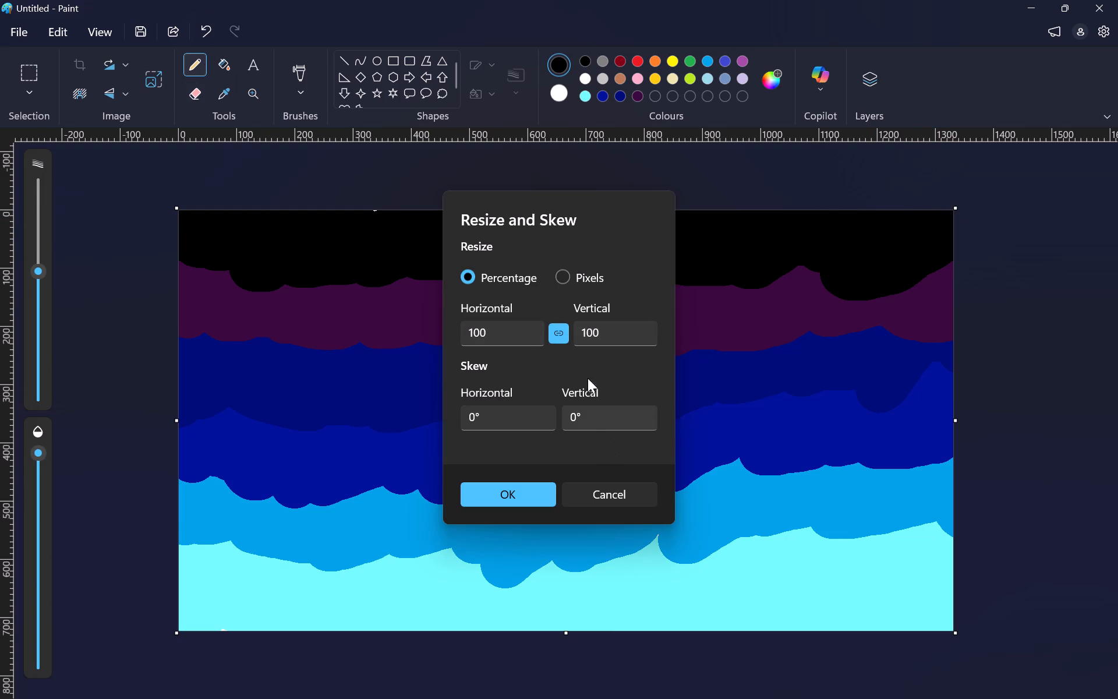
left_click(514, 330)
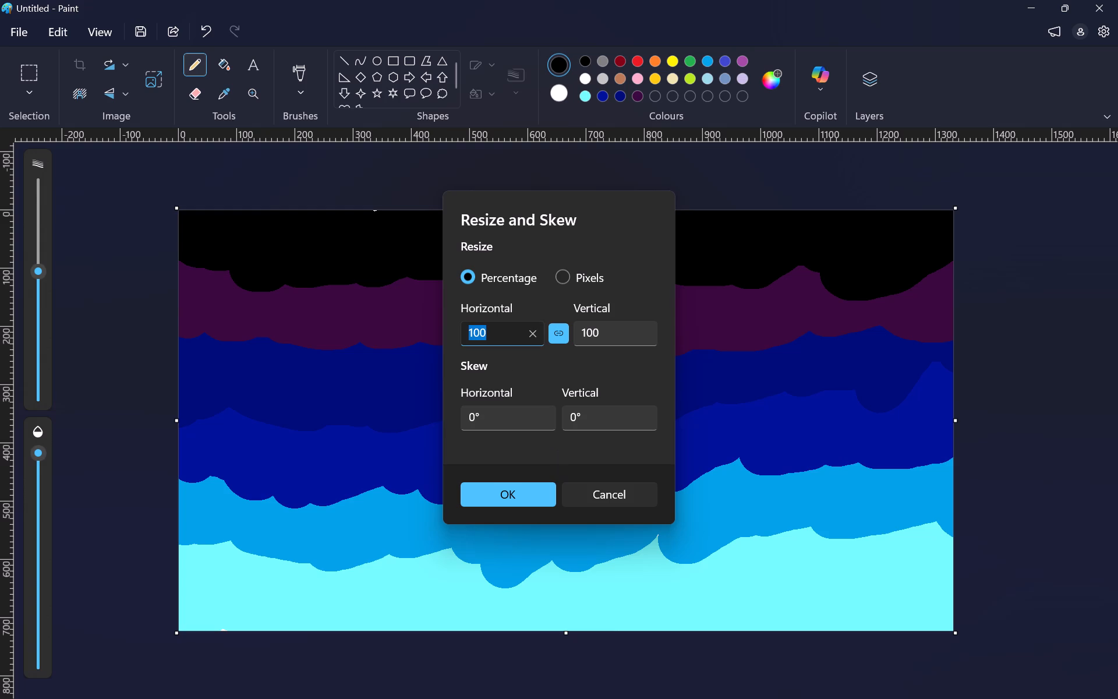
key("BackSpace")
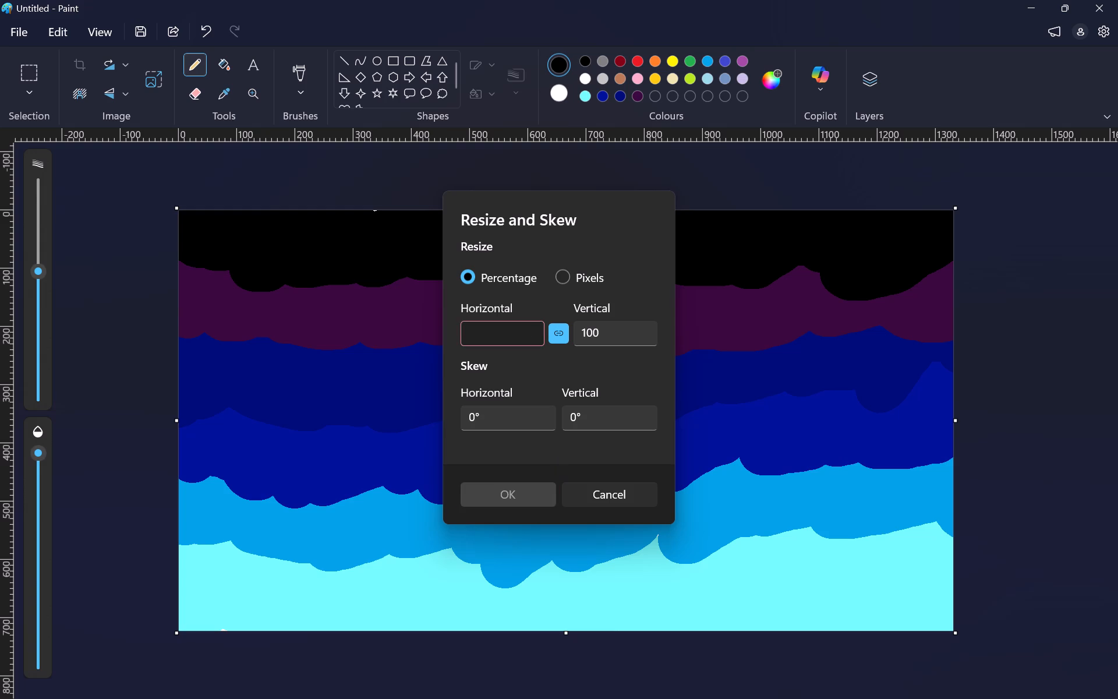
left_click(611, 338)
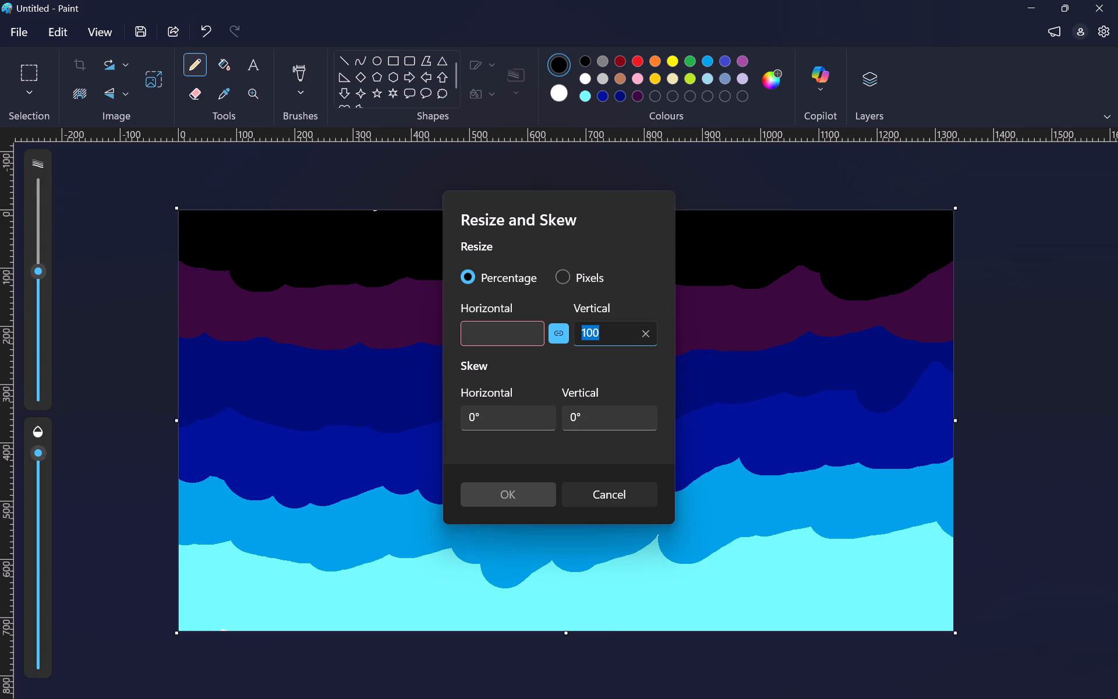
key("BackSpace")
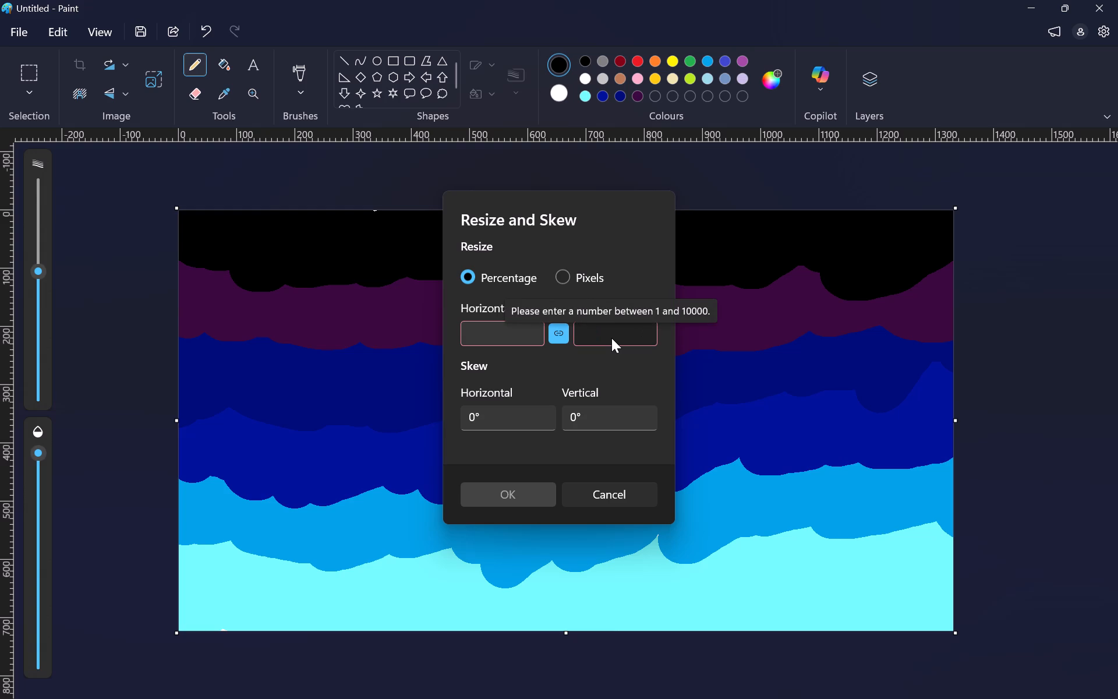
key("0")
key("BackSpace")
key("6")
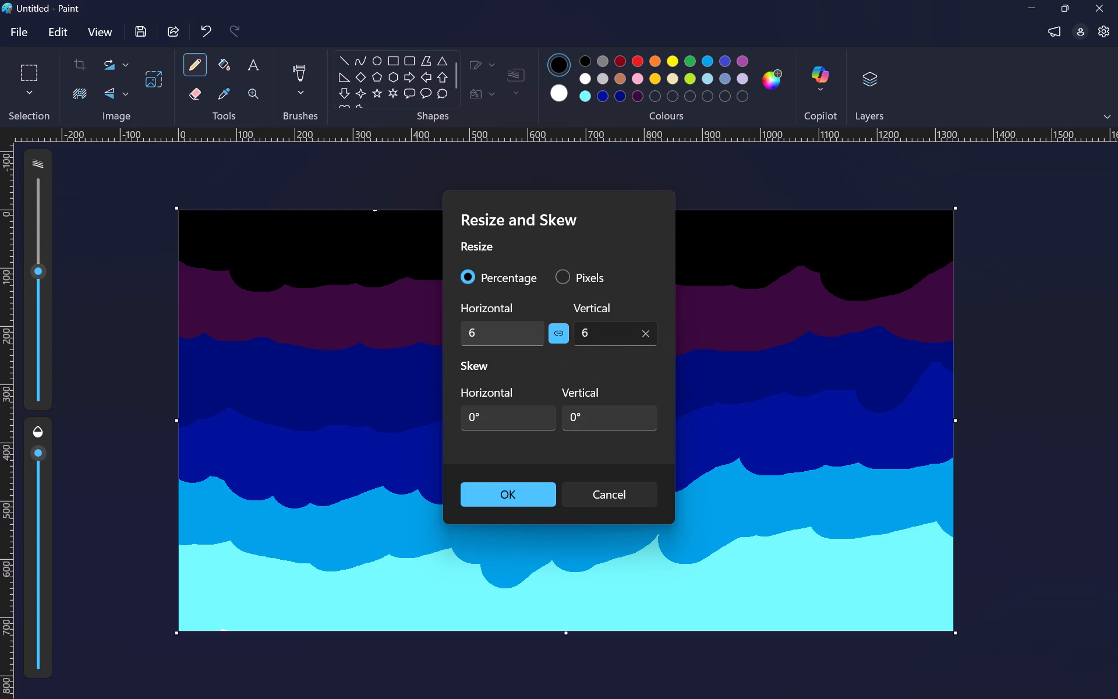
left_click(496, 330)
key("BackSpace")
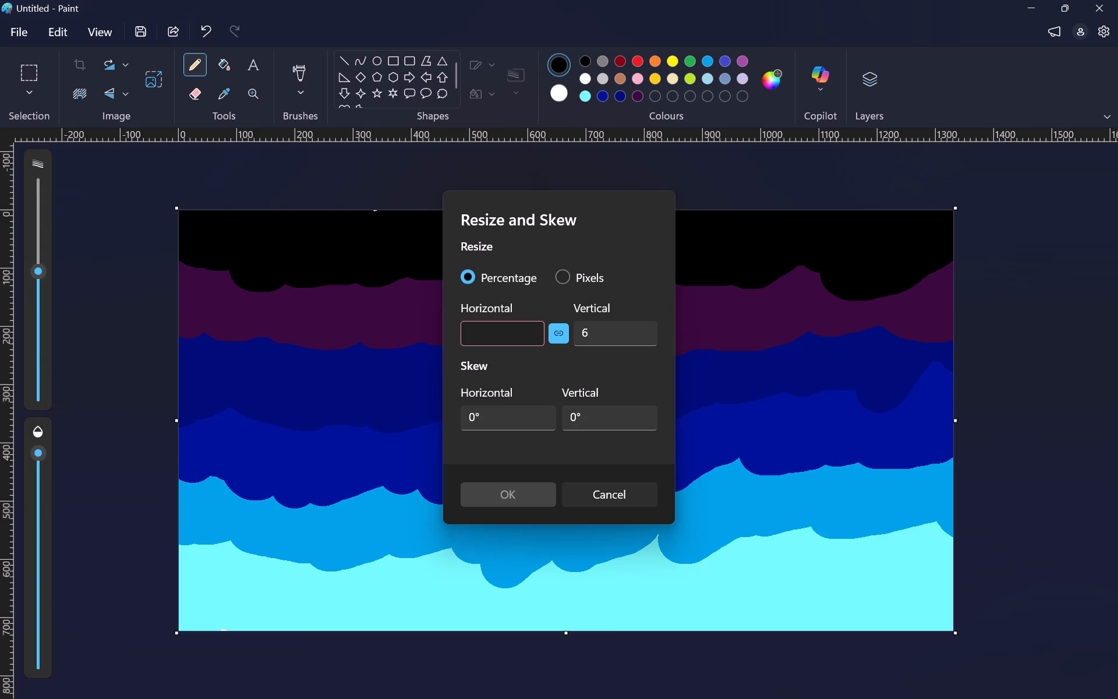
key("6")
left_click(556, 334)
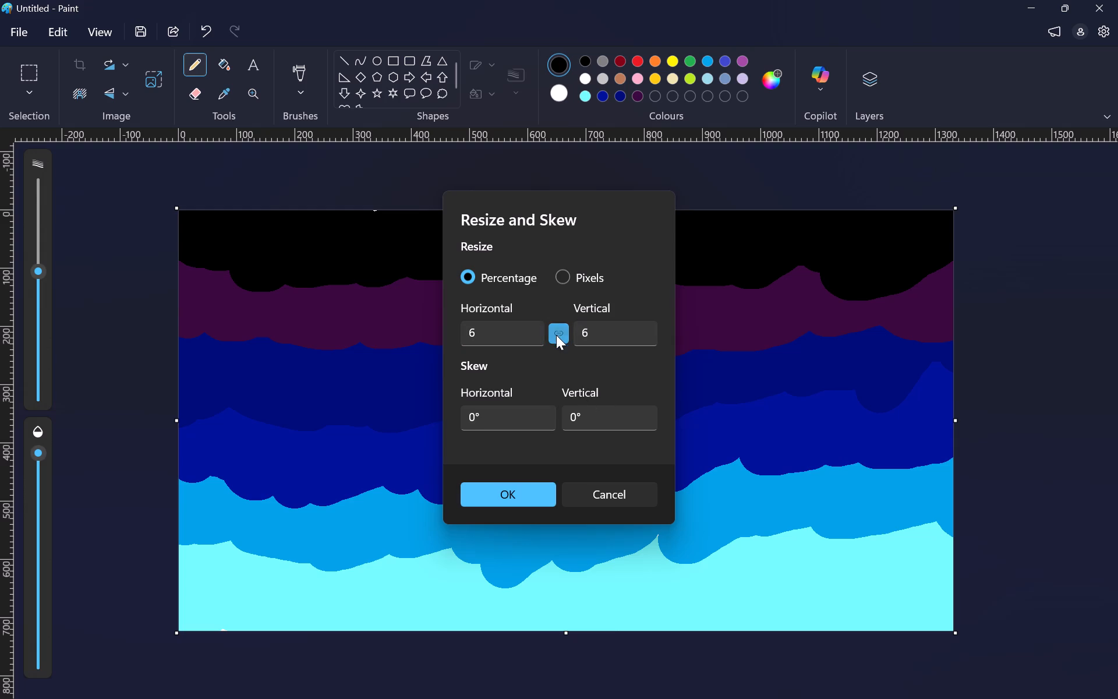
left_click(543, 497)
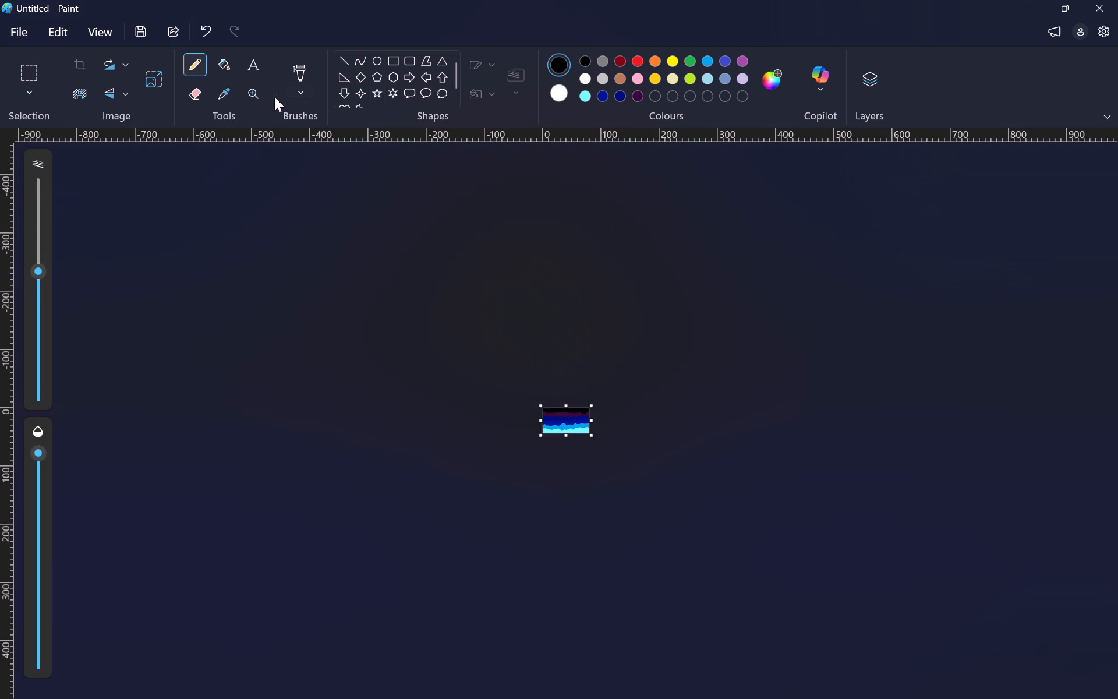
Switch to the Brush tool.
left_click(294, 85)
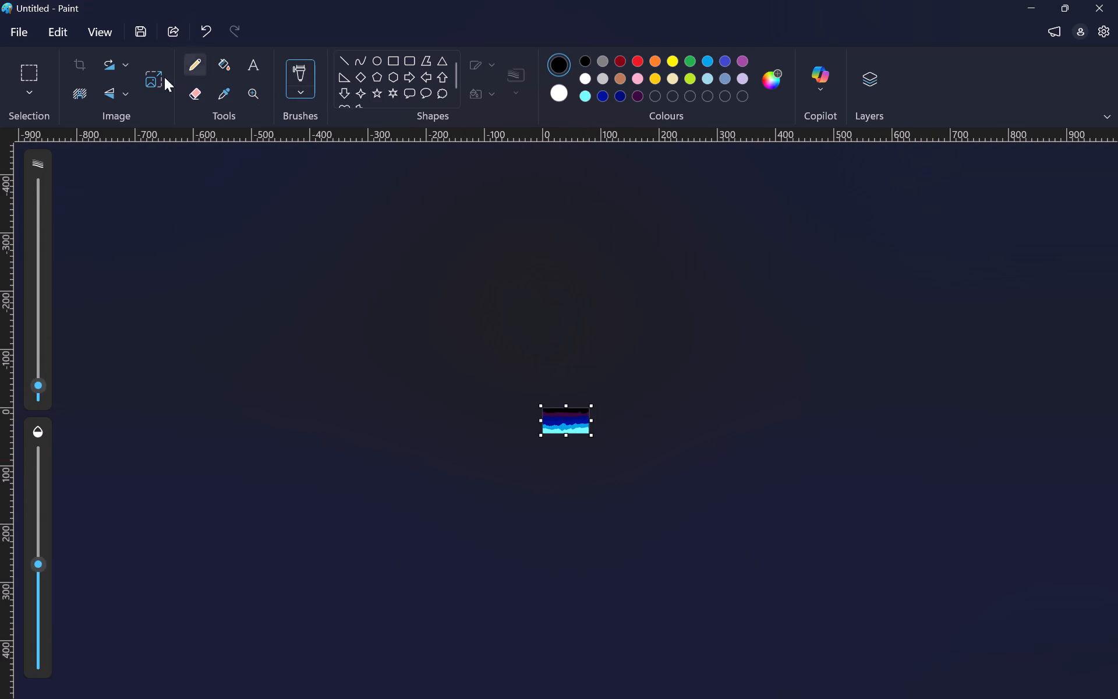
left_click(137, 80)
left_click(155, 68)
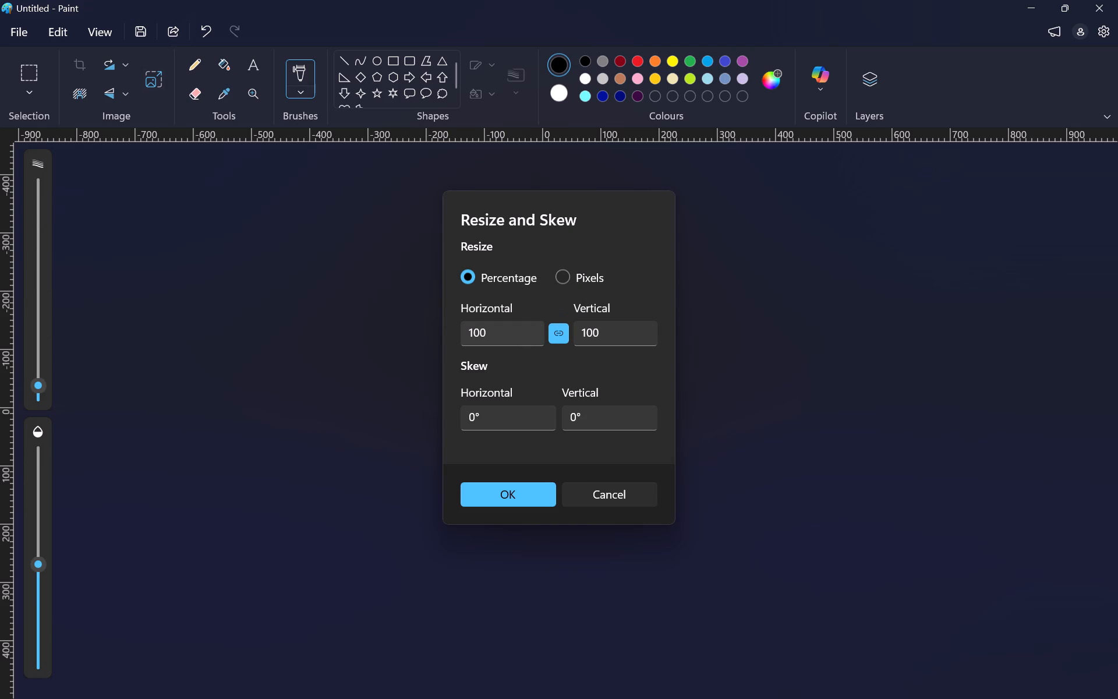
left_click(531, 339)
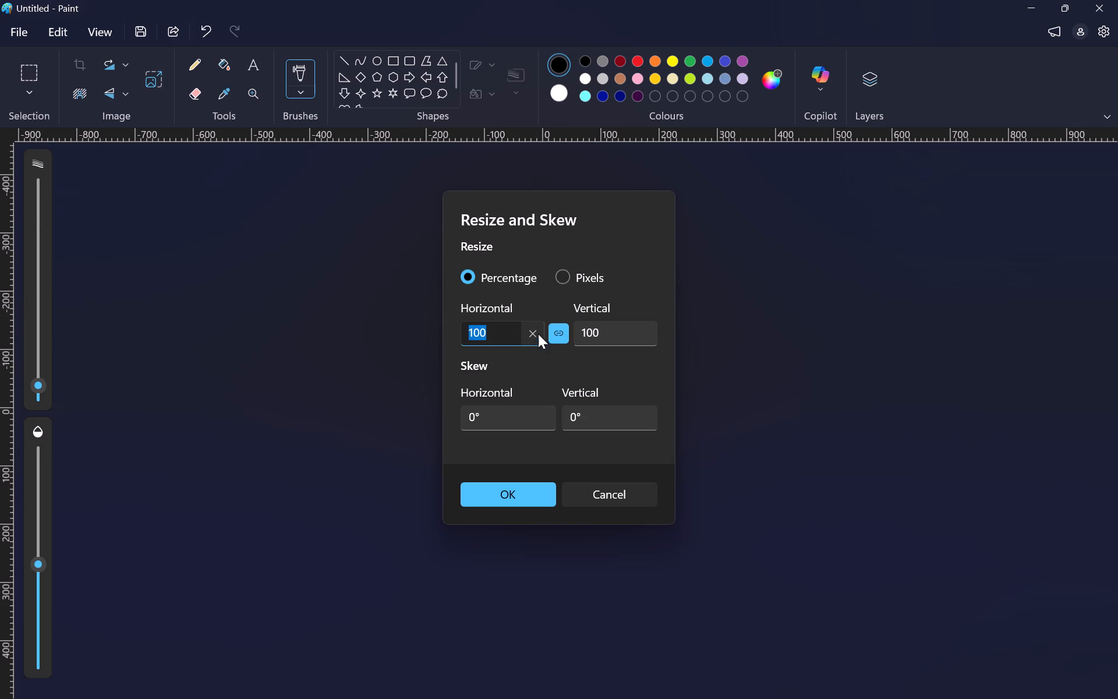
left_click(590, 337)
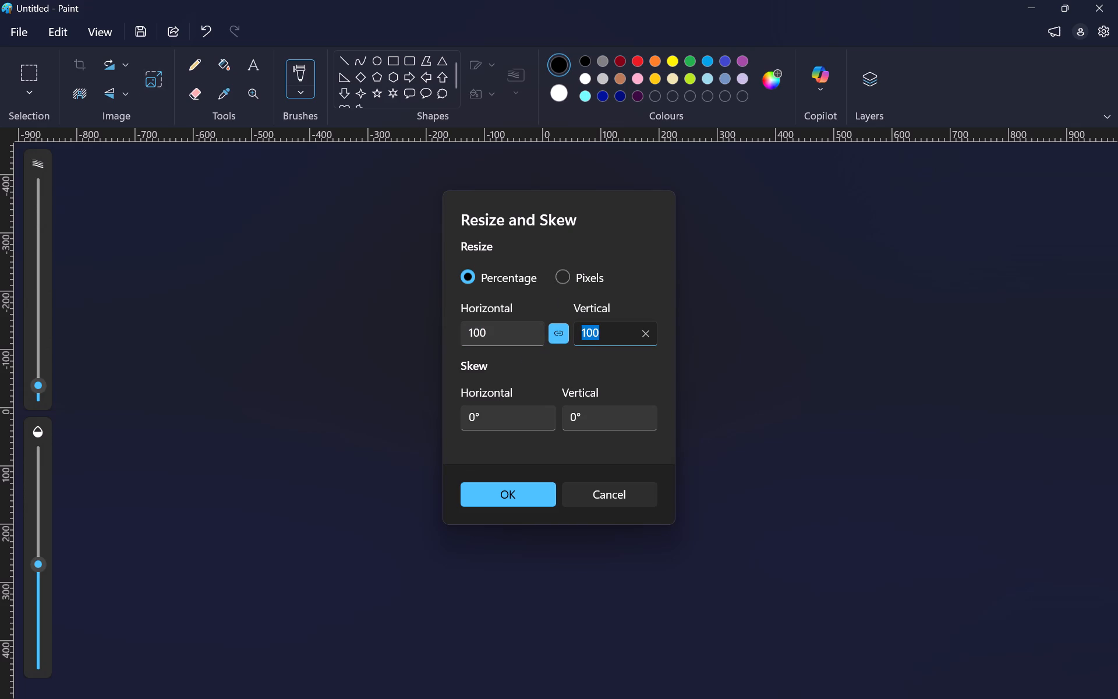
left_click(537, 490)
Examine the shrunken banded picture up close.
scroll(635, 418, "up", 4)
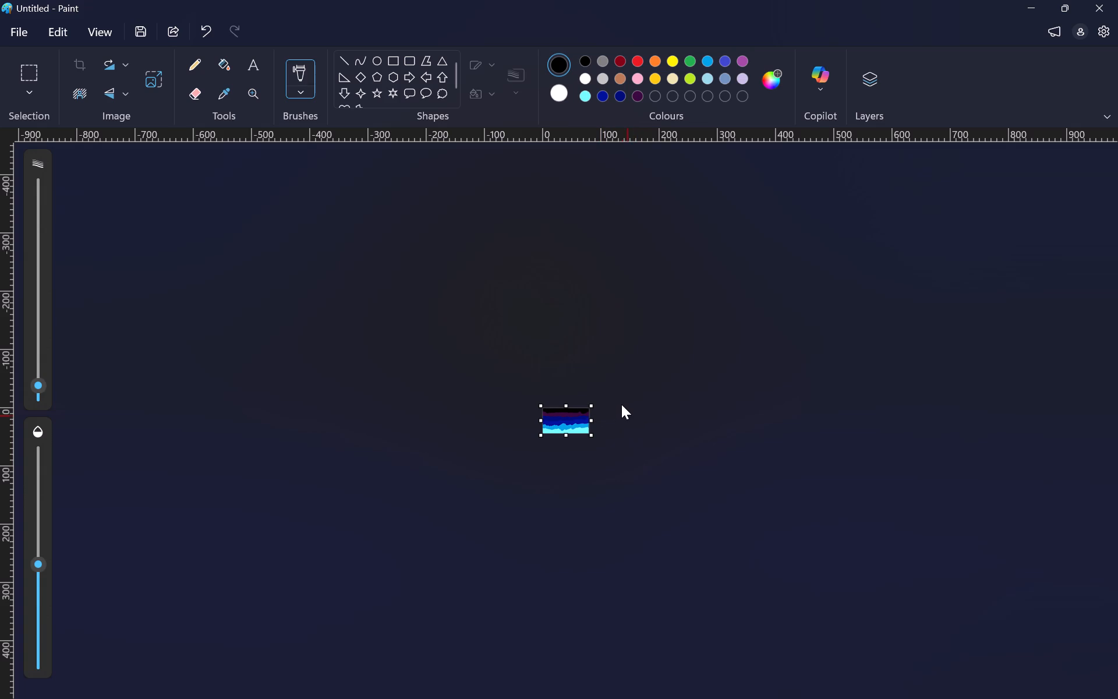
scroll(620, 400, "up", 1)
left_click(620, 400)
scroll(620, 400, "up", 3, "ctrl")
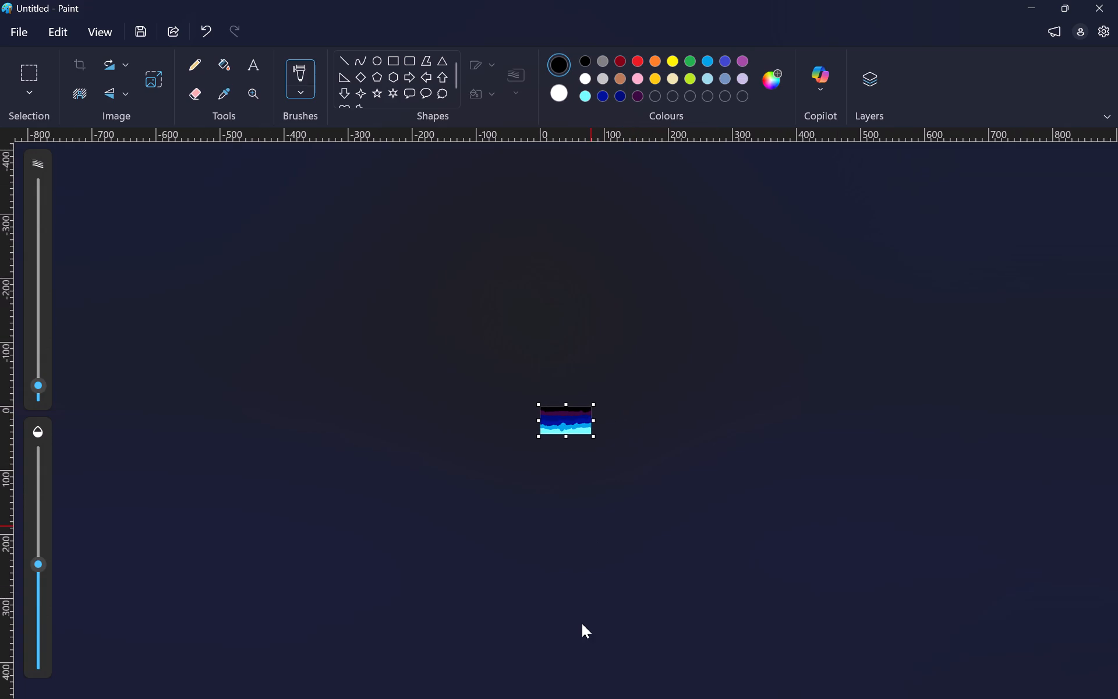
scroll(582, 623, "up", 17, "ctrl")
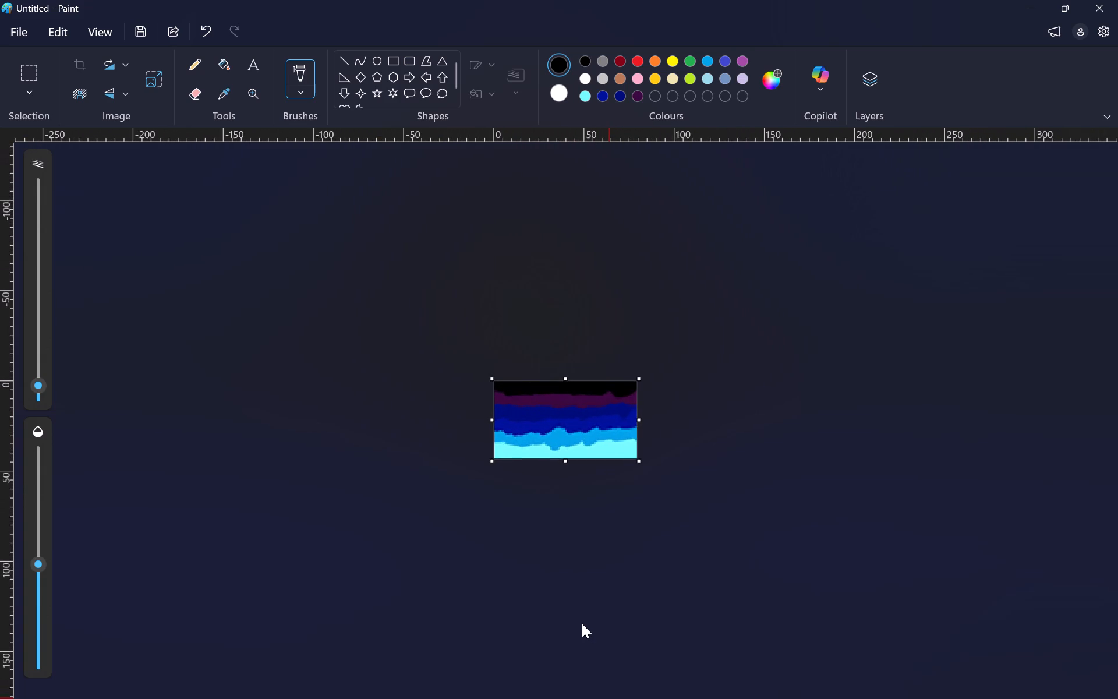
scroll(582, 623, "up", 6, "ctrl")
scroll(582, 623, "up", 20, "ctrl")
scroll(582, 623, "up", 4, "ctrl")
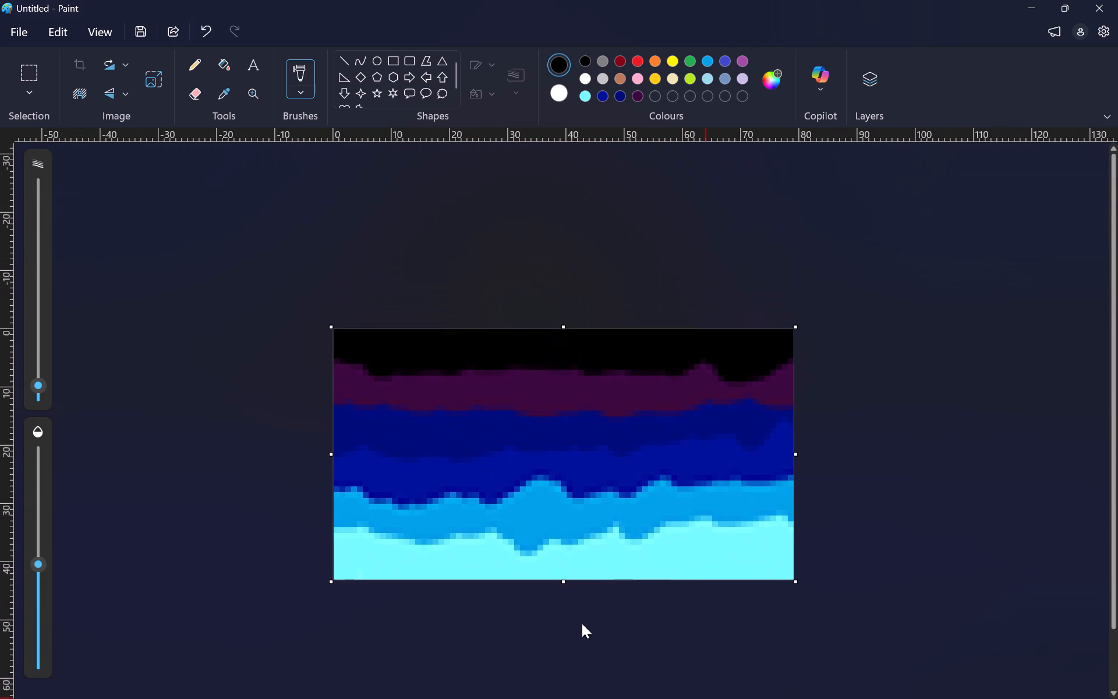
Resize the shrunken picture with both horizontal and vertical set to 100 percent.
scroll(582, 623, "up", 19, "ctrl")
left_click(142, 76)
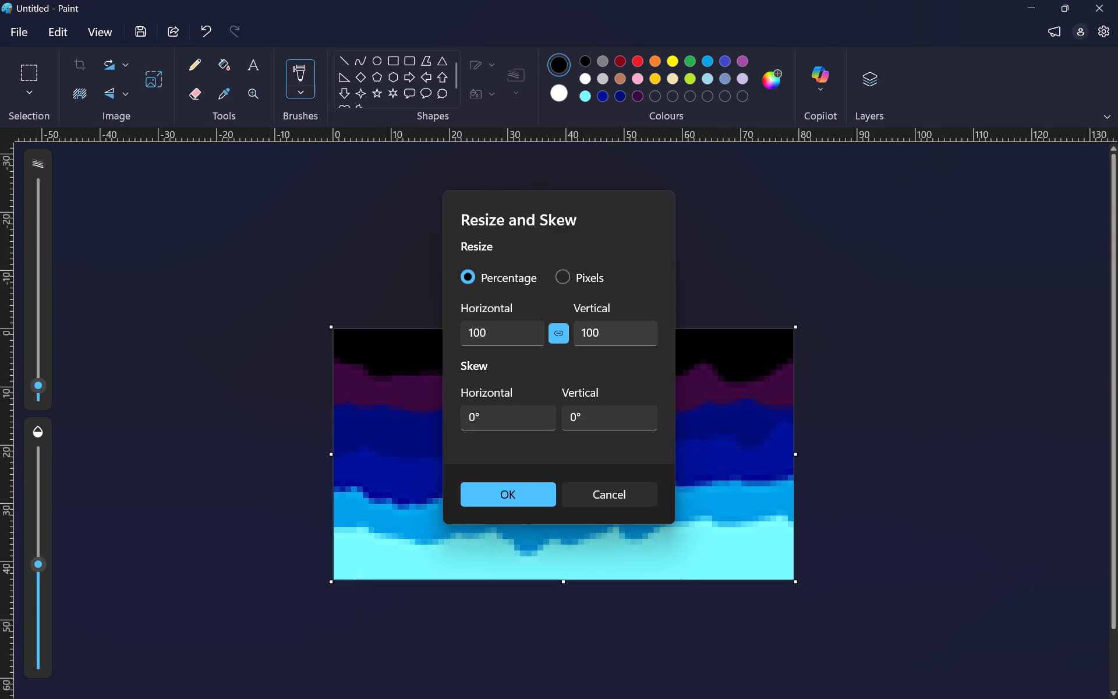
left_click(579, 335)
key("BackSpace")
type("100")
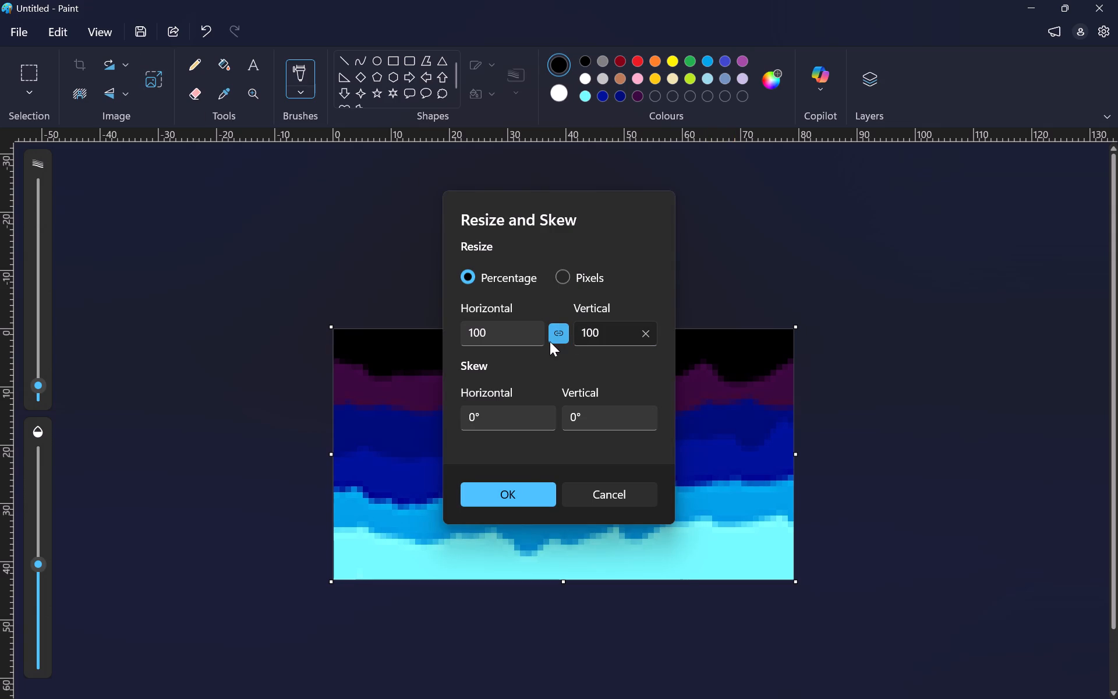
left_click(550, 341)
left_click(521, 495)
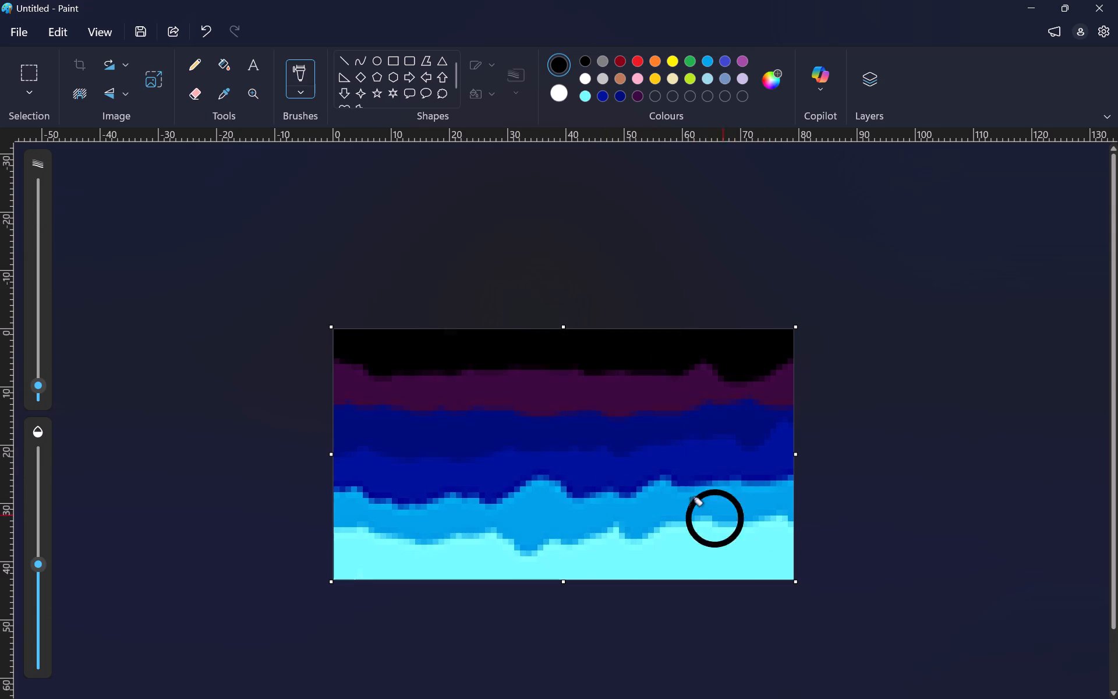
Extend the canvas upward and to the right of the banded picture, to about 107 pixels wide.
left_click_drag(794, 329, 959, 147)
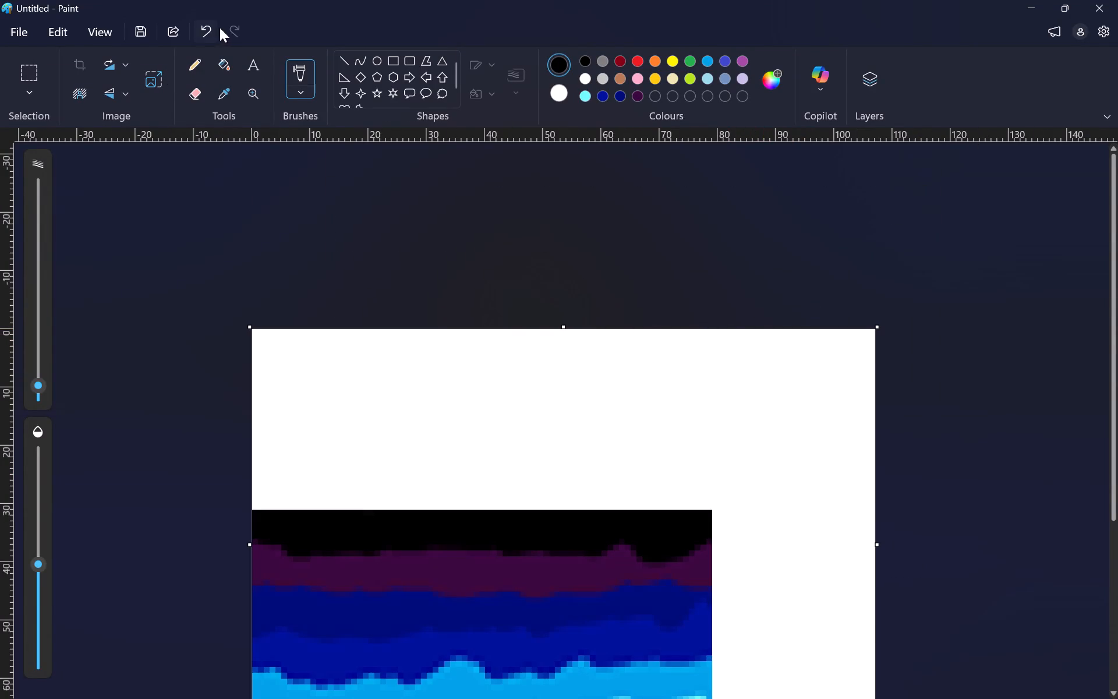
Undo the canvas extension and the 6 percent resize.
left_click(200, 31)
left_click(200, 31)
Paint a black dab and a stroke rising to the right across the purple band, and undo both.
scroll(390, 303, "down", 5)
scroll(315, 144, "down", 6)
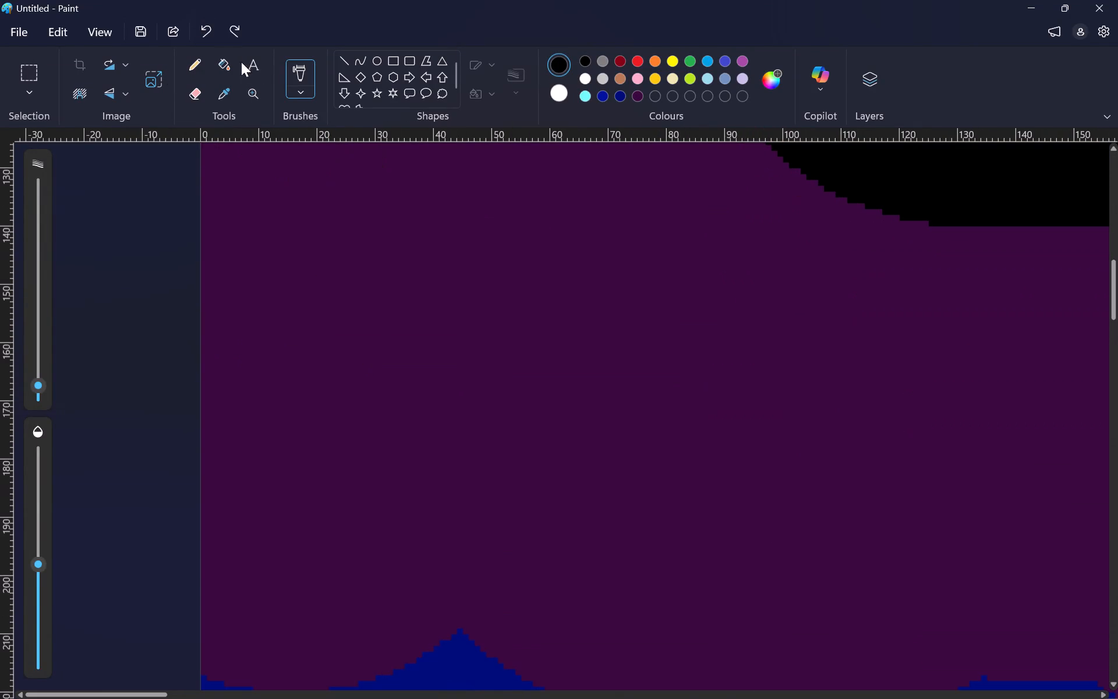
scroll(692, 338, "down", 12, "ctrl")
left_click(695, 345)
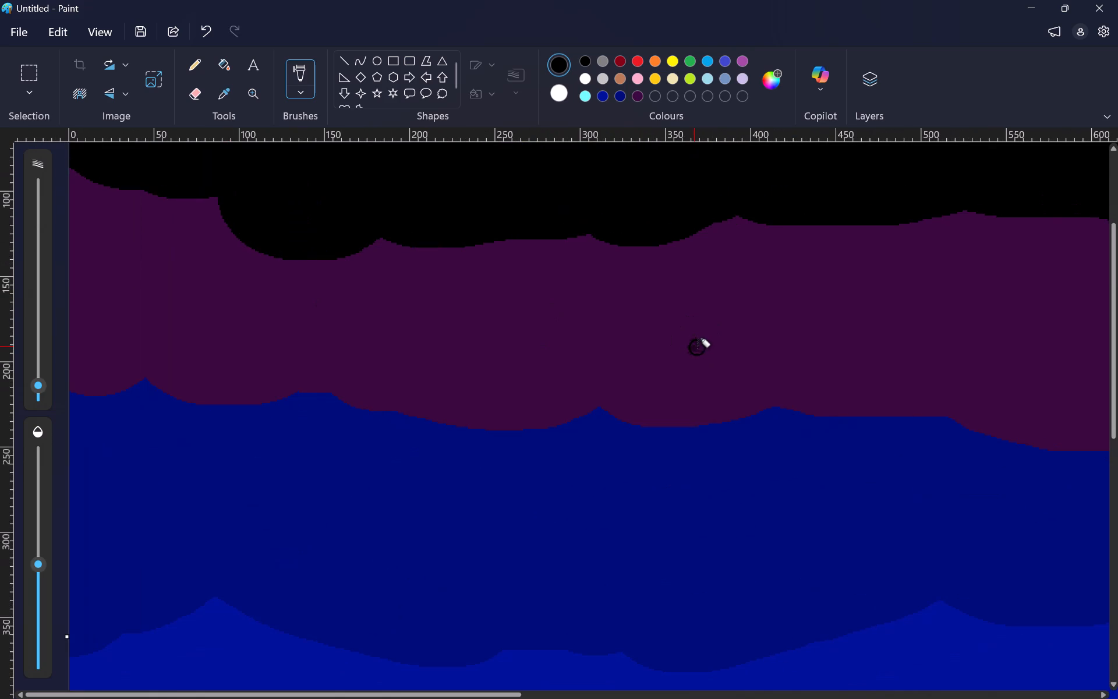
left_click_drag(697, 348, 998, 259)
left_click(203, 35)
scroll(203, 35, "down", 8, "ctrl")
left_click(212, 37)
Set up a resize of the whole picture in pixels with a vertical size of 6, and unlock the aspect ratio.
scroll(223, 29, "down", 7, "ctrl")
scroll(519, 171, "down", 4, "ctrl")
scroll(602, 217, "left", 1)
scroll(613, 225, "down", 7, "ctrl")
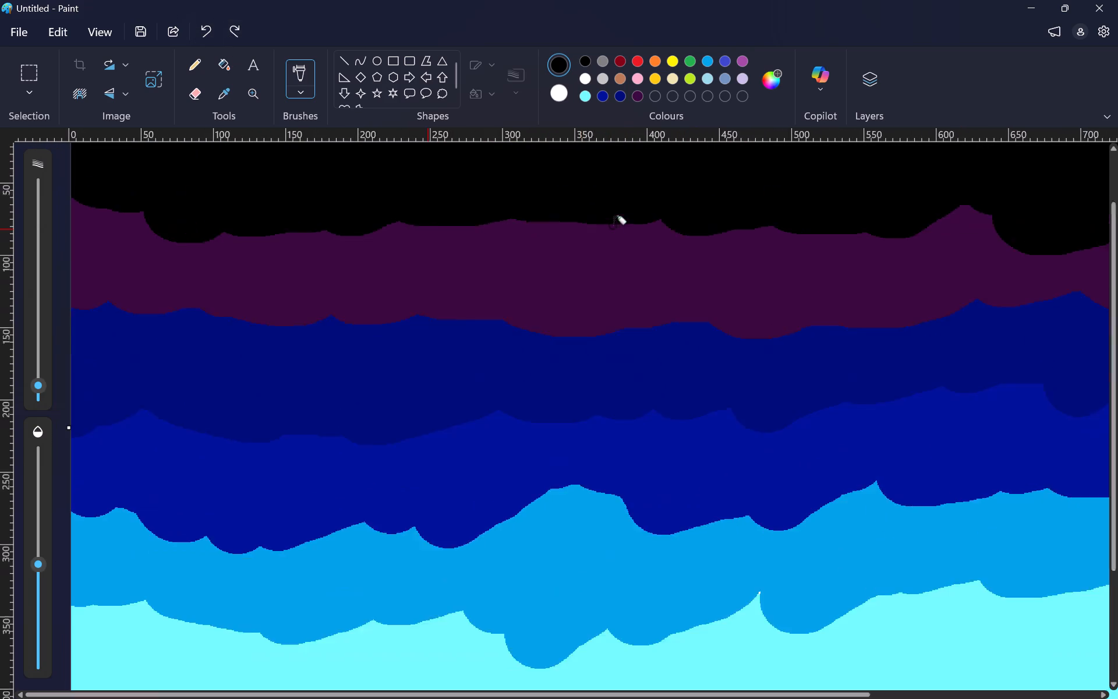
scroll(633, 210, "right", 1)
scroll(1117, 1, "down", 1, "ctrl")
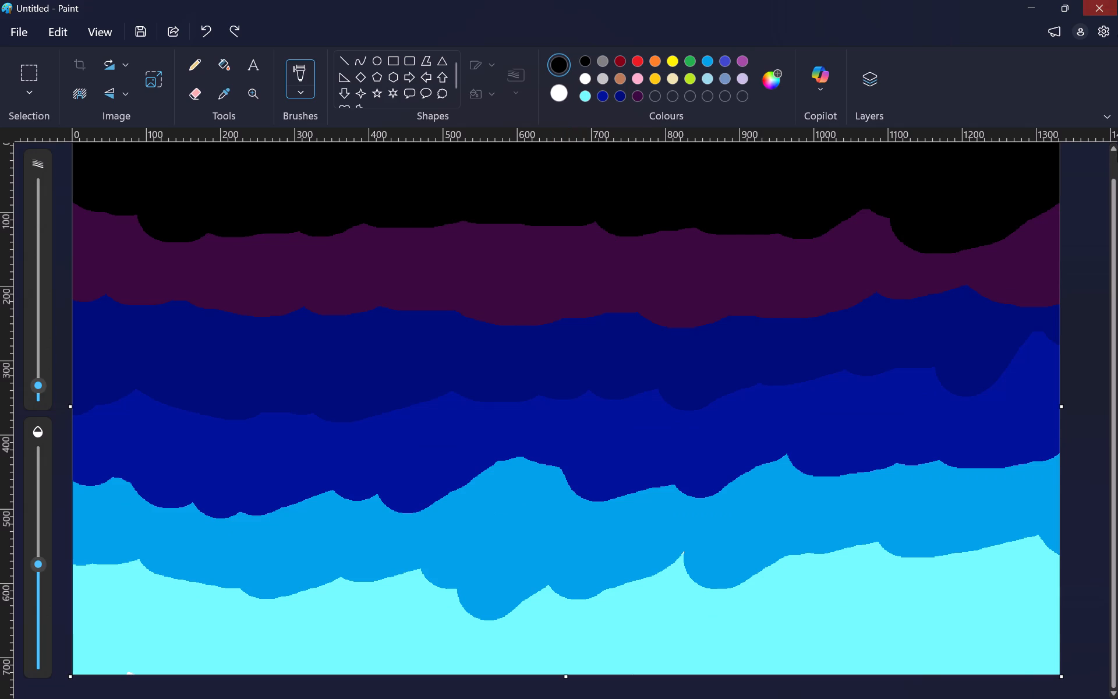
scroll(1018, 225, "down", 10, "ctrl")
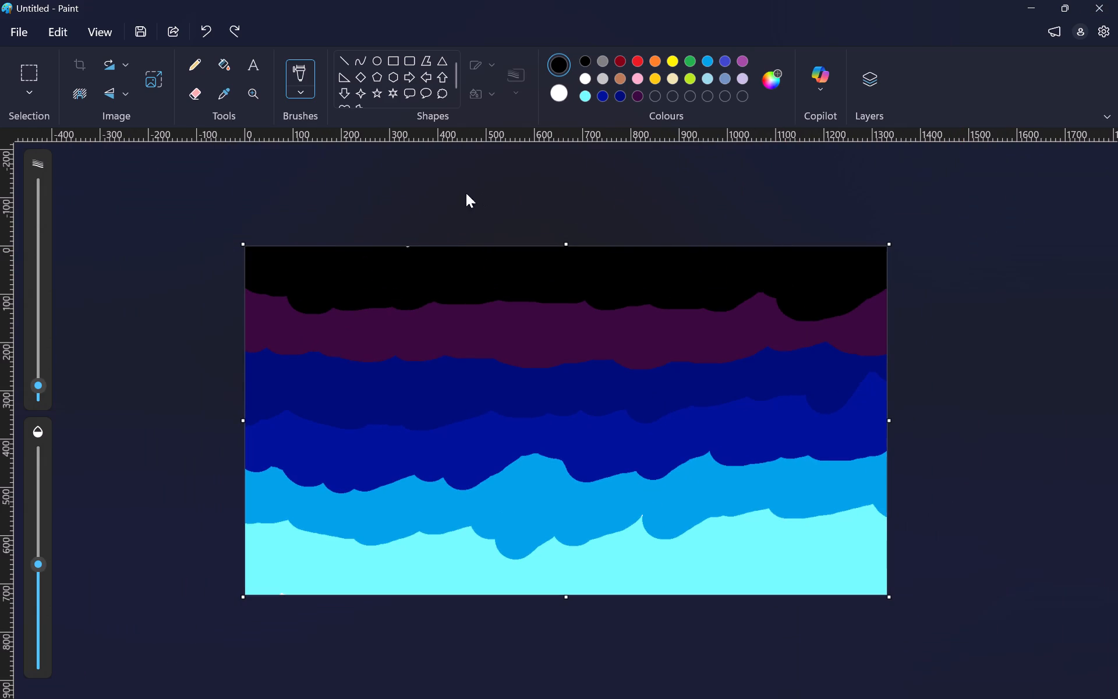
left_click(161, 84)
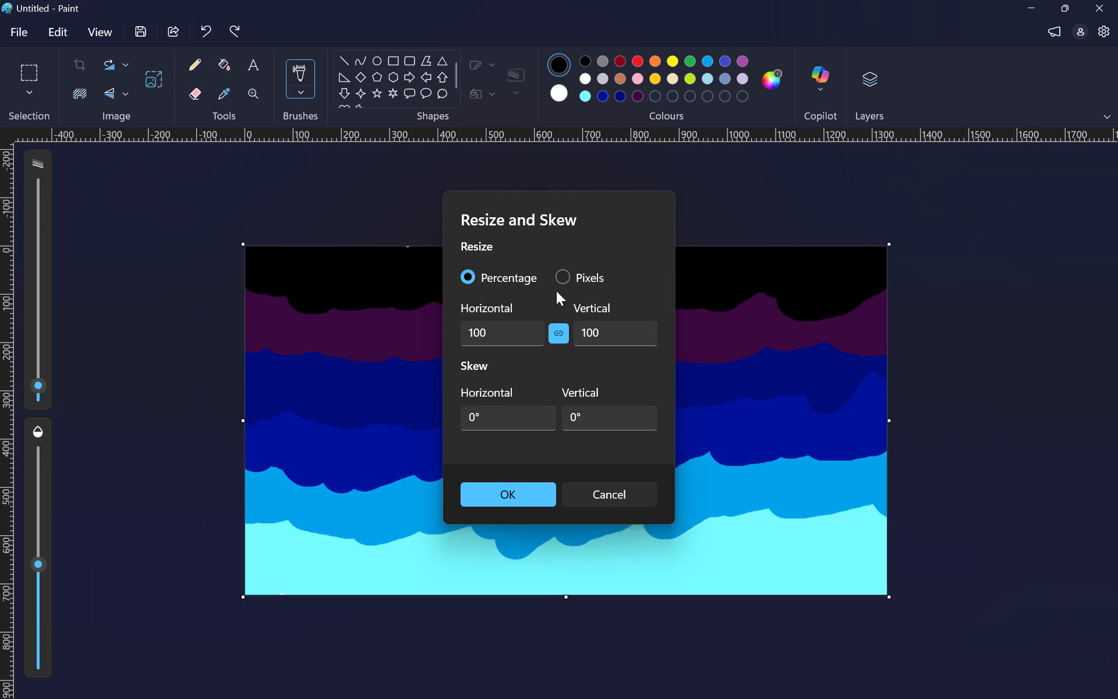
left_click(603, 331)
left_click(557, 280)
left_click(624, 333)
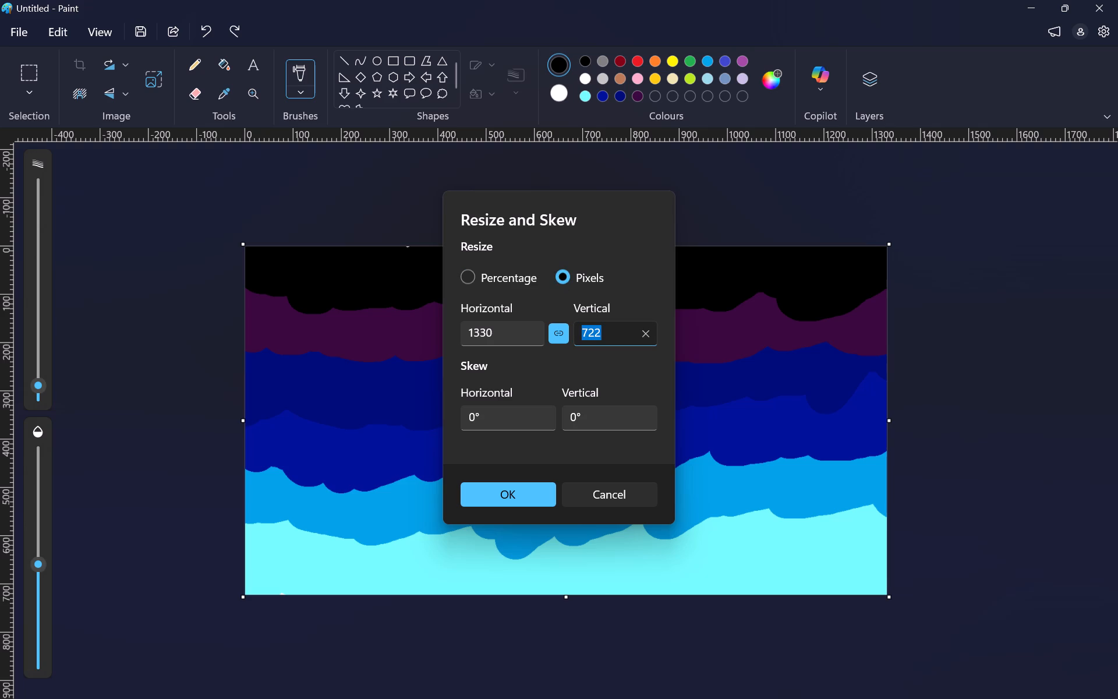
key("BackSpace")
key("0")
key("BackSpace")
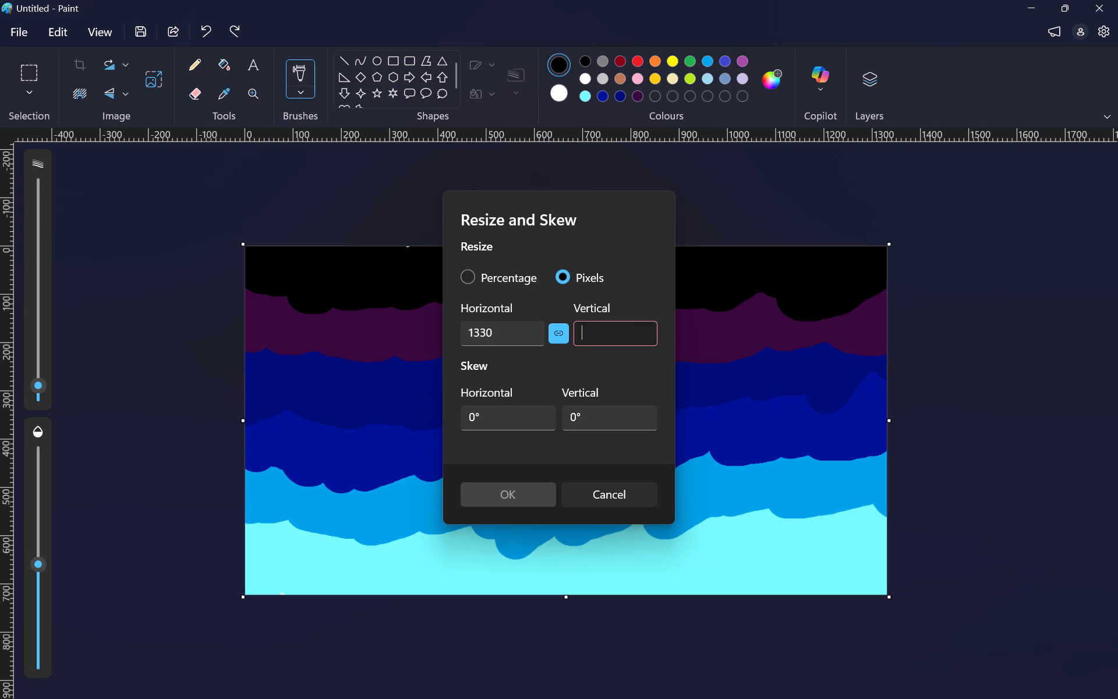
key("6")
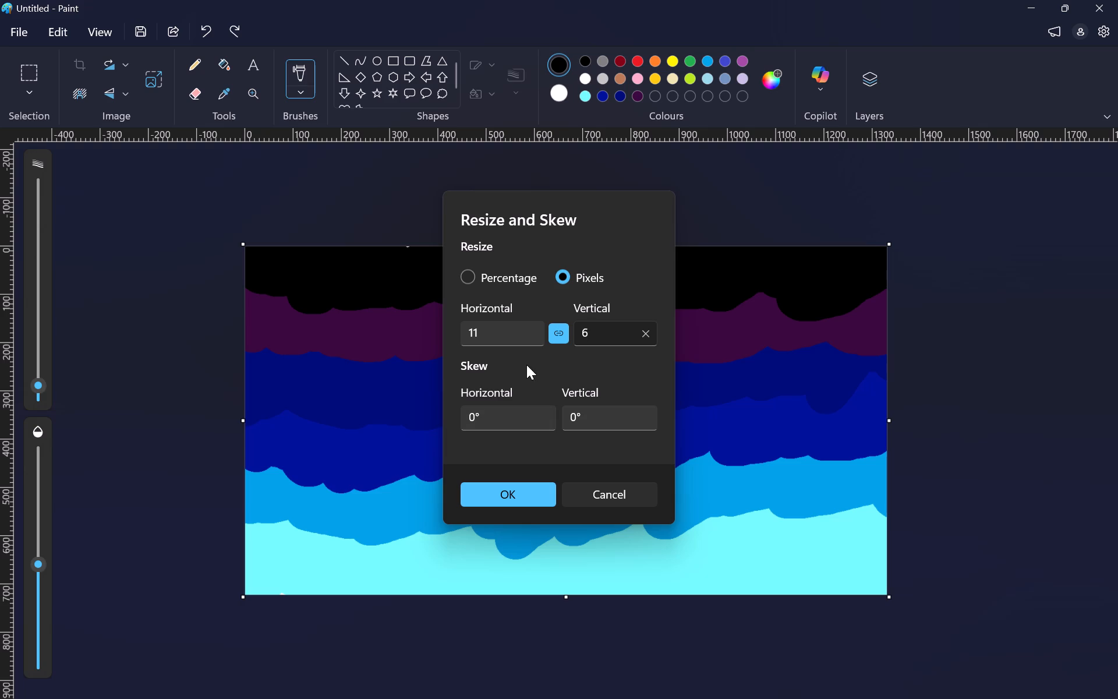
left_click(553, 327)
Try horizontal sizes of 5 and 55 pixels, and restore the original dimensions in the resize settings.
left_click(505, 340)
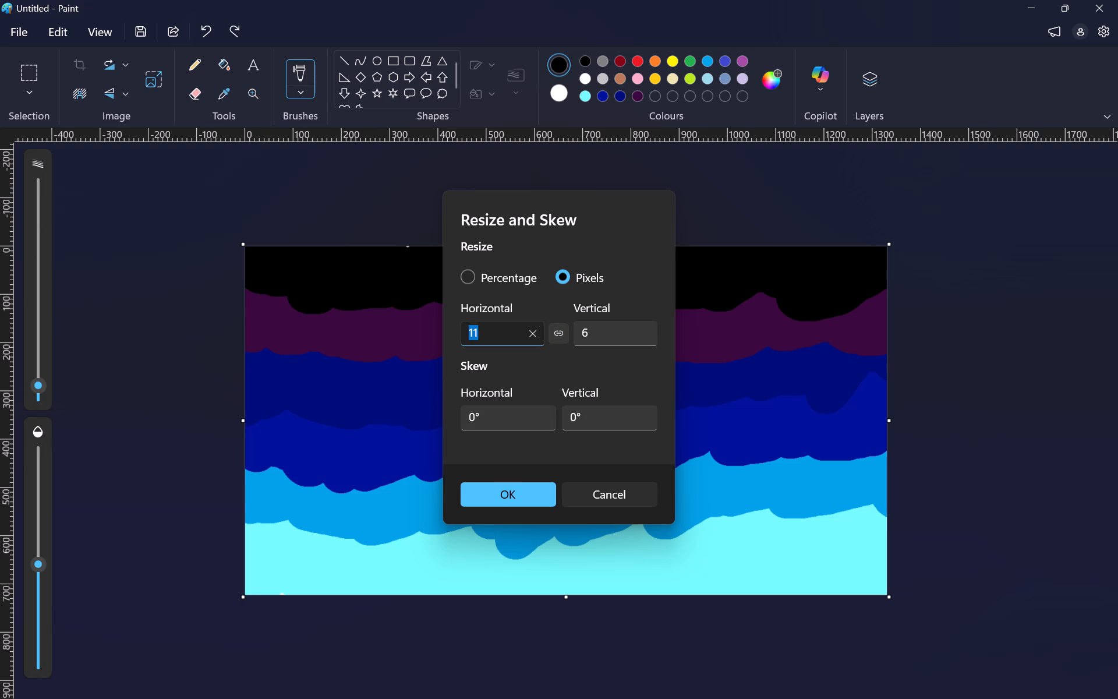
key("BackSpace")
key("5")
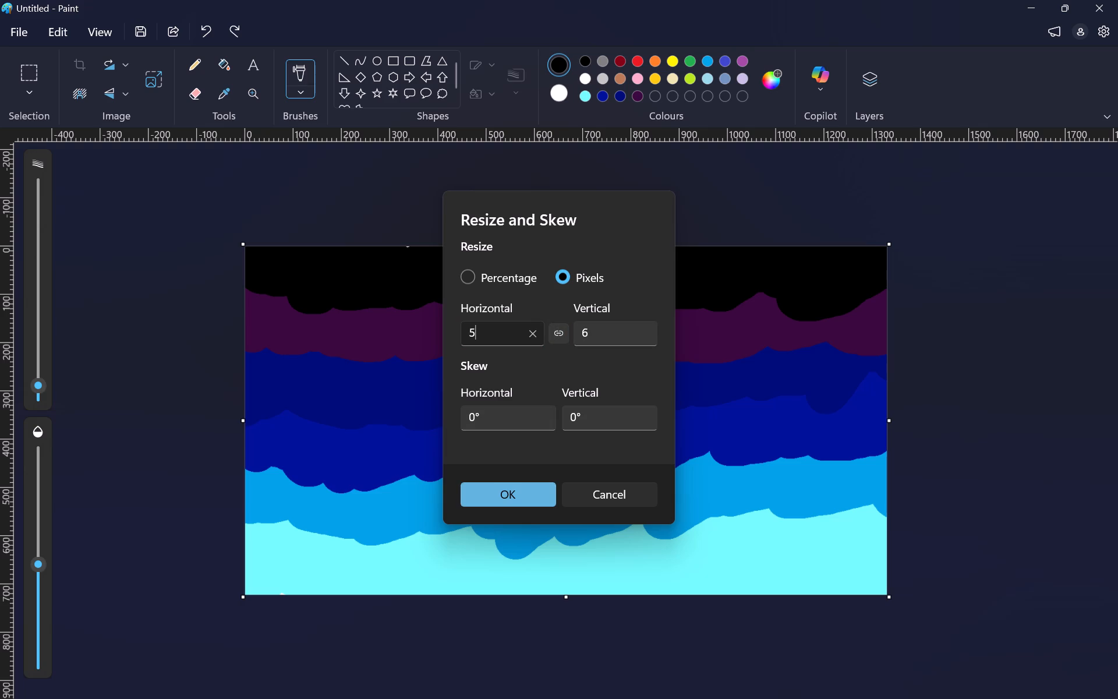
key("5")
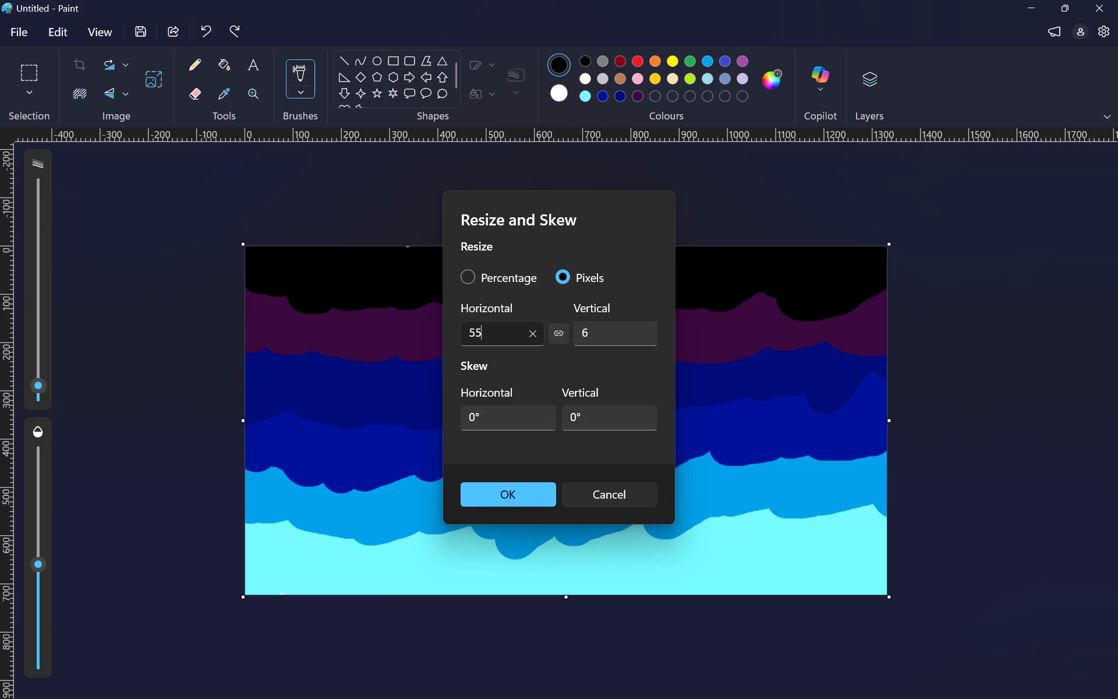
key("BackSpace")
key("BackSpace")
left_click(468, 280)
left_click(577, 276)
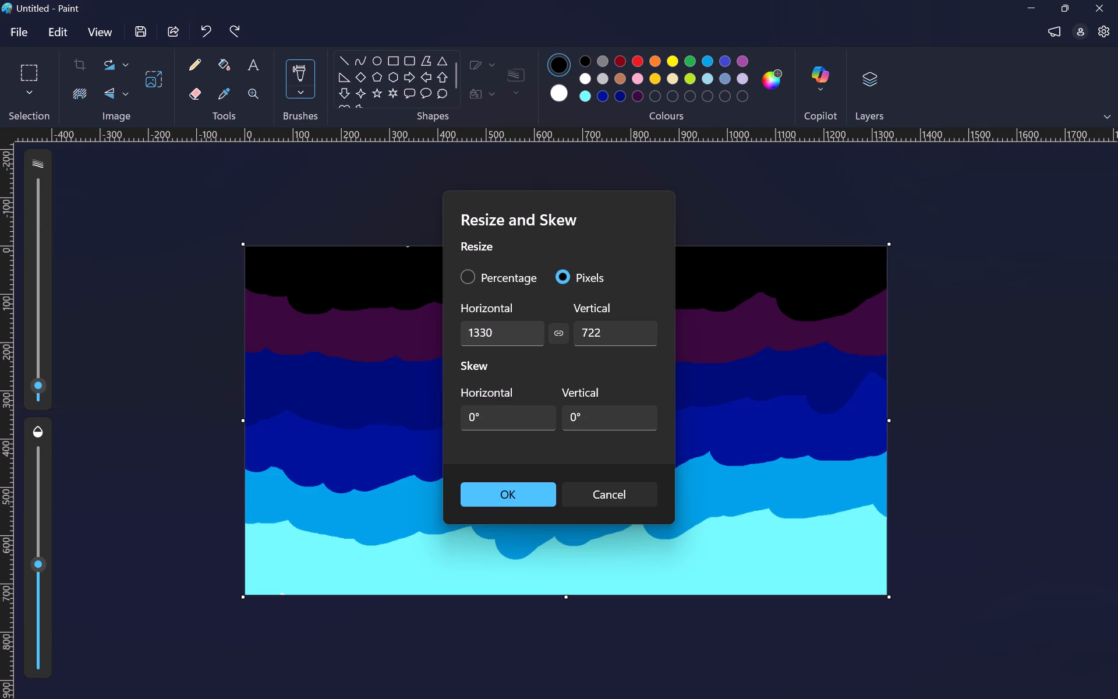
Resize the picture to 6 pixels vertically, keeping the horizontal size at 1330 pixels.
left_click(613, 333)
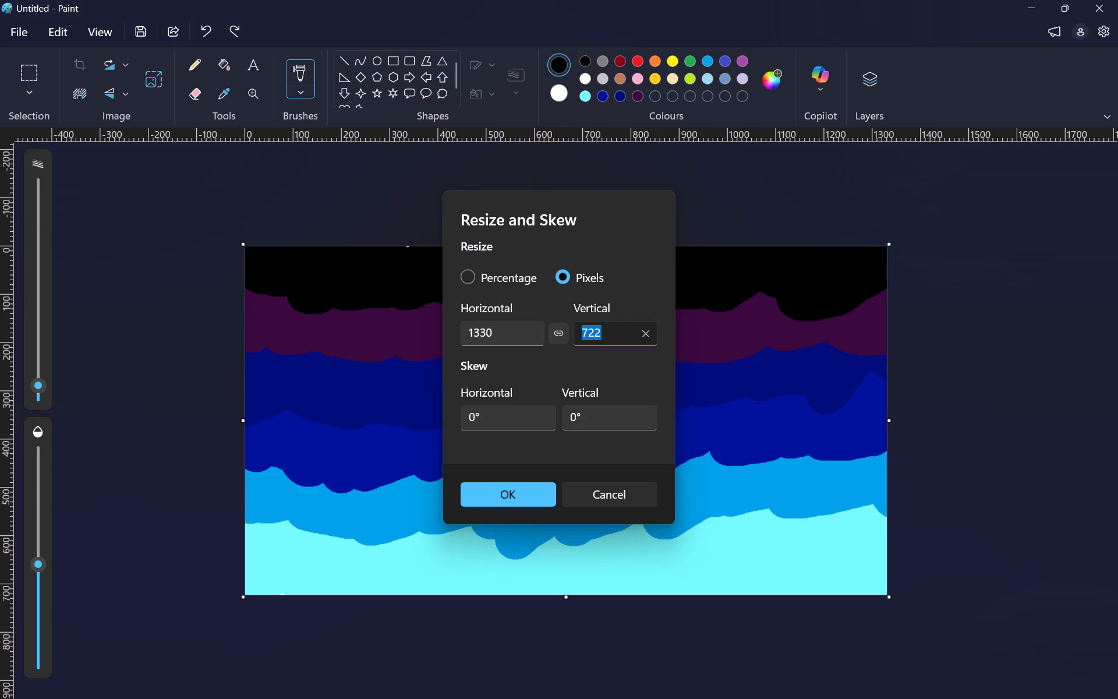
key("BackSpace")
type("6+")
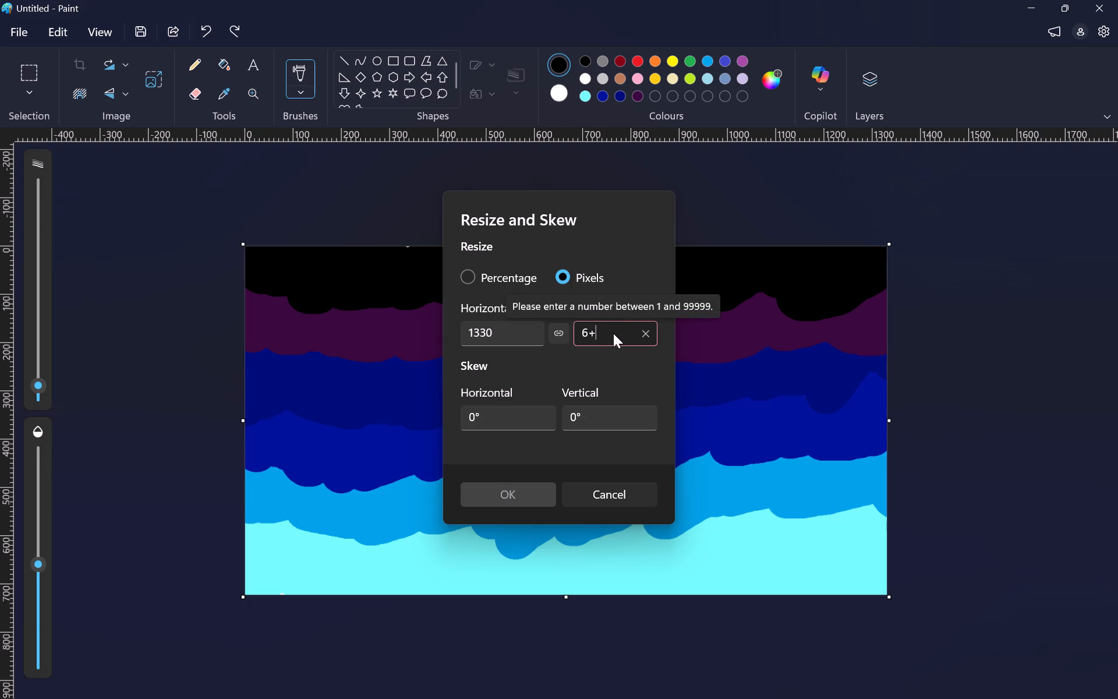
key("BackSpace")
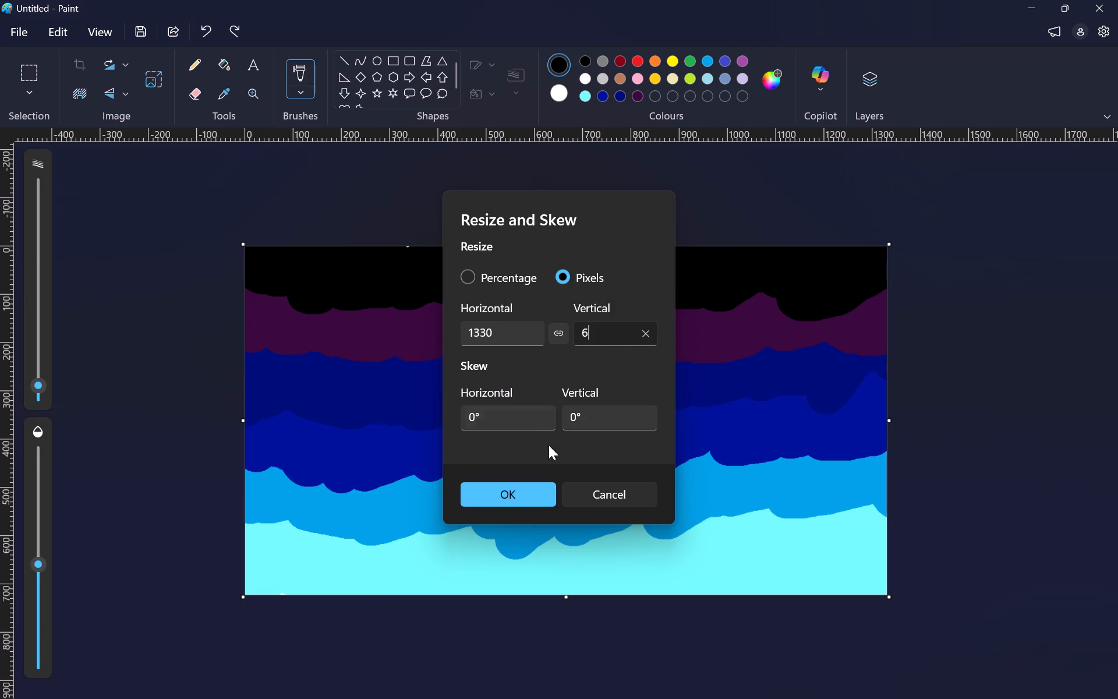
left_click(539, 495)
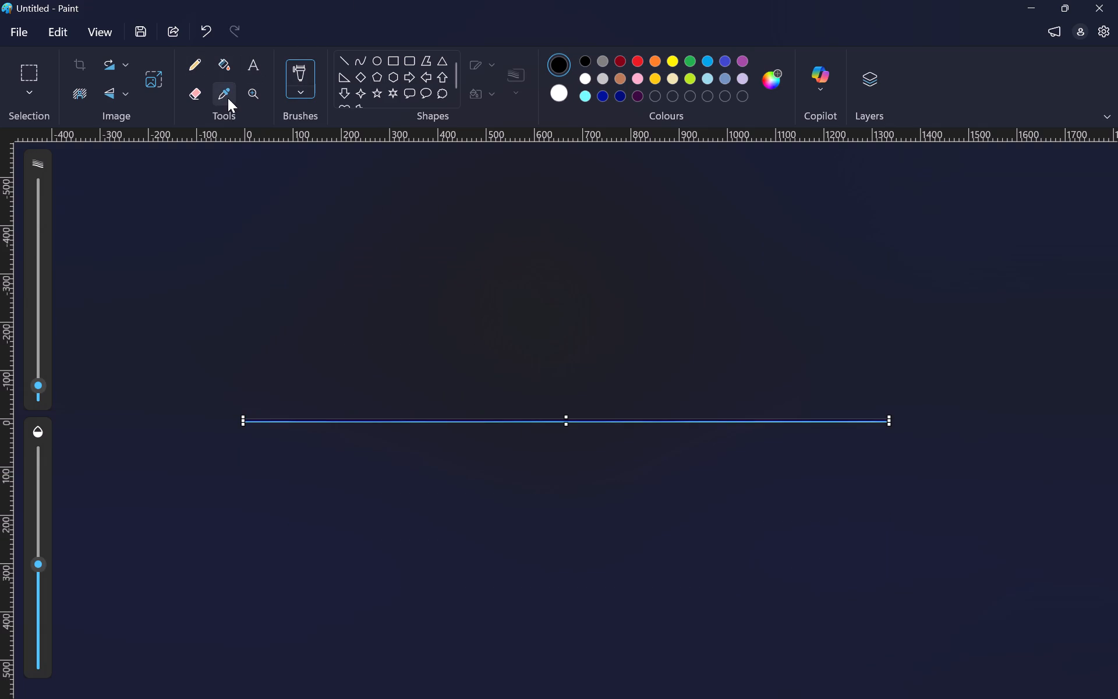
Resize the flattened picture to 770 pixels vertically with the aspect ratio unlocked, keeping it 1330 pixels wide.
left_click(165, 80)
left_click(162, 80)
left_click(598, 322)
key("BackSpace")
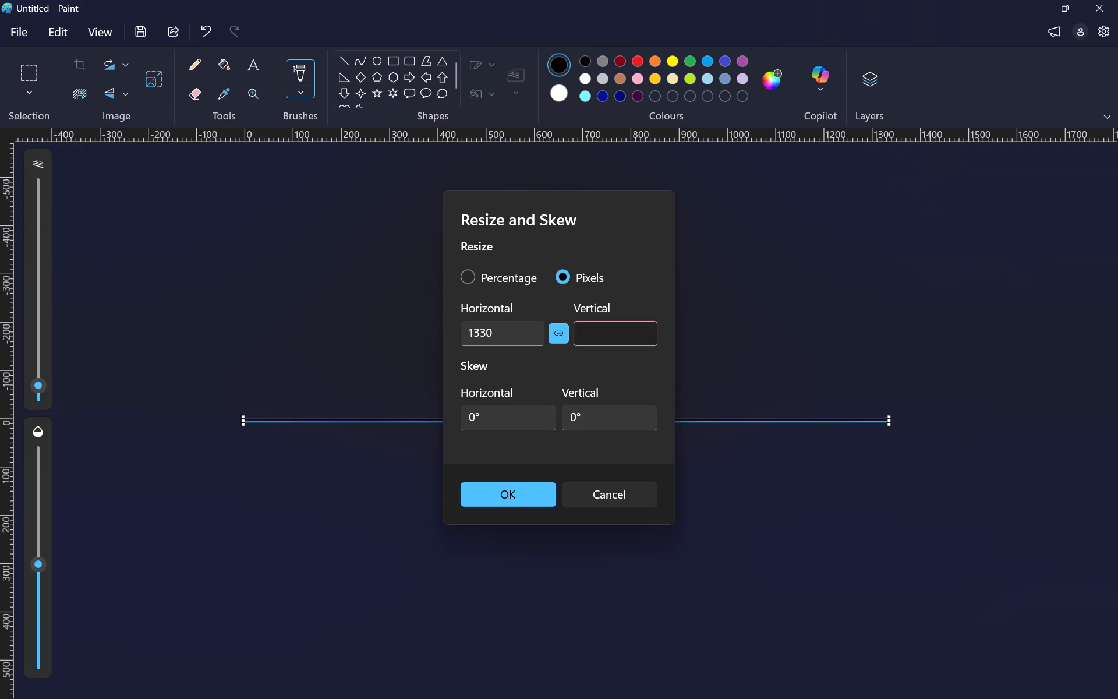
type("770")
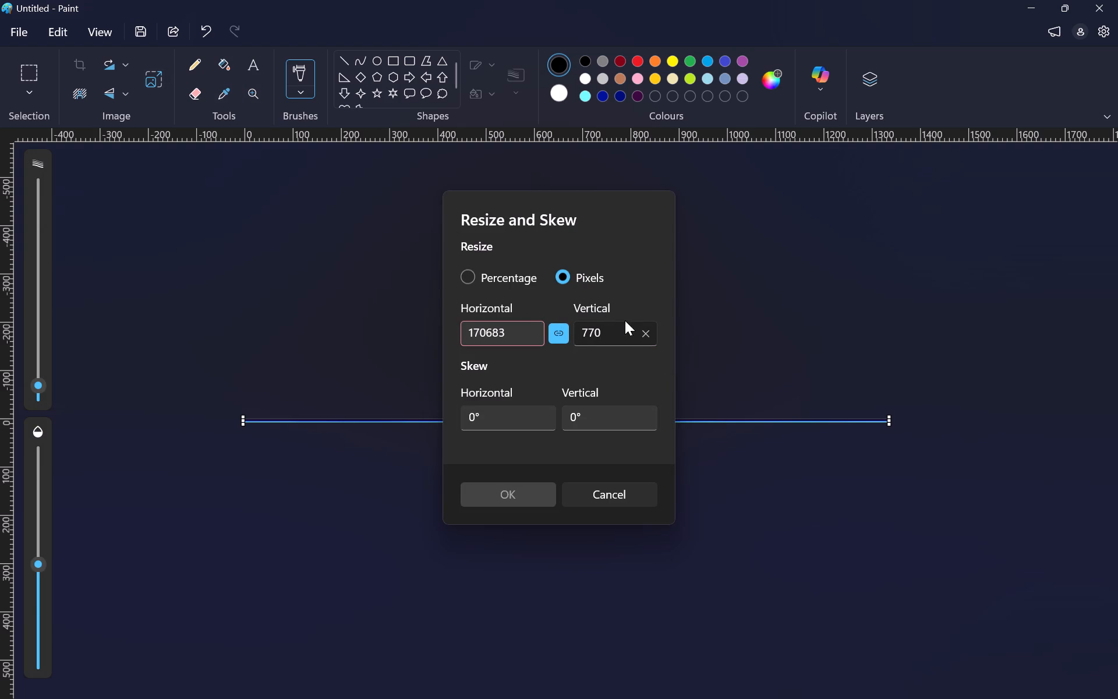
left_click(639, 332)
left_click(491, 270)
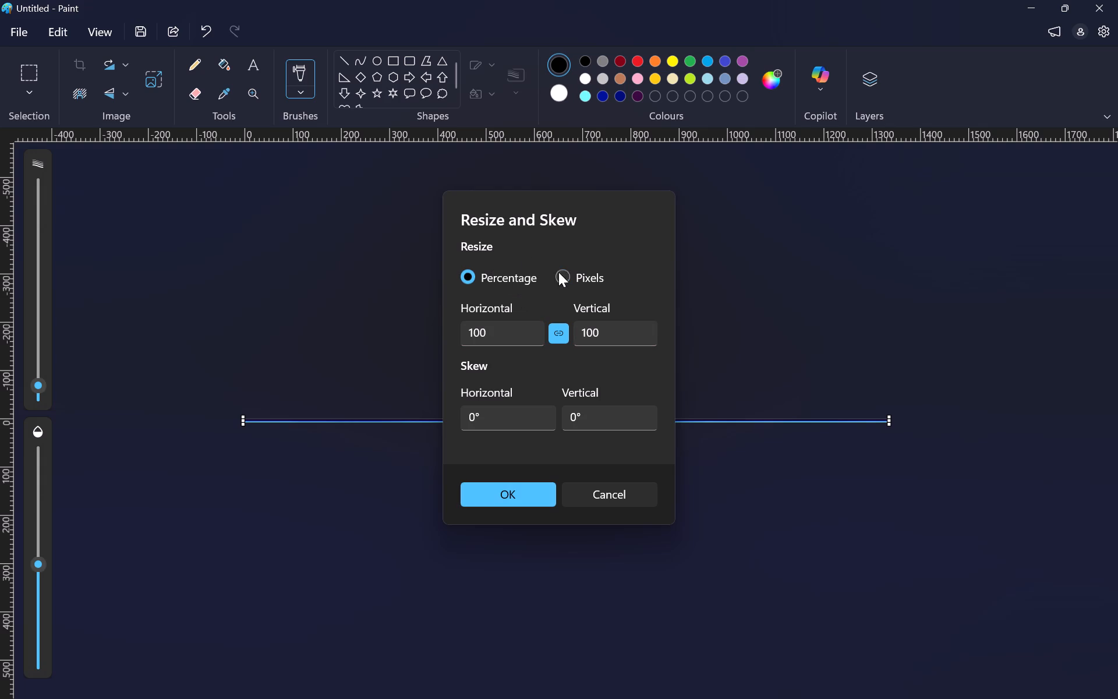
left_click(558, 275)
left_click(600, 336)
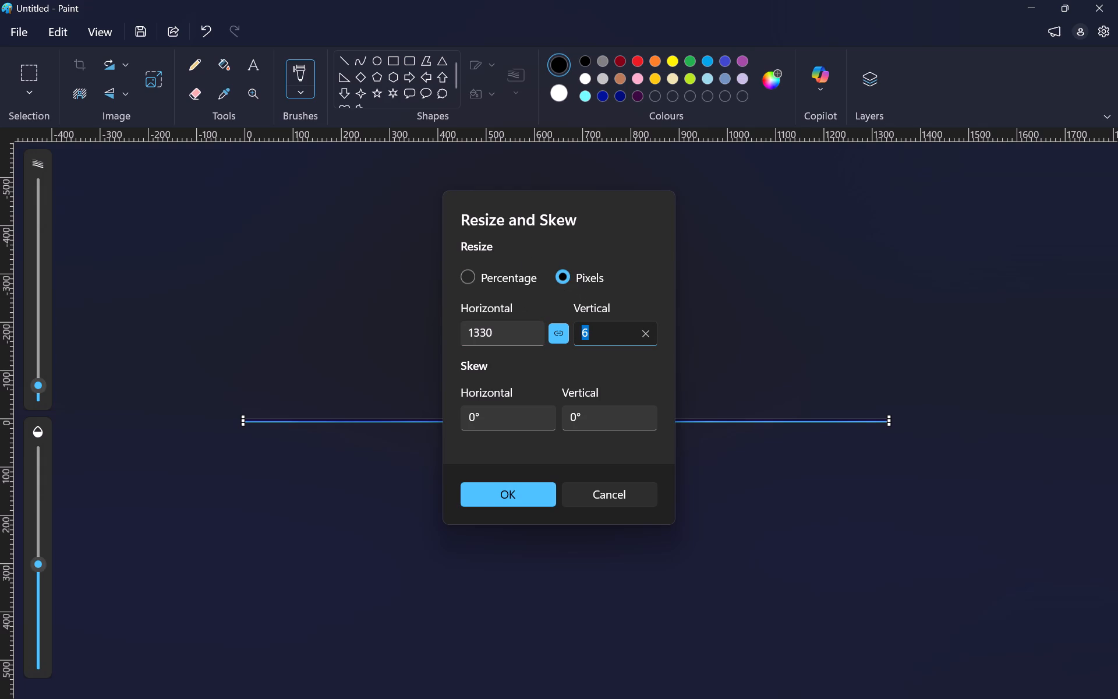
key("BackSpace")
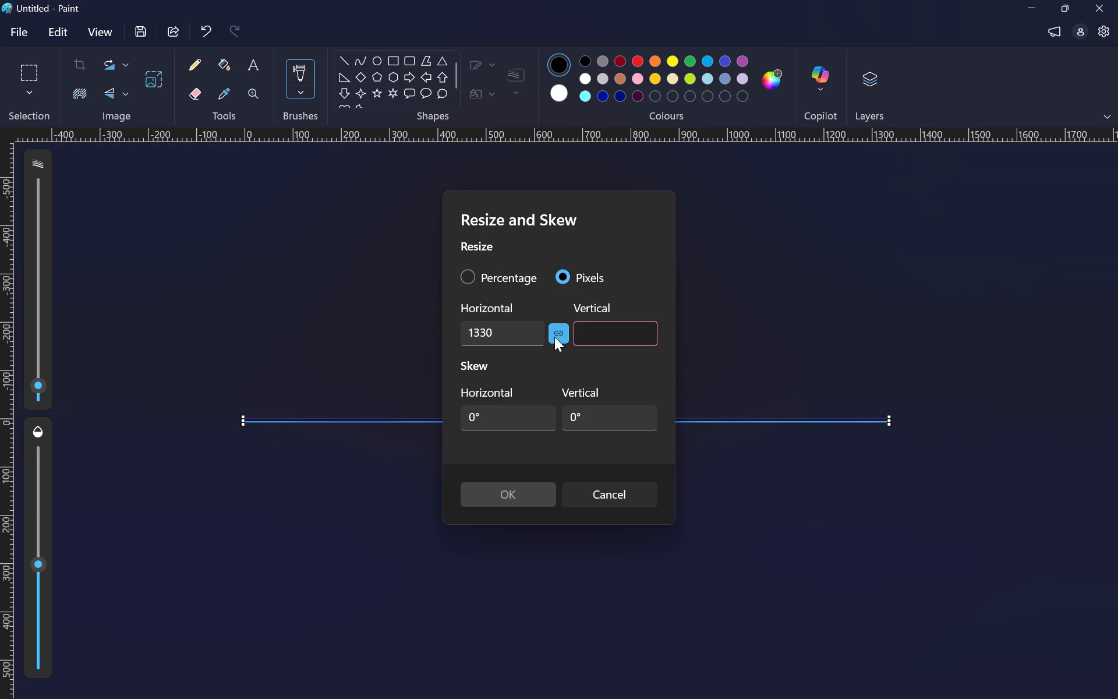
left_click(554, 337)
left_click(589, 331)
type("770")
left_click(565, 333)
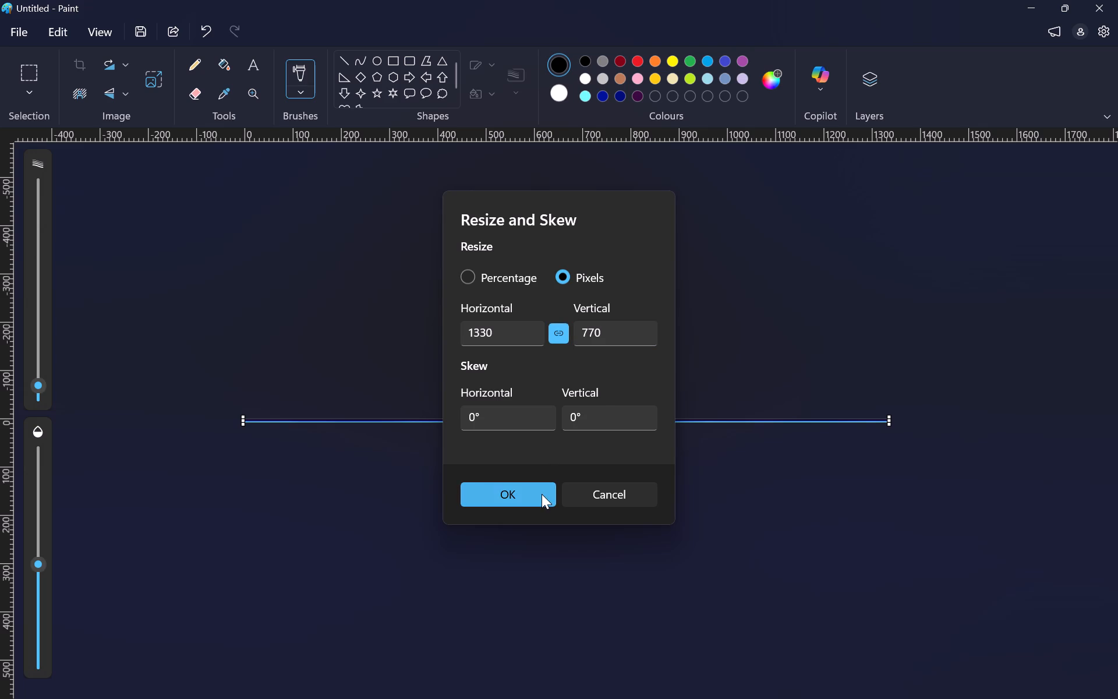
left_click(542, 494)
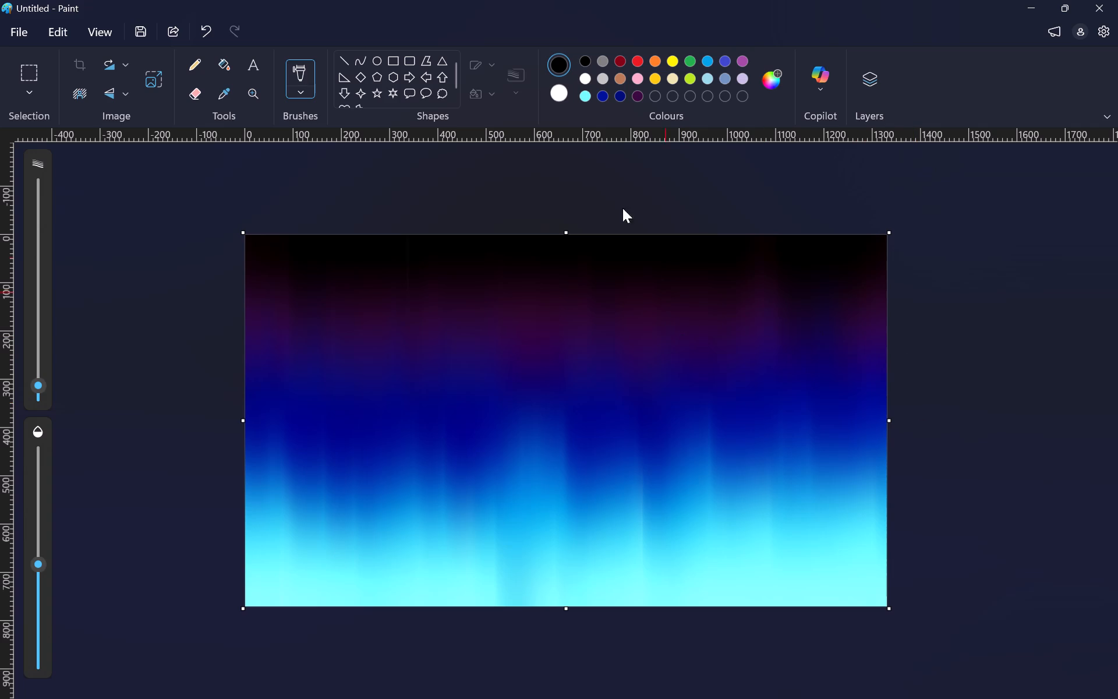
With a thick black Pencil, paint a solid cliff silhouette in the picture's lower-left corner, tapering to a tip about 270 px inward.
left_click(189, 69)
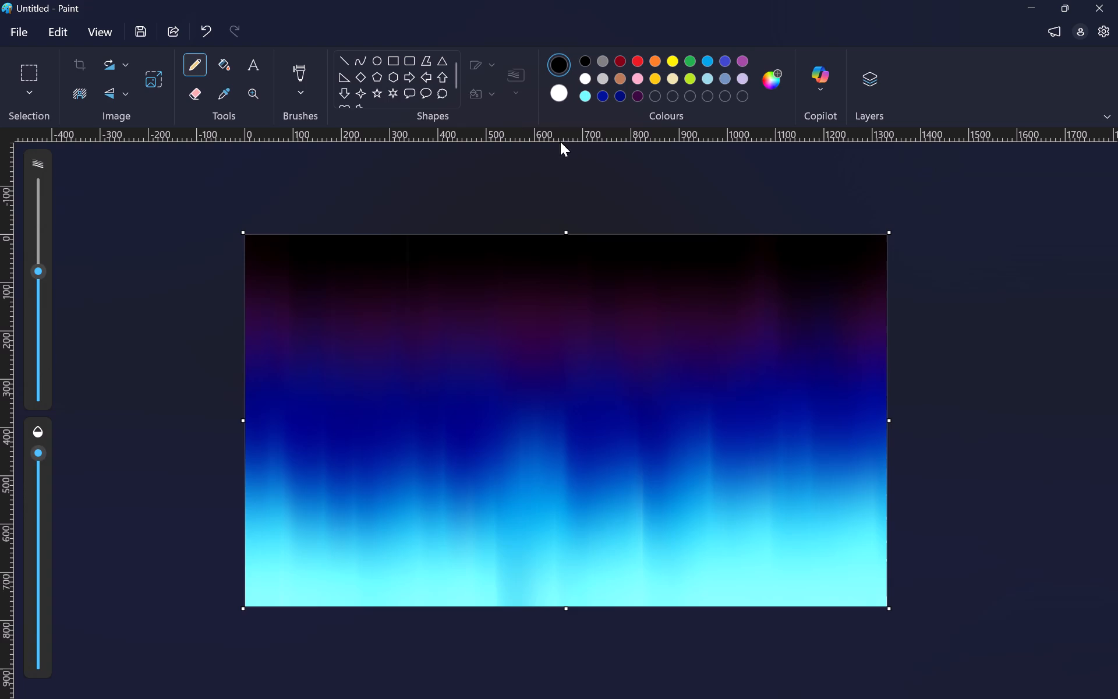
left_click(31, 308)
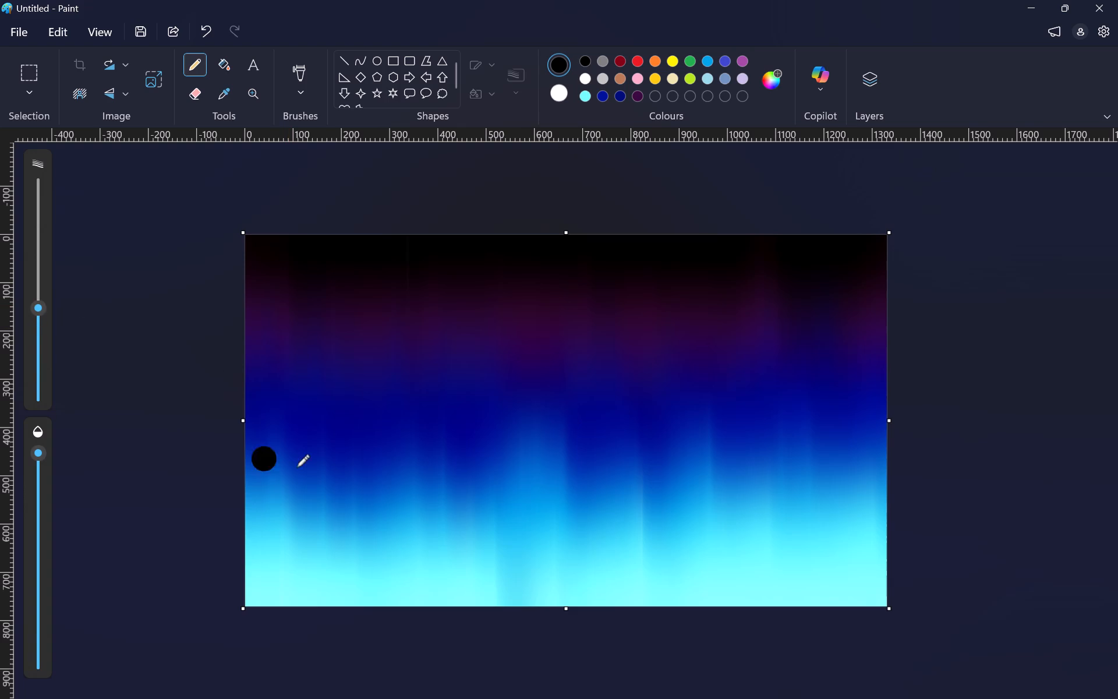
left_click_drag(253, 488, 293, 507)
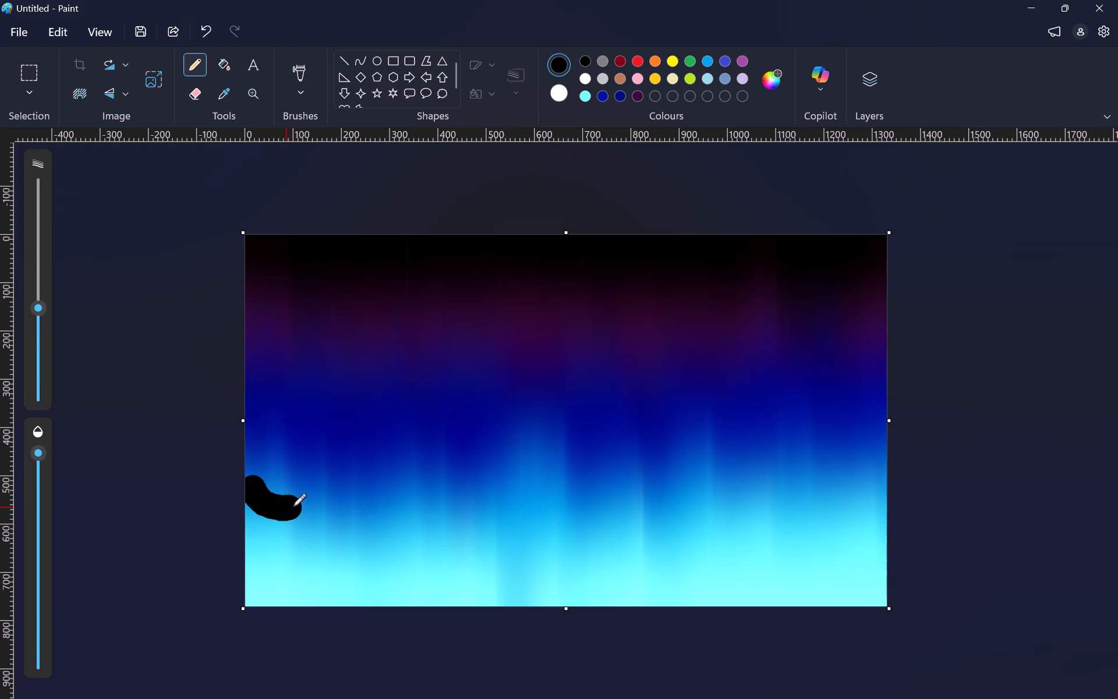
left_click_drag(293, 507, 348, 521)
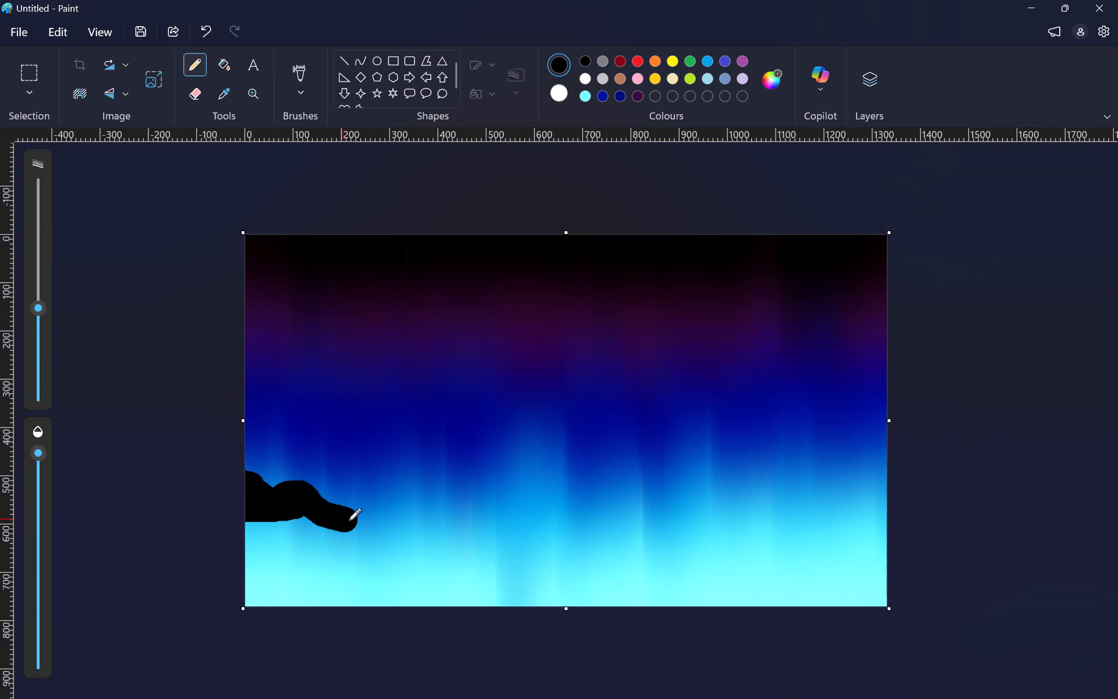
left_click_drag(348, 521, 259, 568)
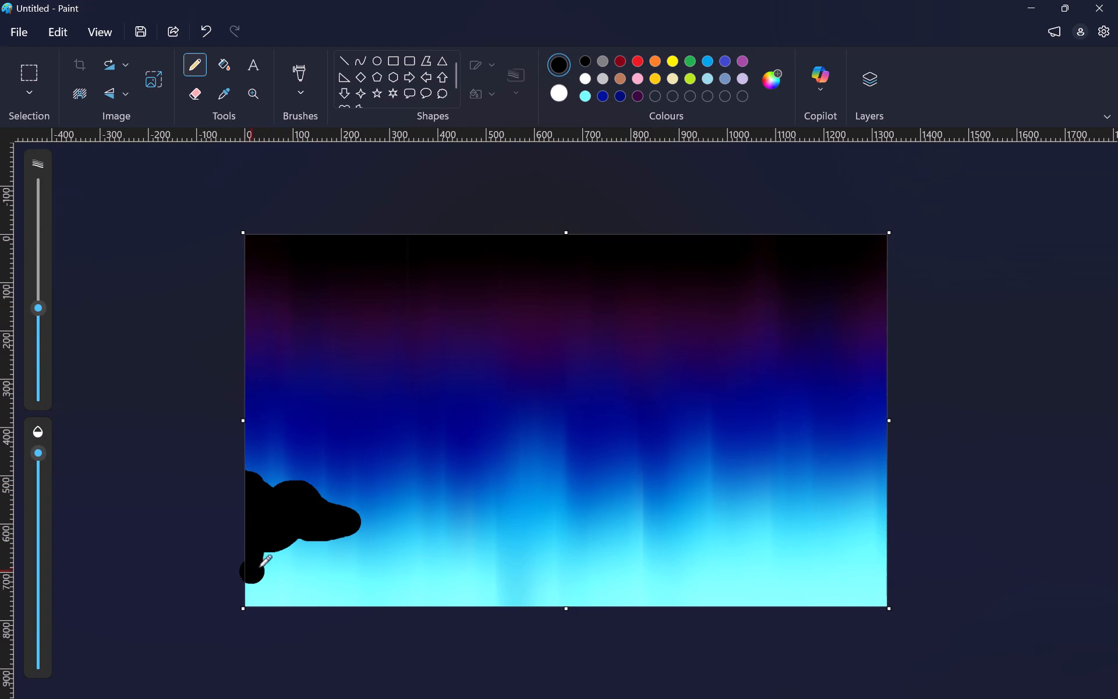
left_click_drag(259, 568, 289, 584)
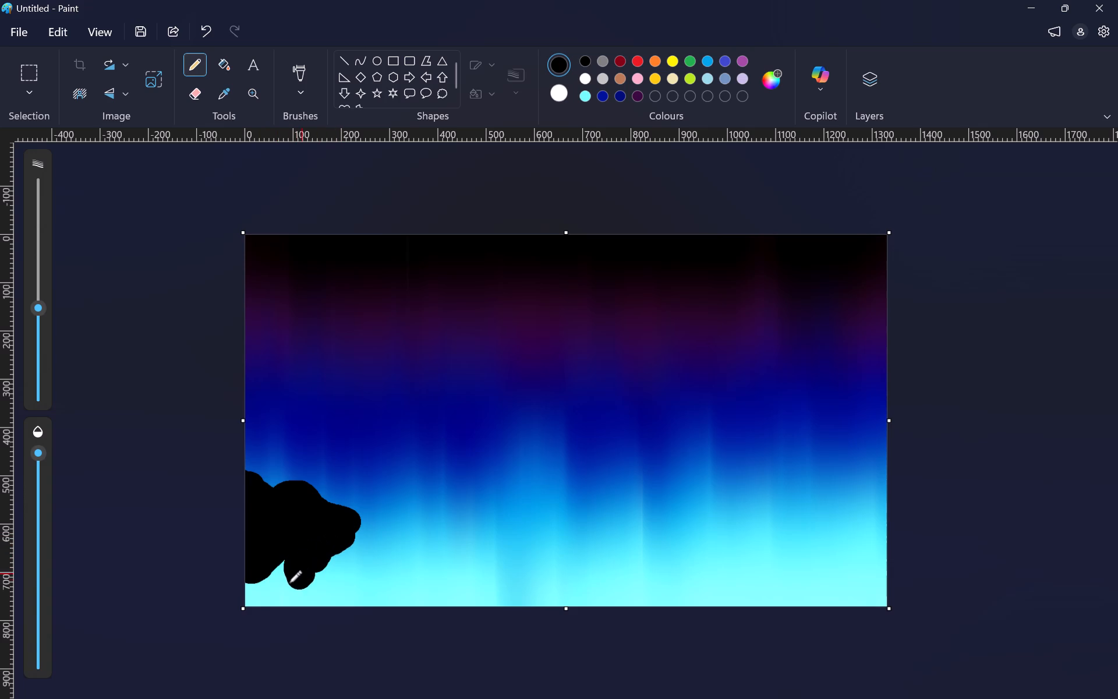
left_click_drag(289, 584, 249, 599)
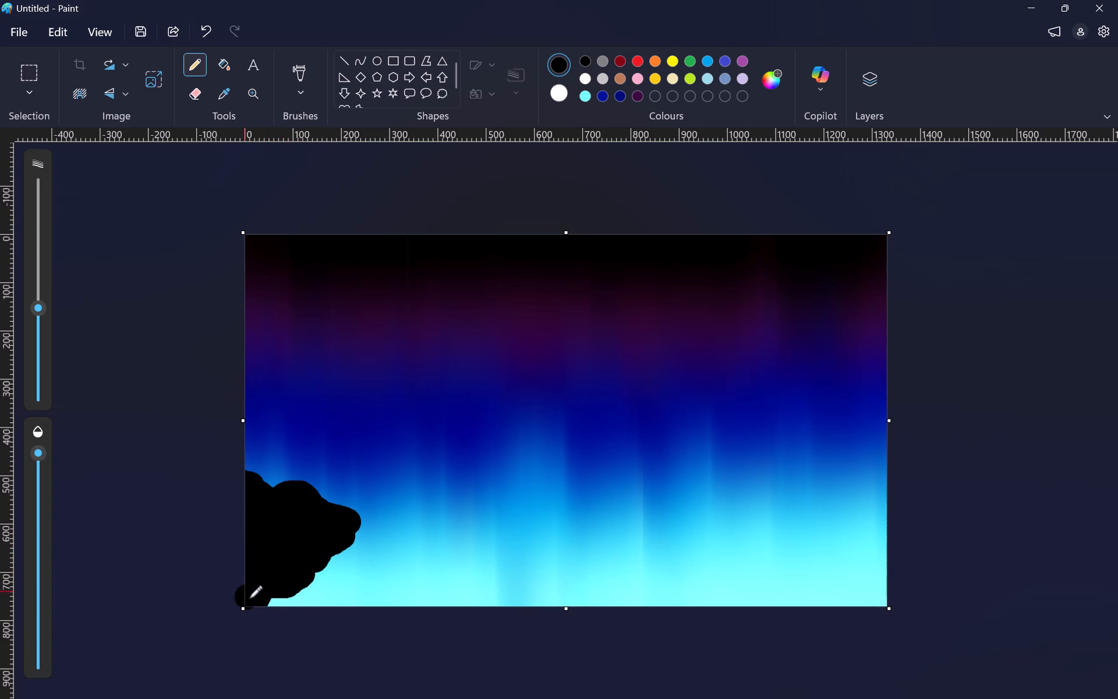
left_click_drag(249, 599, 254, 482)
left_click_drag(254, 482, 345, 517)
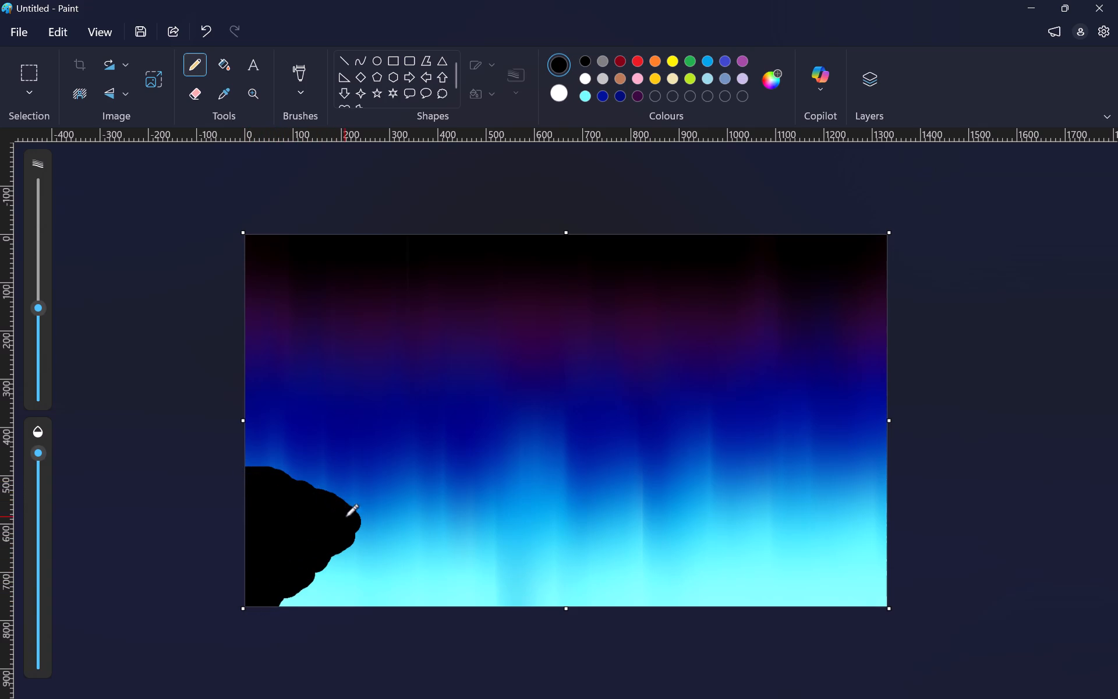
left_click_drag(345, 517, 360, 520)
left_click_drag(360, 520, 289, 564)
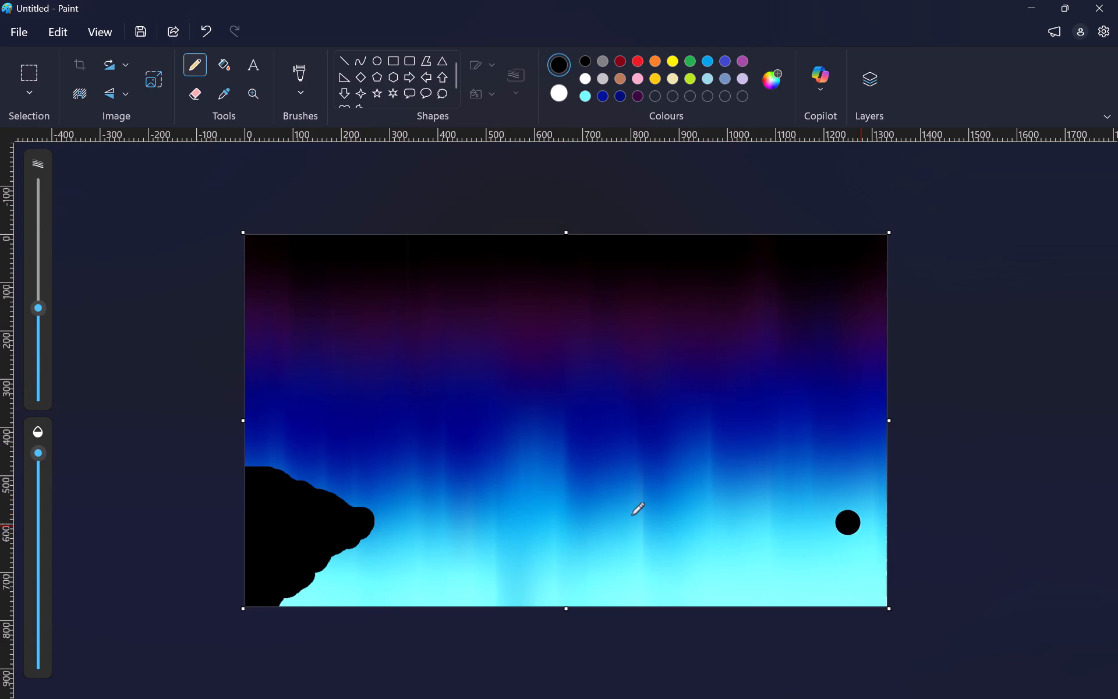
left_click_drag(244, 466, 249, 465)
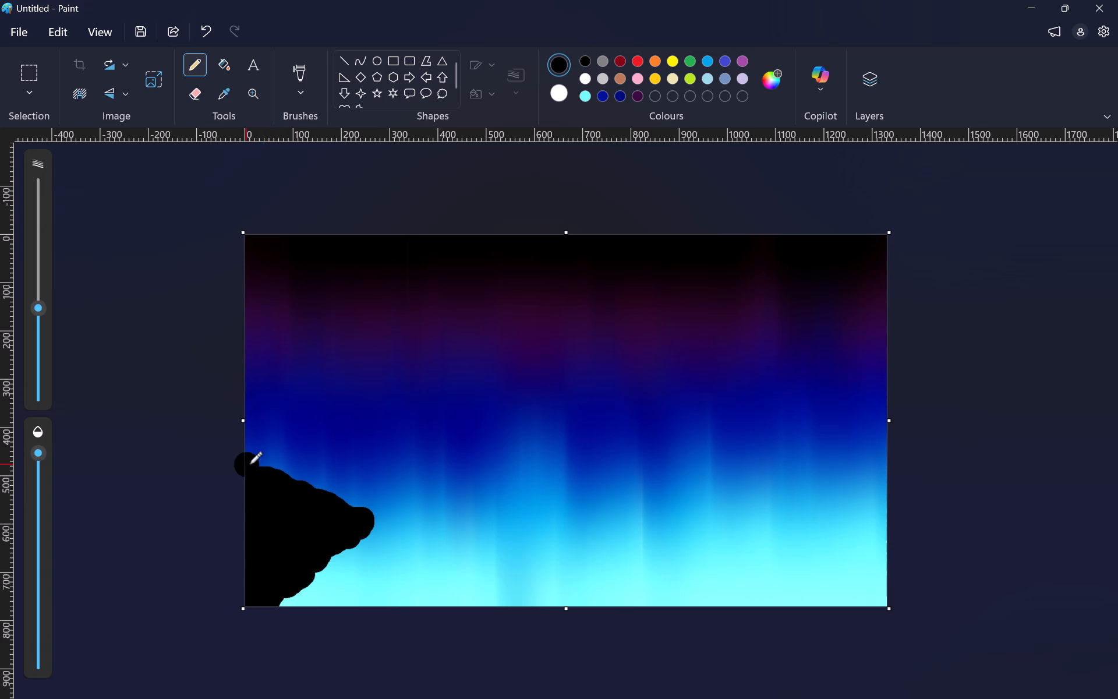
left_click_drag(249, 465, 259, 474)
left_click_drag(263, 473, 231, 473)
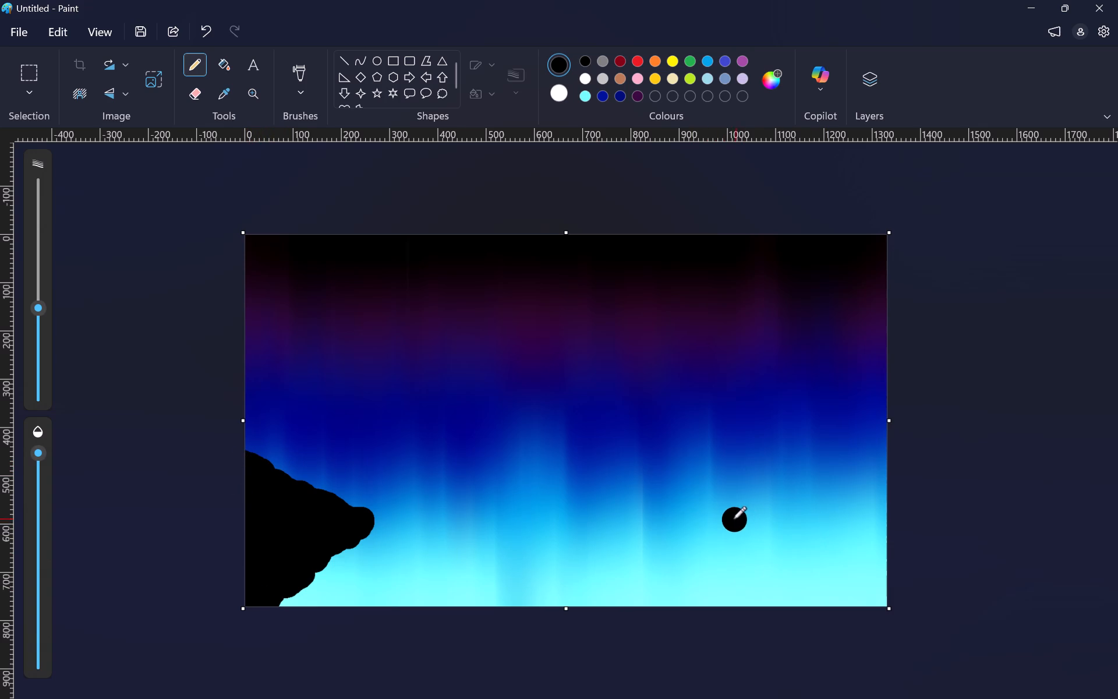
Outline and fill a matching black cliff silhouette in the picture's lower-right corner, tapering inward to about 360 px from the edge.
left_click_drag(733, 520, 862, 493)
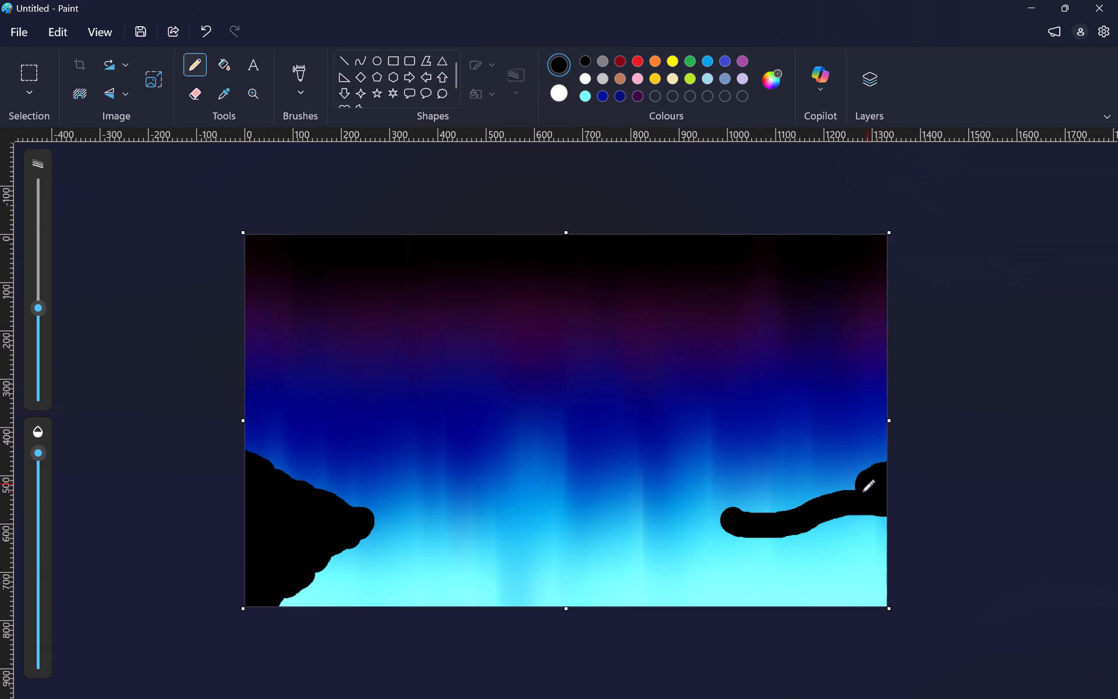
left_click_drag(862, 493, 767, 565)
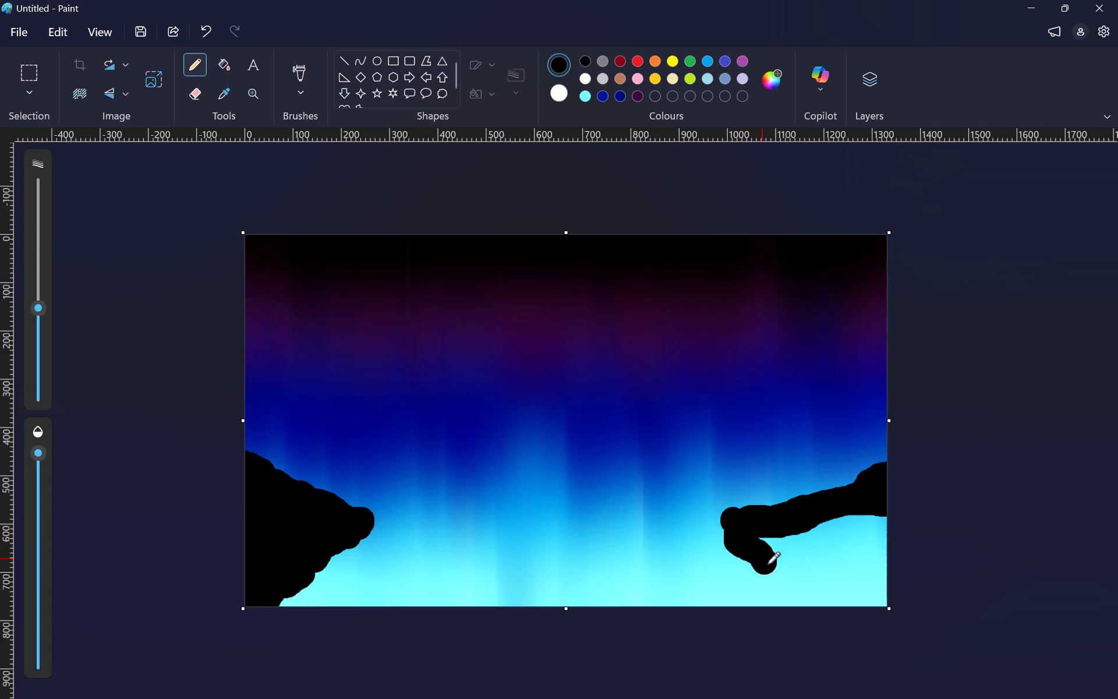
left_click_drag(767, 565, 859, 584)
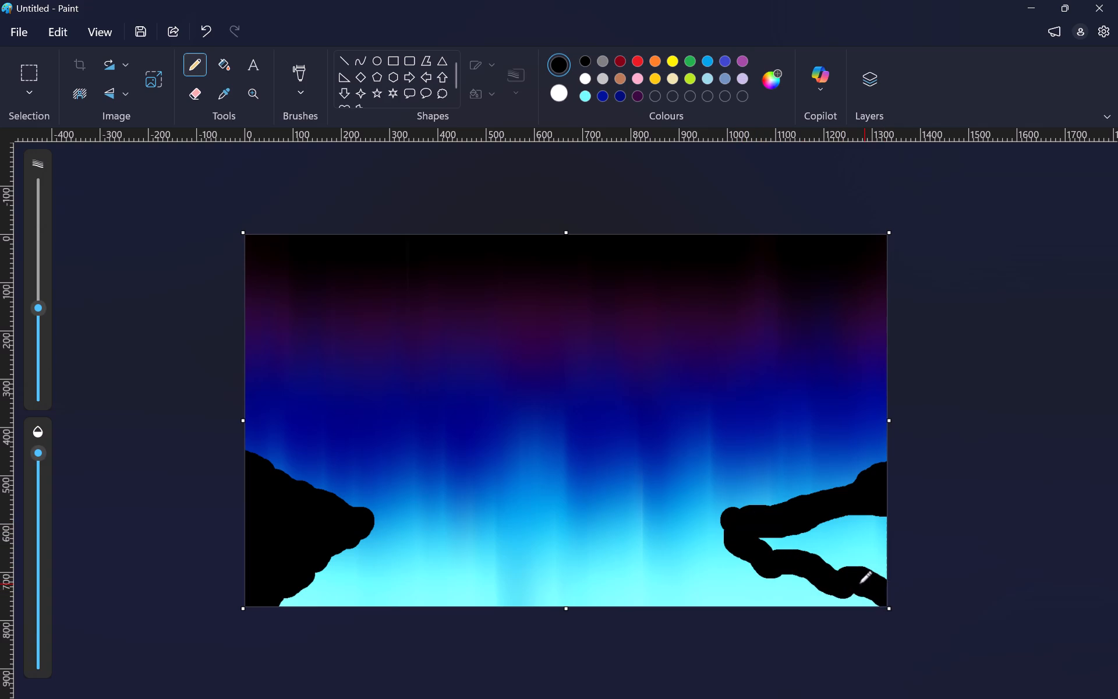
left_click_drag(859, 584, 841, 595)
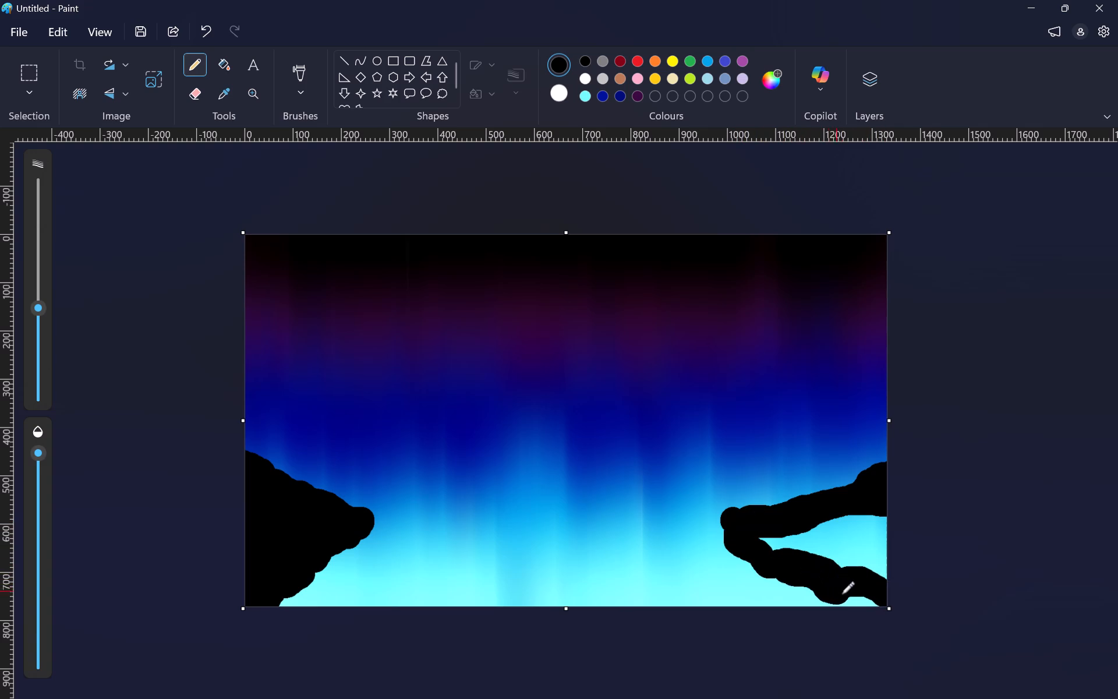
left_click_drag(841, 595, 882, 516)
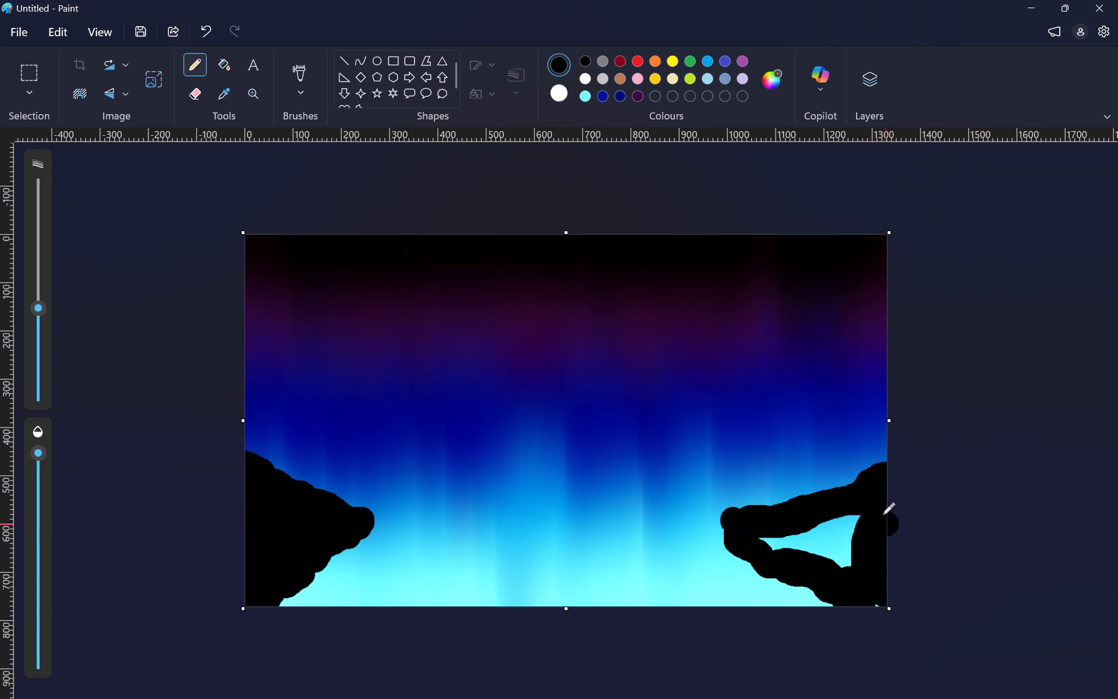
left_click_drag(882, 516, 855, 577)
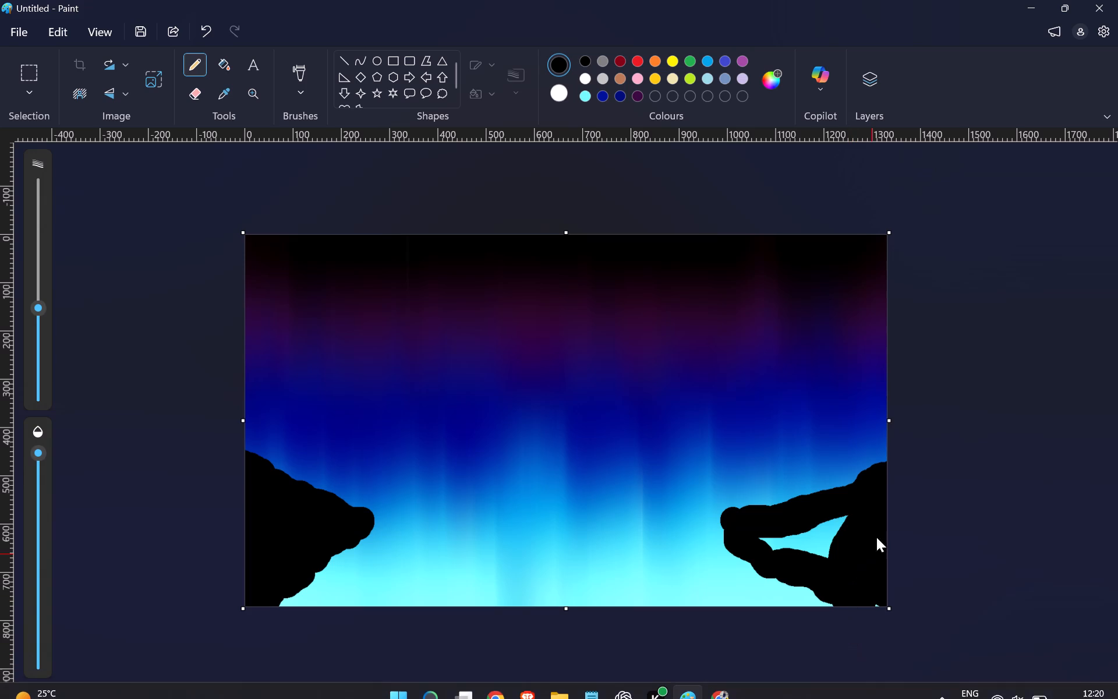
left_click_drag(864, 532, 748, 531)
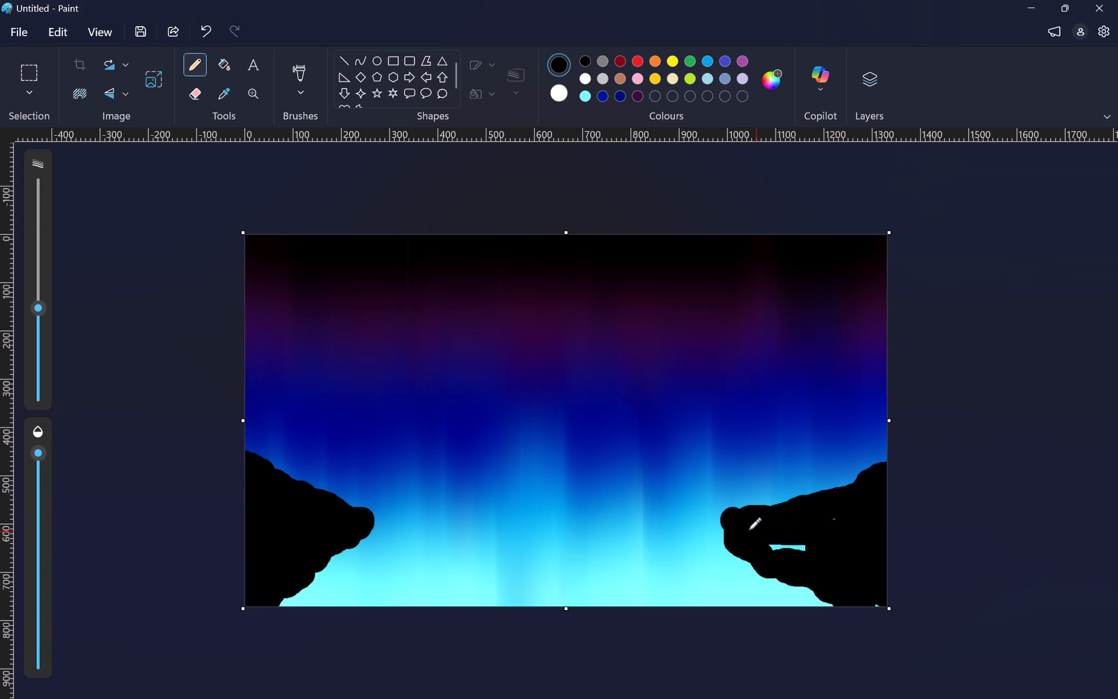
left_click_drag(748, 531, 724, 529)
left_click_drag(818, 558, 792, 534)
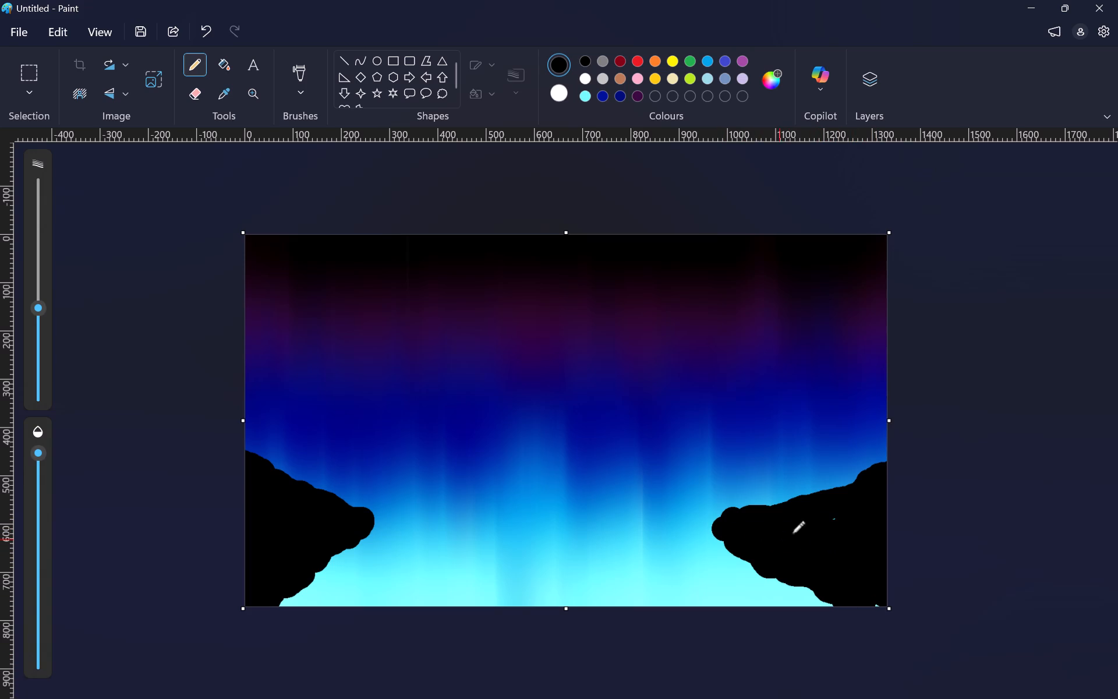
left_click_drag(792, 534, 838, 518)
Reduce the Pencil size to a thinner stroke for detailing the cliff edges.
left_click(27, 354)
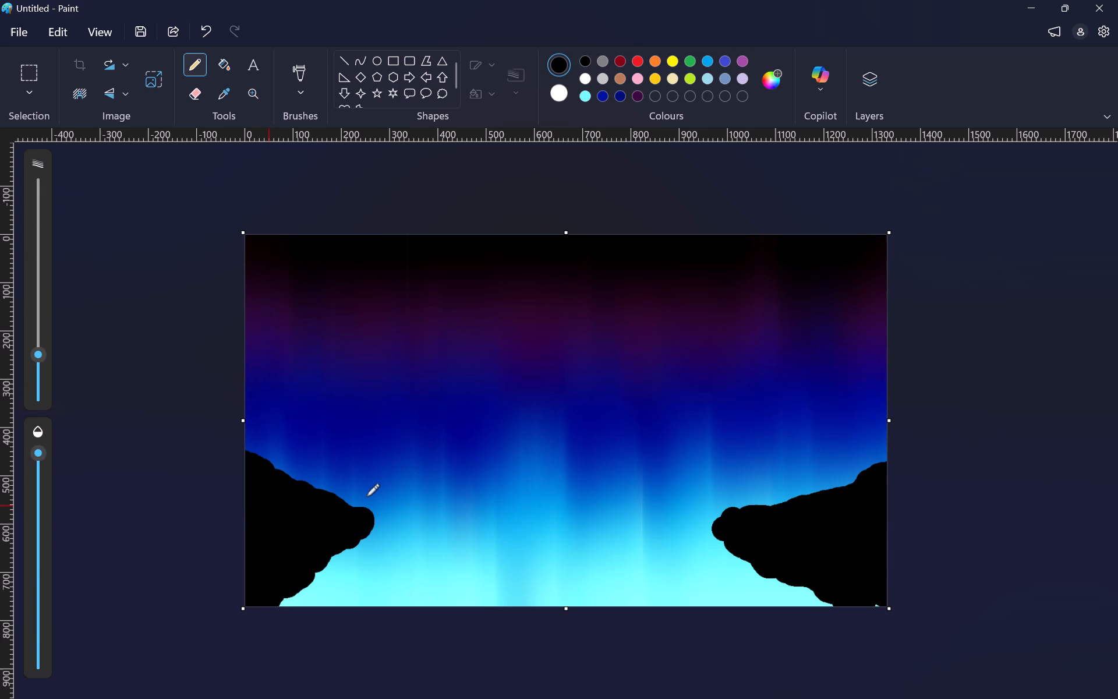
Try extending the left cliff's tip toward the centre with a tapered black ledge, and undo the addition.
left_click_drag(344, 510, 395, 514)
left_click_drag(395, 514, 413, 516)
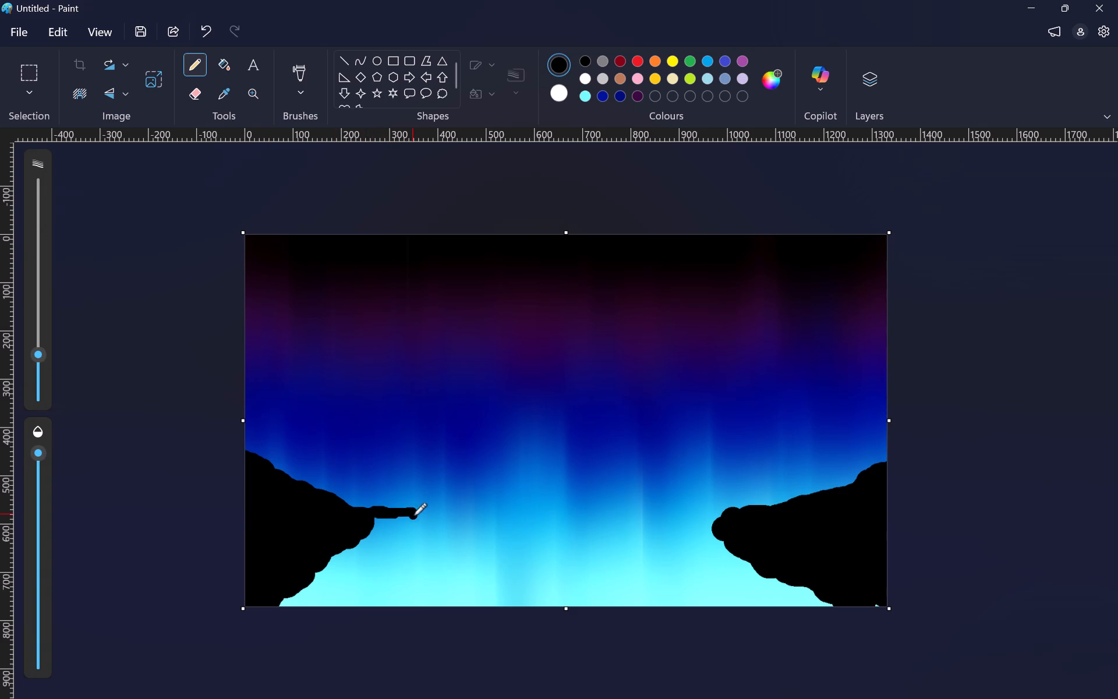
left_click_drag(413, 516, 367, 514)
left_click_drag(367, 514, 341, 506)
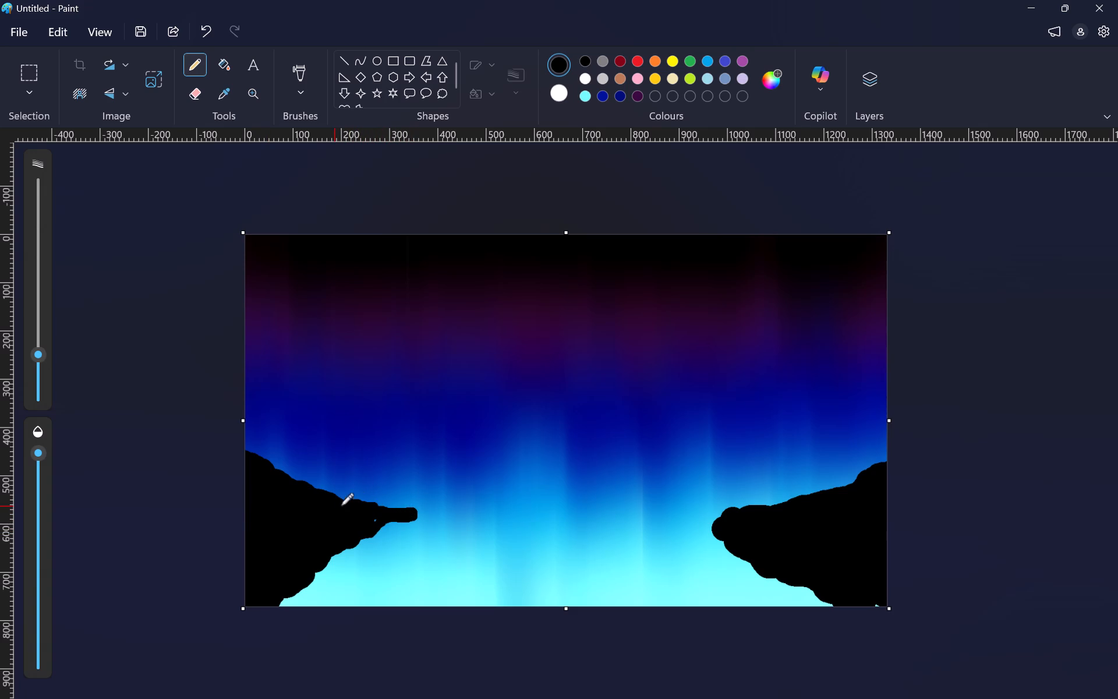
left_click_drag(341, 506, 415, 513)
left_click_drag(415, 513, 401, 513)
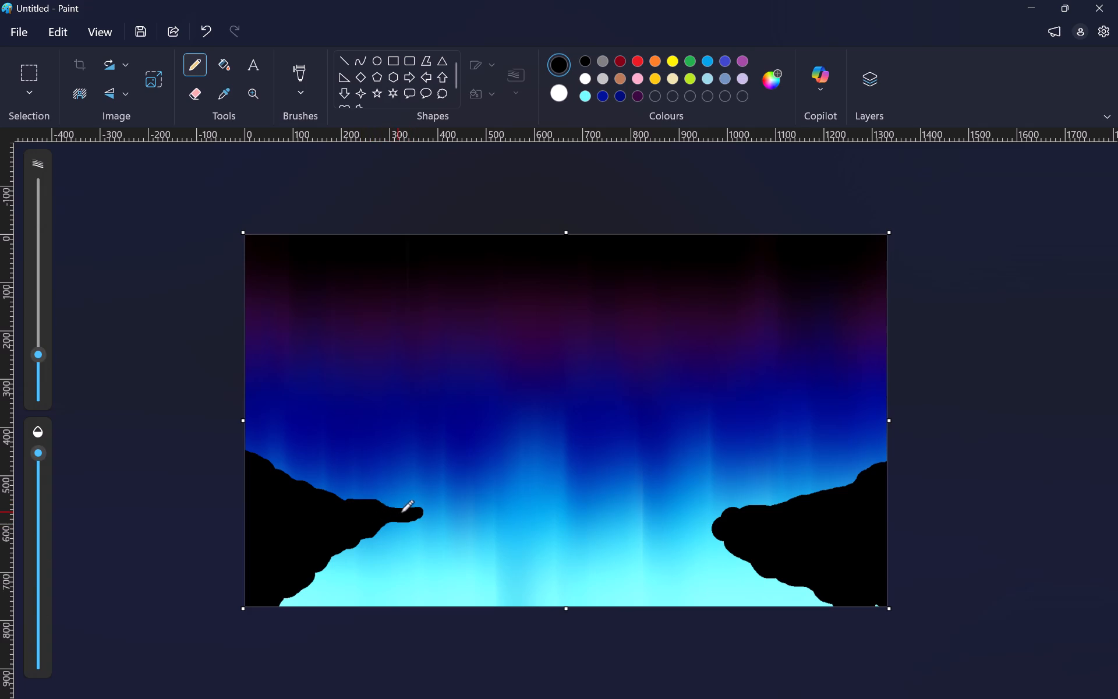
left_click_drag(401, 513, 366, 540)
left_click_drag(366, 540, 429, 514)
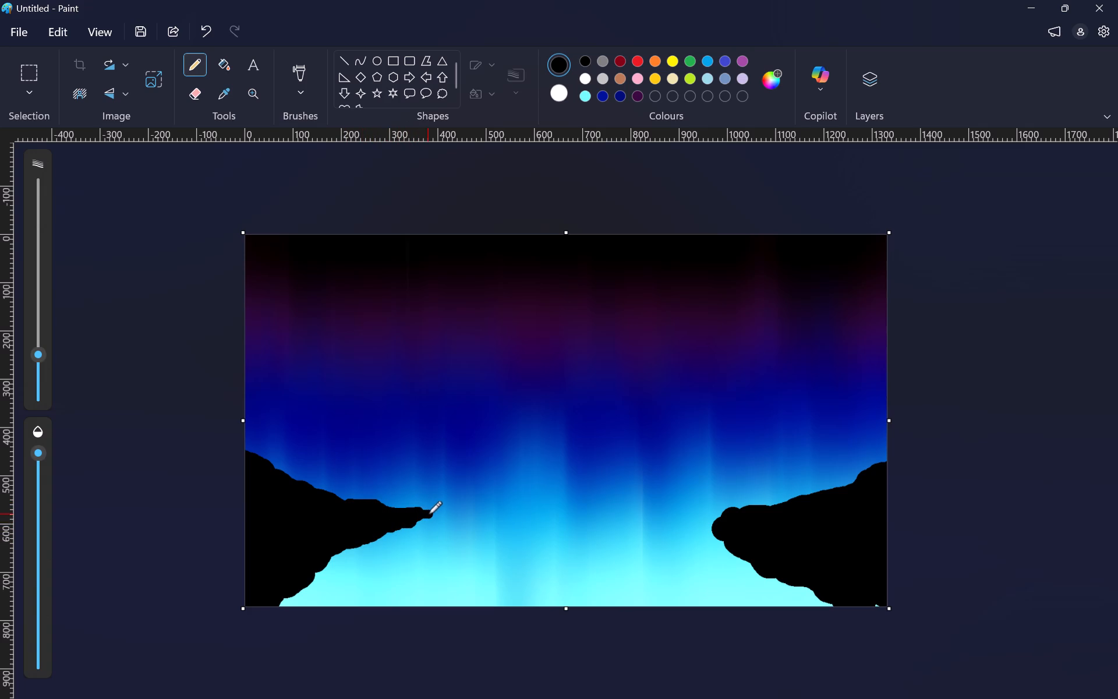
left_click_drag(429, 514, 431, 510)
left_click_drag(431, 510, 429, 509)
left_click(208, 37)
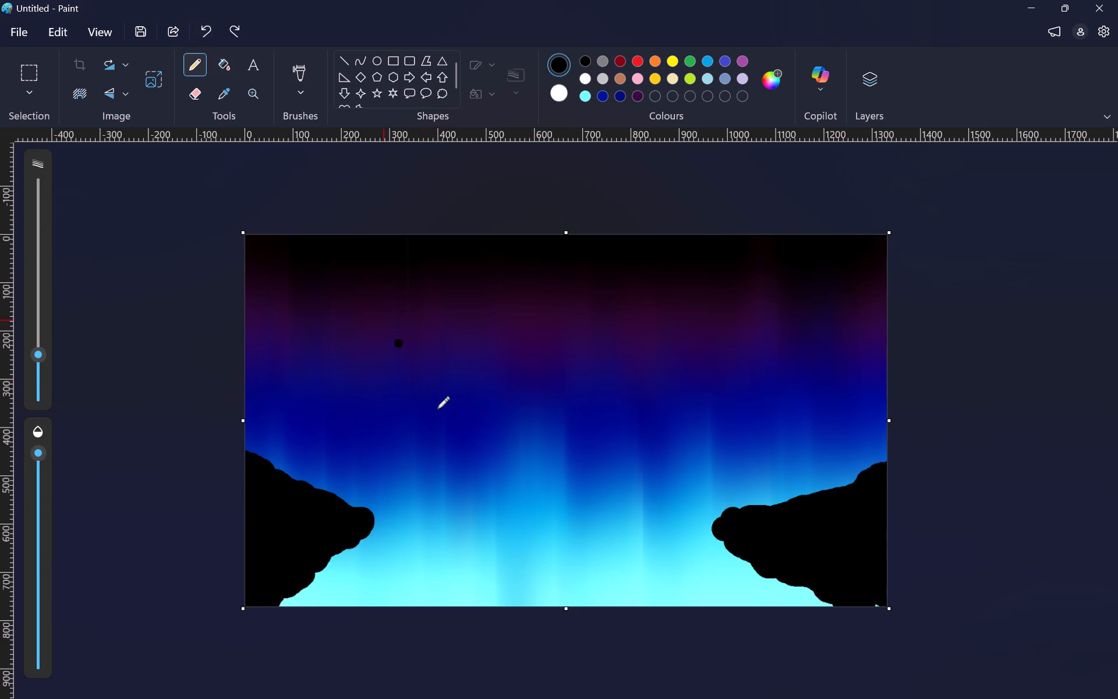
Extend the left cliff's tip toward the centre with a tapered black ledge reaching about 340 px from the picture's left edge.
left_click_drag(364, 525, 385, 518)
left_click_drag(385, 518, 404, 516)
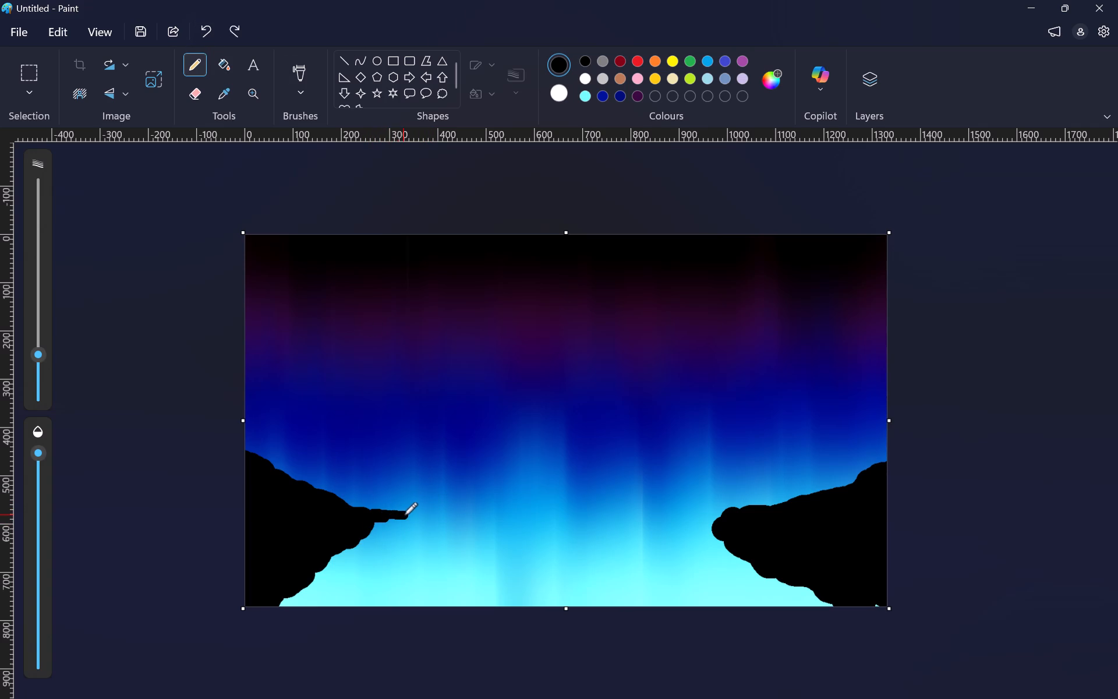
left_click_drag(404, 516, 373, 534)
left_click_drag(373, 534, 387, 517)
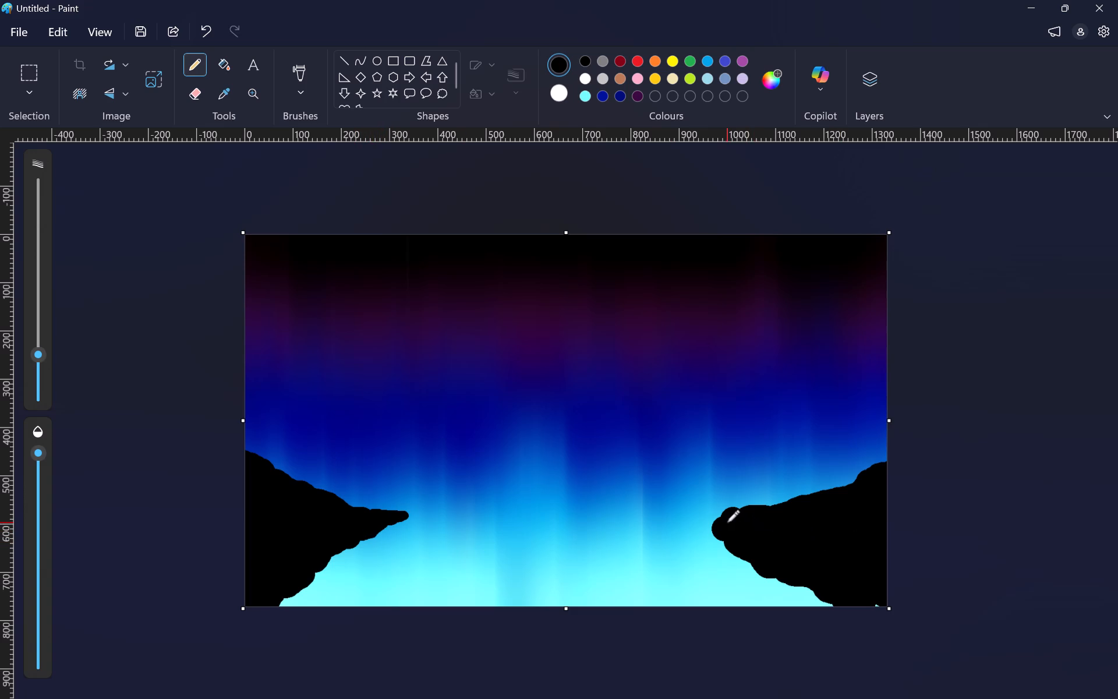
Extend the right cliff's tip with a matching tapered black ledge reaching about 430 px from the picture's right edge.
left_click_drag(727, 523, 726, 516)
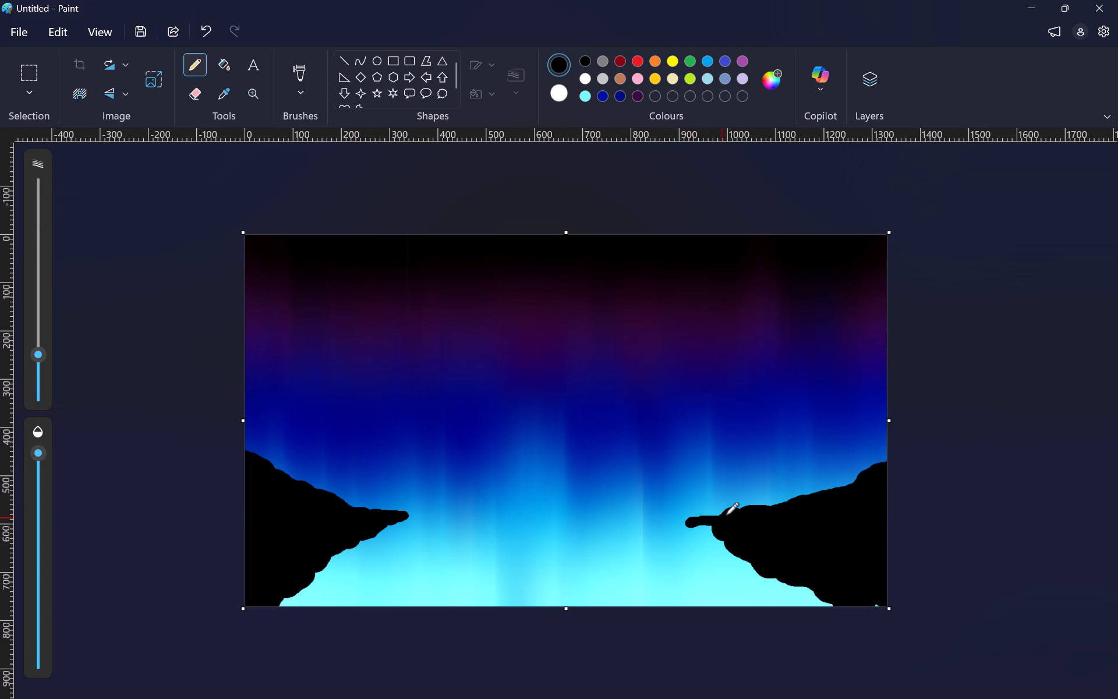
left_click_drag(726, 516, 705, 524)
left_click_drag(705, 524, 740, 536)
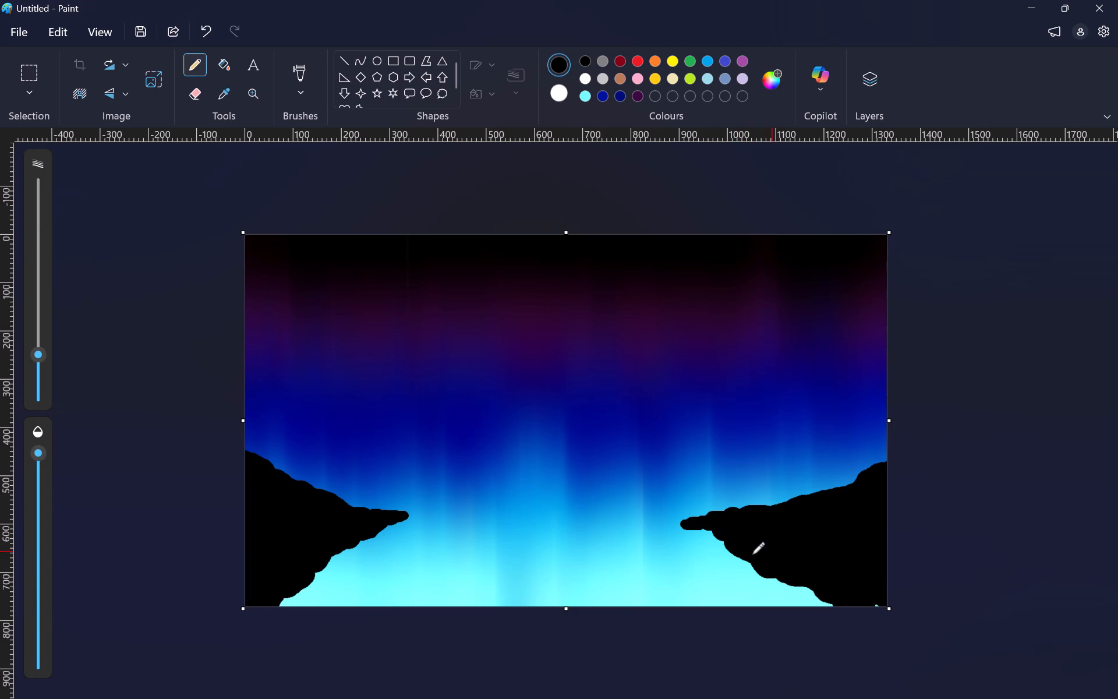
left_click_drag(688, 525, 734, 535)
With the Line tool, draw two vertical black tree trunks about 365 px tall on the right cliff, about 120 px apart.
left_click(346, 62)
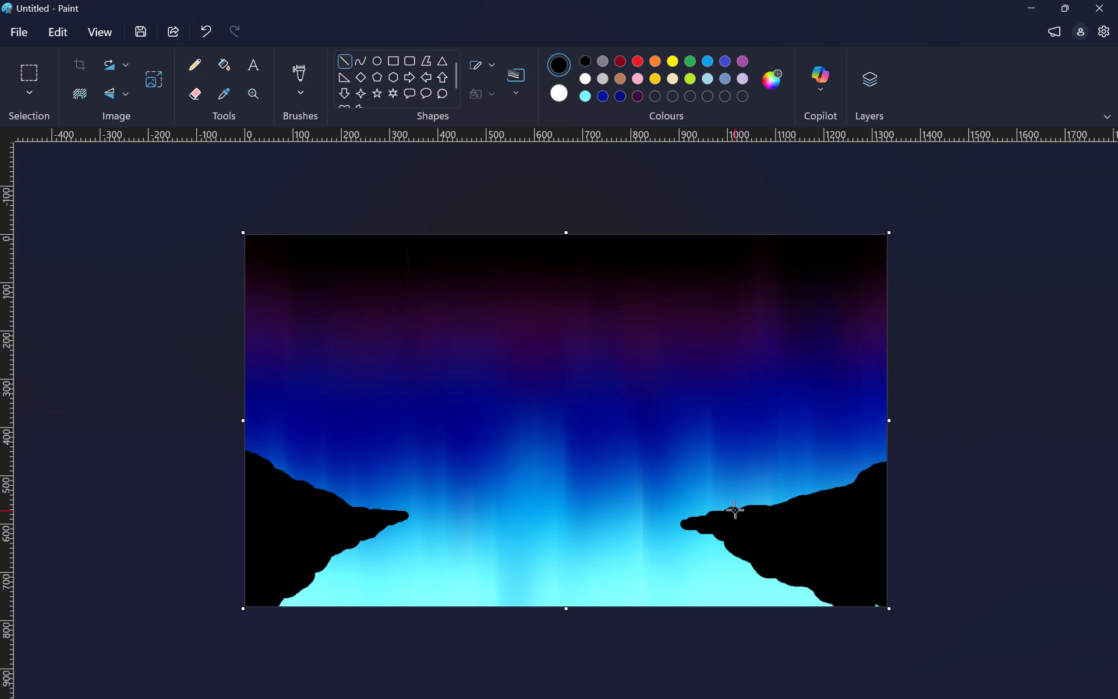
left_click_drag(734, 510, 731, 333)
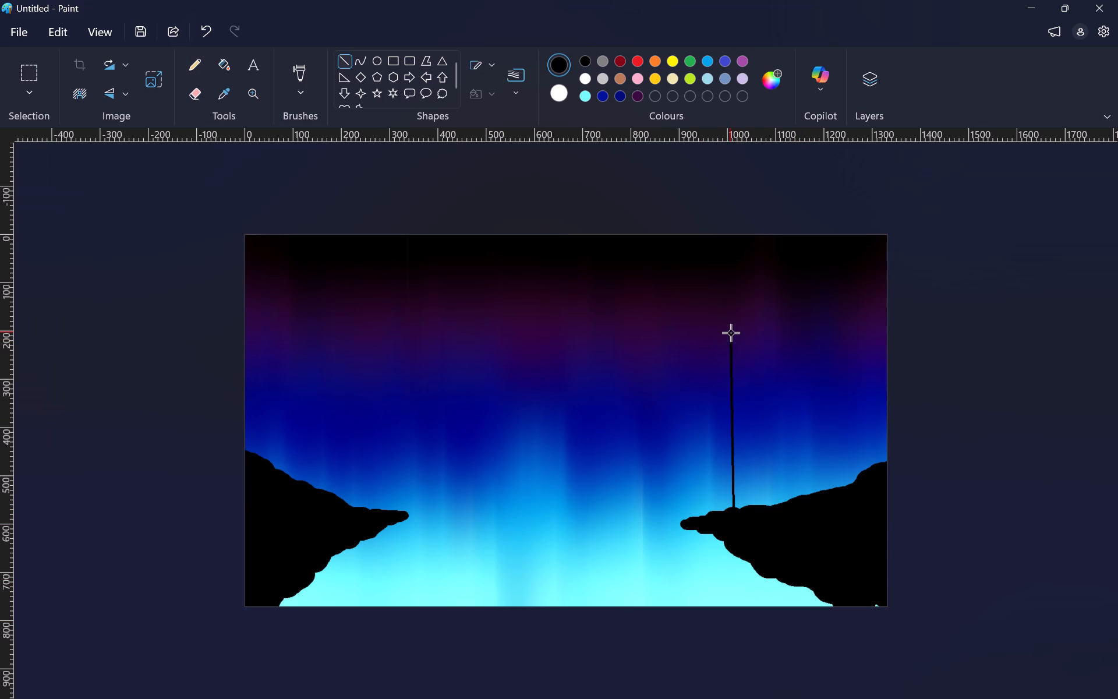
left_click_drag(731, 333, 734, 331)
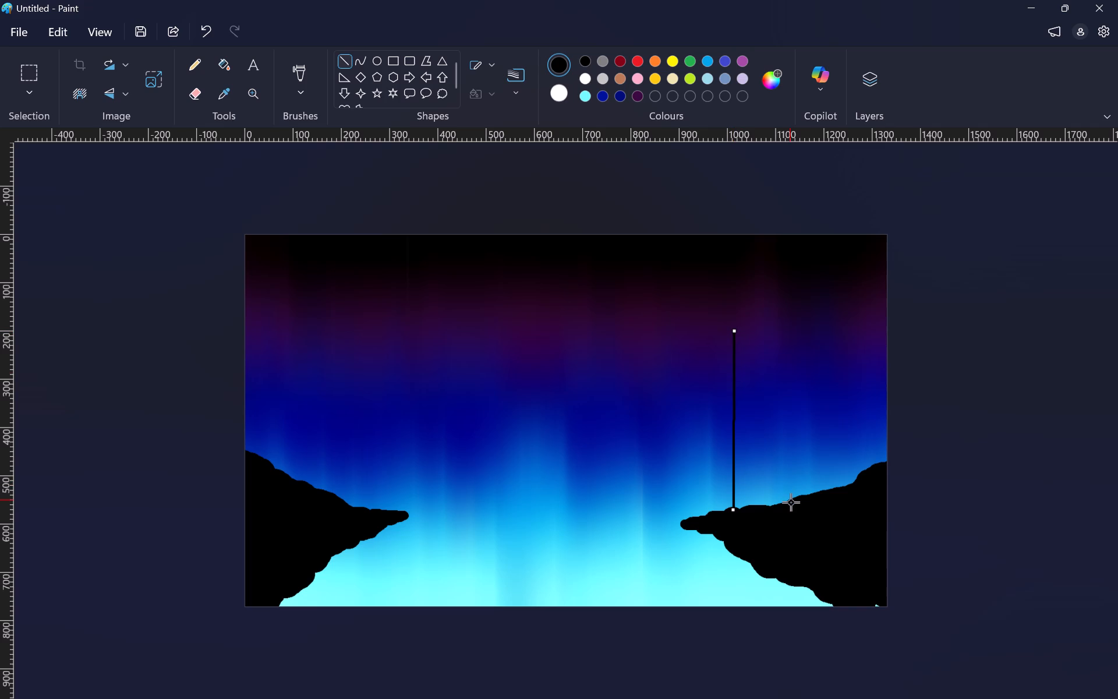
left_click_drag(790, 502, 792, 328)
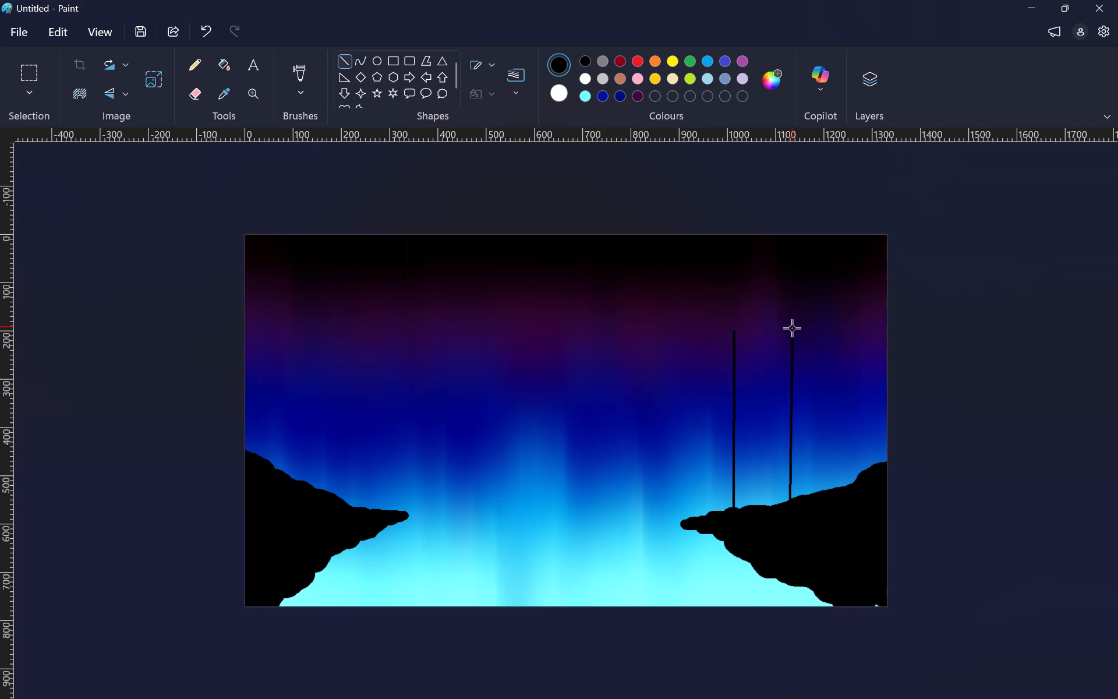
left_click_drag(792, 328, 791, 329)
Draw two tall leaning trunks crossing each other near the right cliff's outer end, plus a short upright trunk about 170 px tall beside them.
left_click_drag(827, 494, 844, 396)
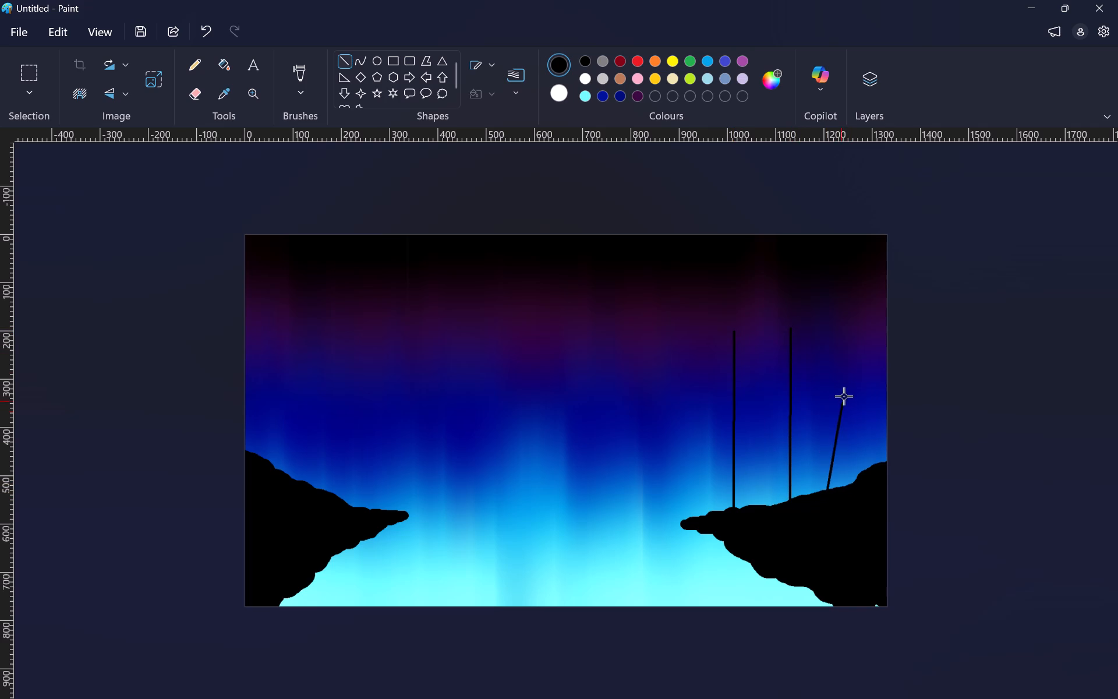
left_click_drag(844, 396, 852, 323)
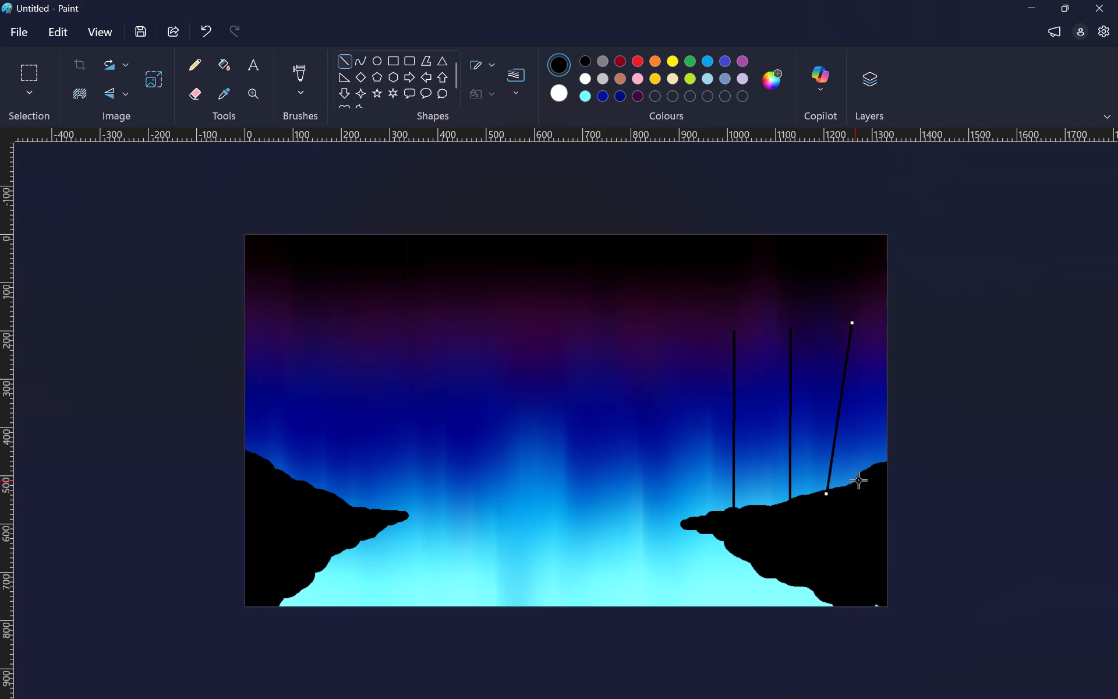
left_click_drag(864, 474, 862, 391)
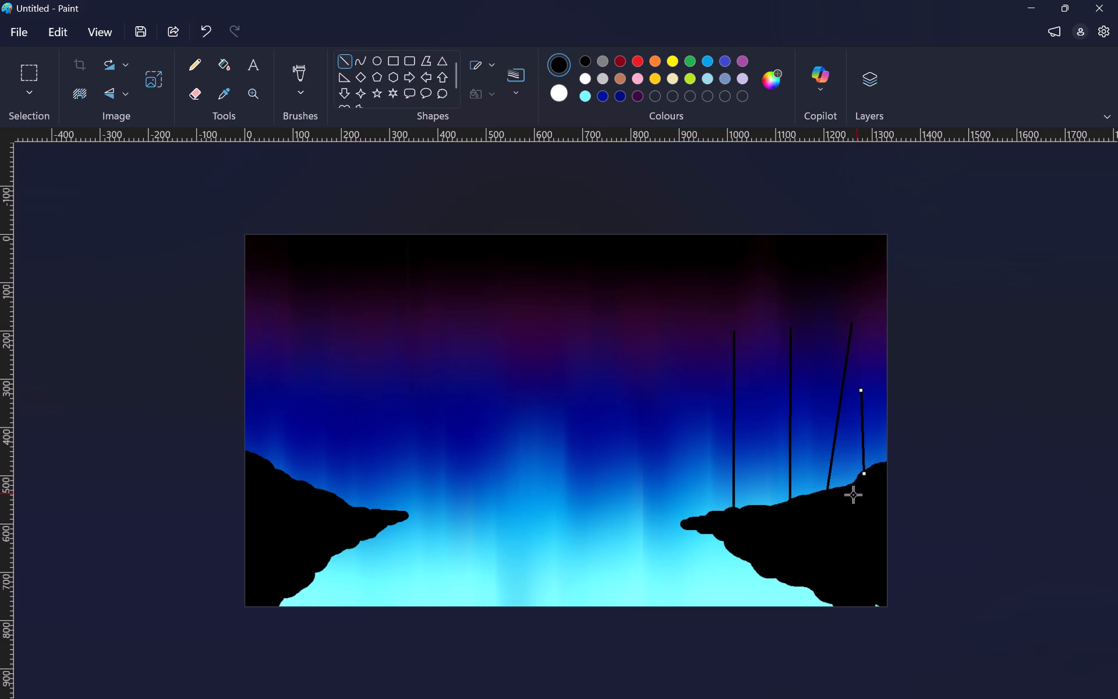
left_click_drag(850, 495, 827, 326)
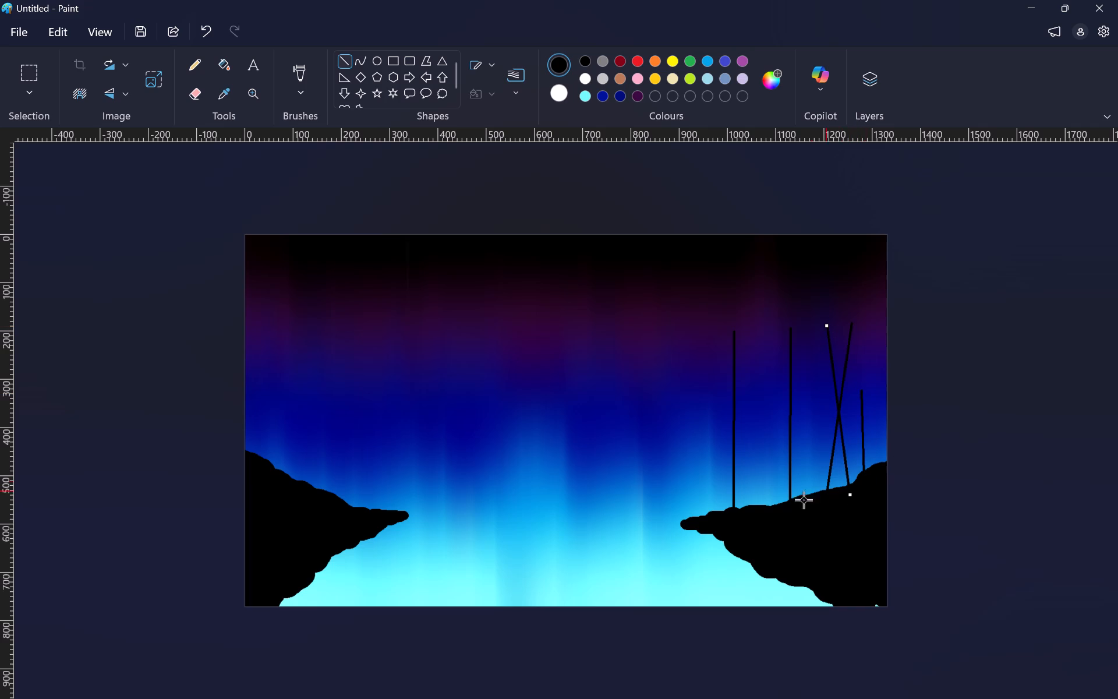
Add an upright trunk between the first two, a shorter one beside the second, and one leaning left across them; undo the stray line mark.
left_click_drag(781, 504, 778, 350)
left_click_drag(776, 406, 760, 415)
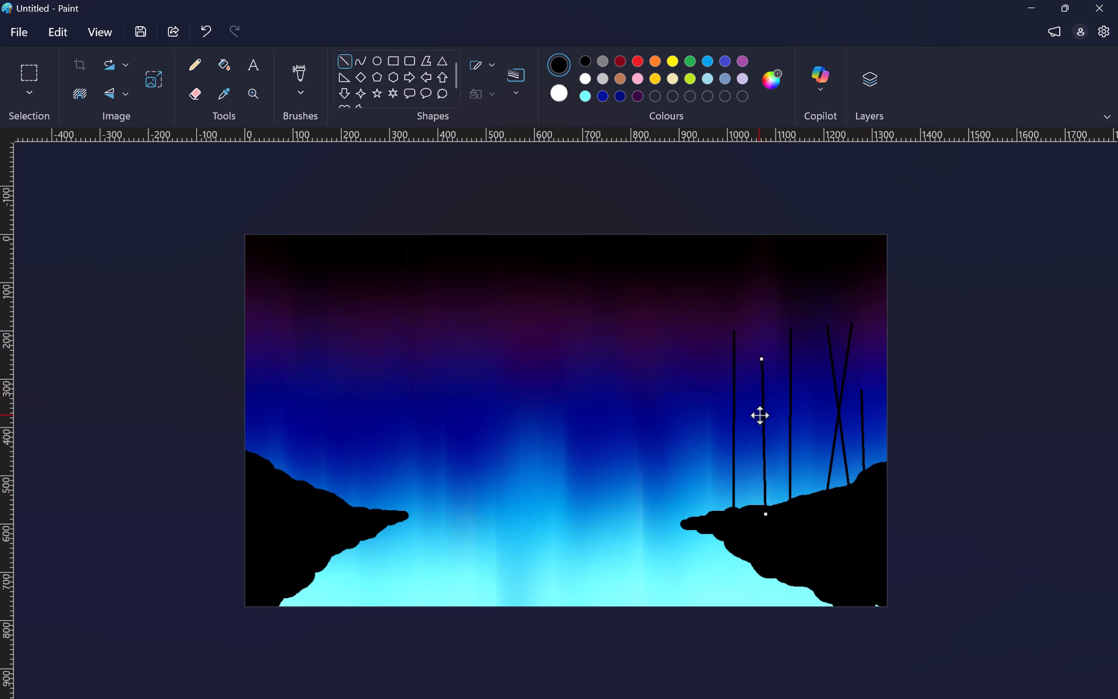
left_click_drag(760, 415, 759, 413)
left_click(765, 361)
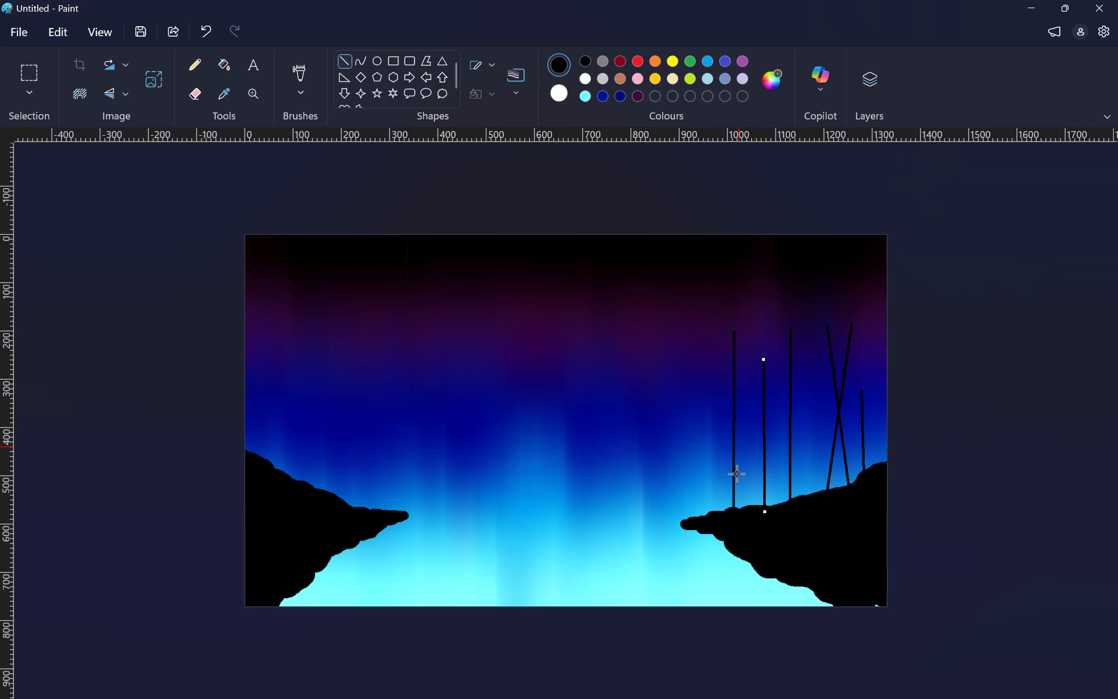
left_click_drag(809, 501, 819, 418)
left_click_drag(819, 418, 809, 392)
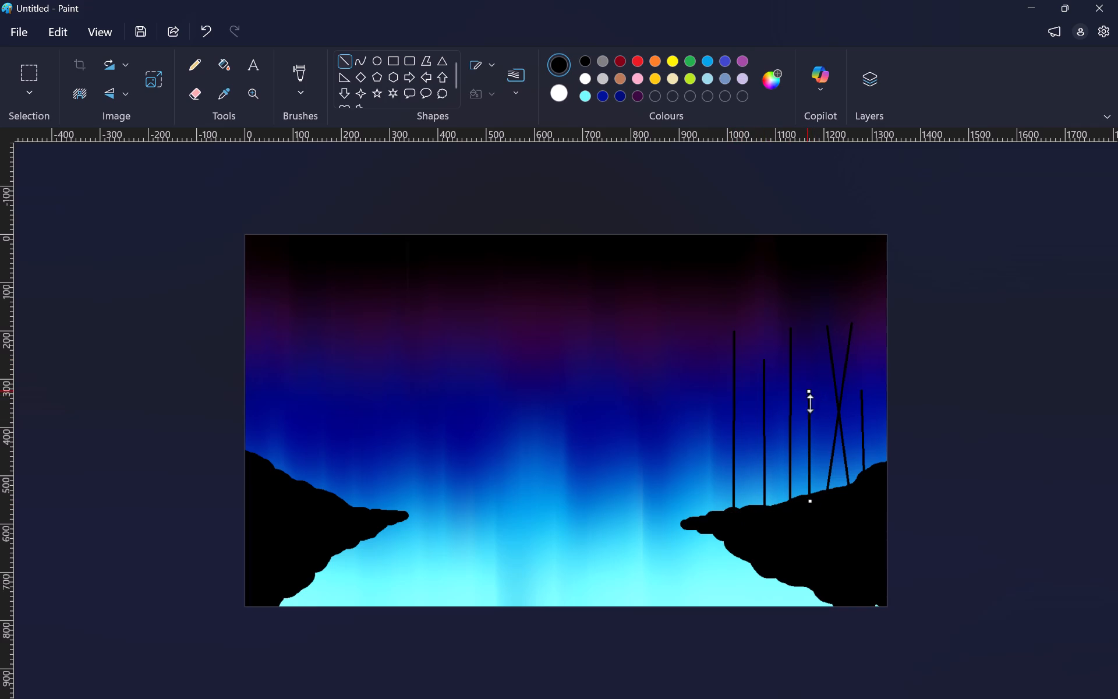
left_click_drag(788, 508, 764, 400)
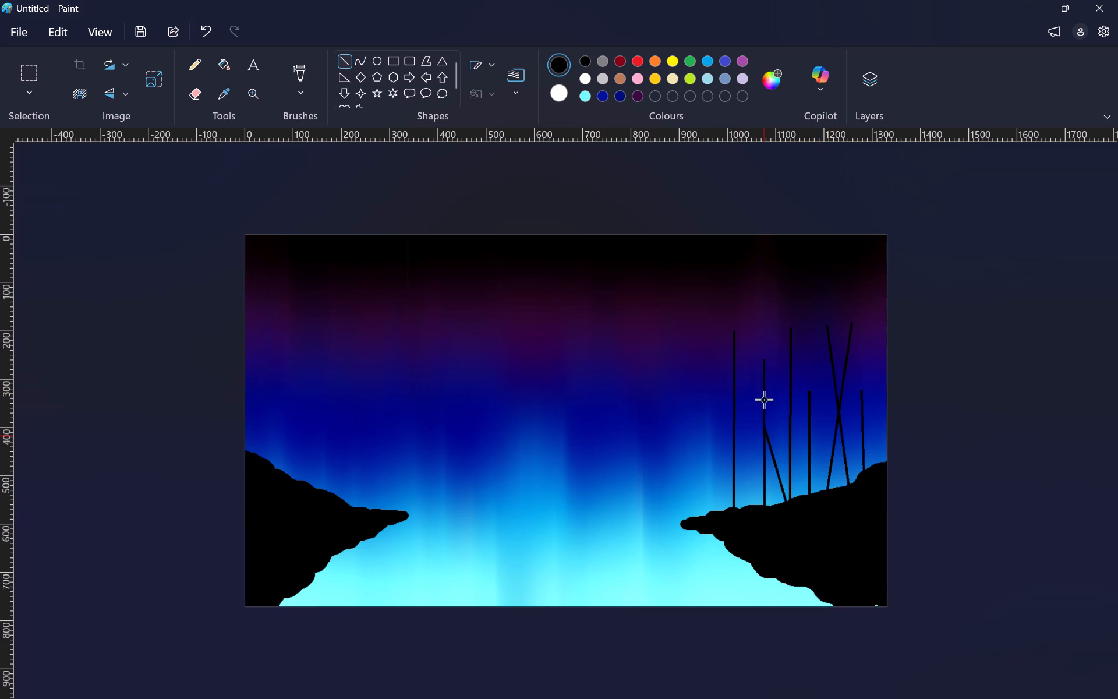
left_click_drag(764, 400, 745, 367)
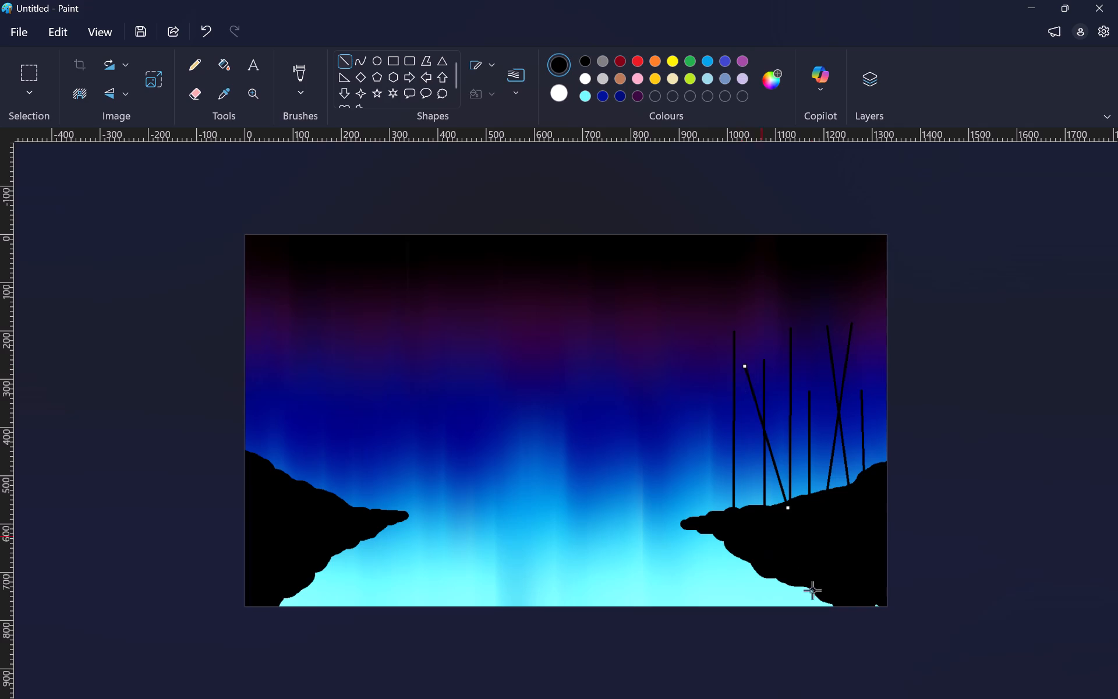
left_click(764, 554)
left_click(201, 34)
Switch to the Pencil with a thinner stroke and reduced opacity for drawing branches.
left_click(189, 68)
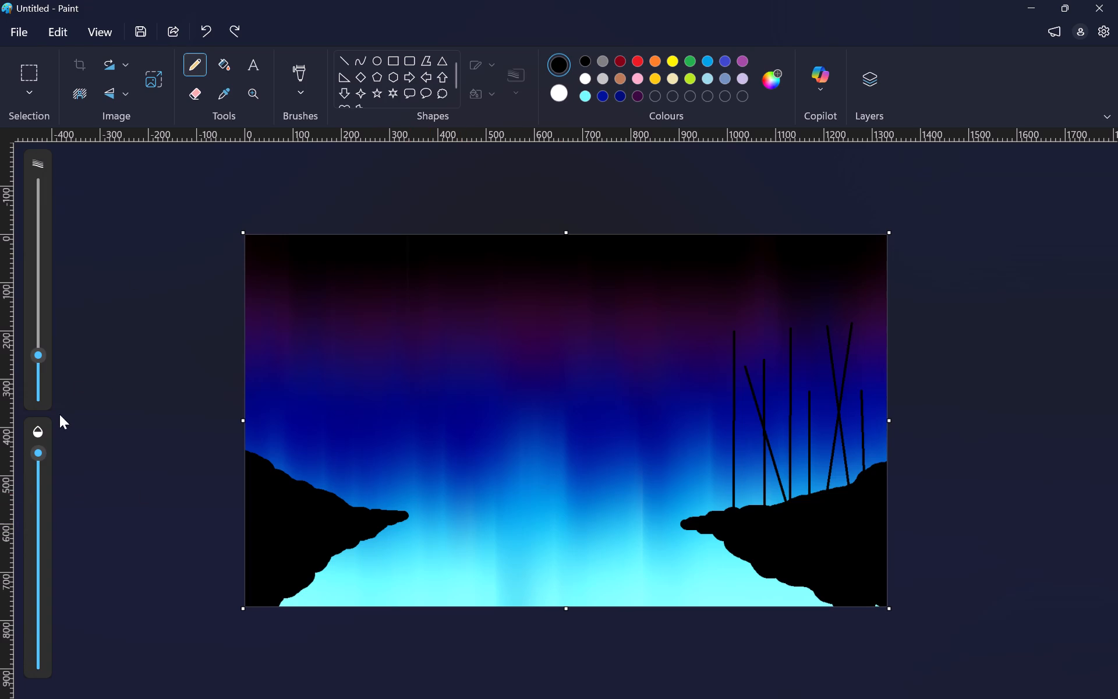
left_click_drag(37, 465, 37, 482)
left_click(37, 381)
left_click(33, 517)
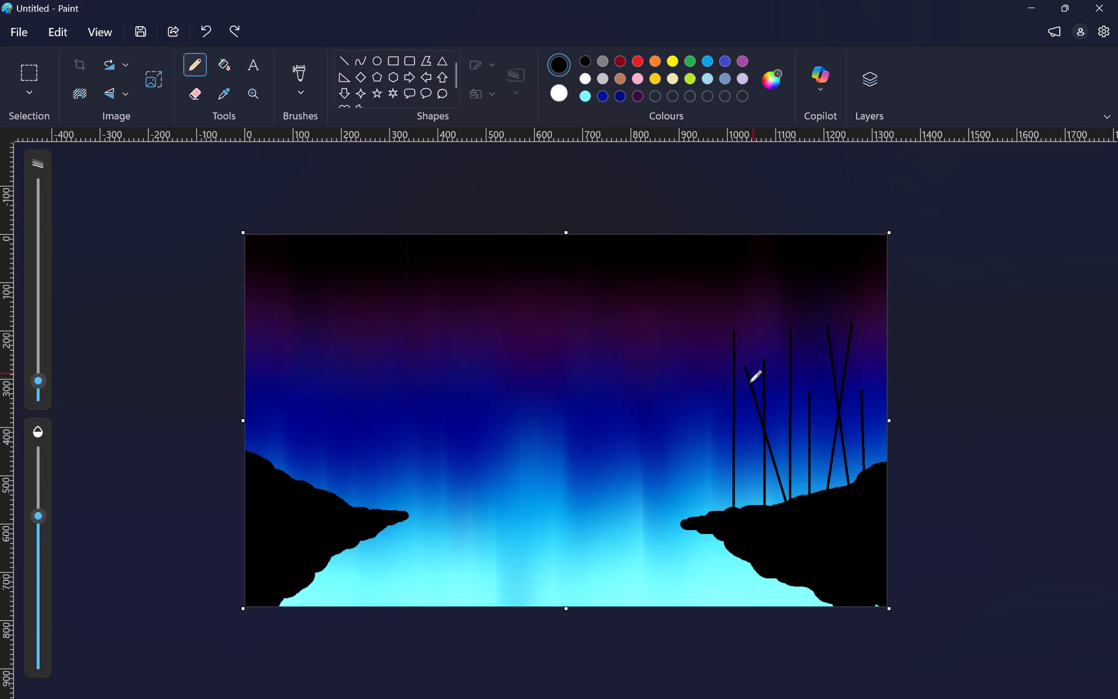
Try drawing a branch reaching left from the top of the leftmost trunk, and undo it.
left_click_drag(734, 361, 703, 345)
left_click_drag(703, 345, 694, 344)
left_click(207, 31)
With the pencil at 88% opacity and a thinner stroke, draw curved branches on both sides of the leftmost trunk's upper end.
left_click_drag(35, 532, 34, 545)
left_click_drag(34, 535, 26, 477)
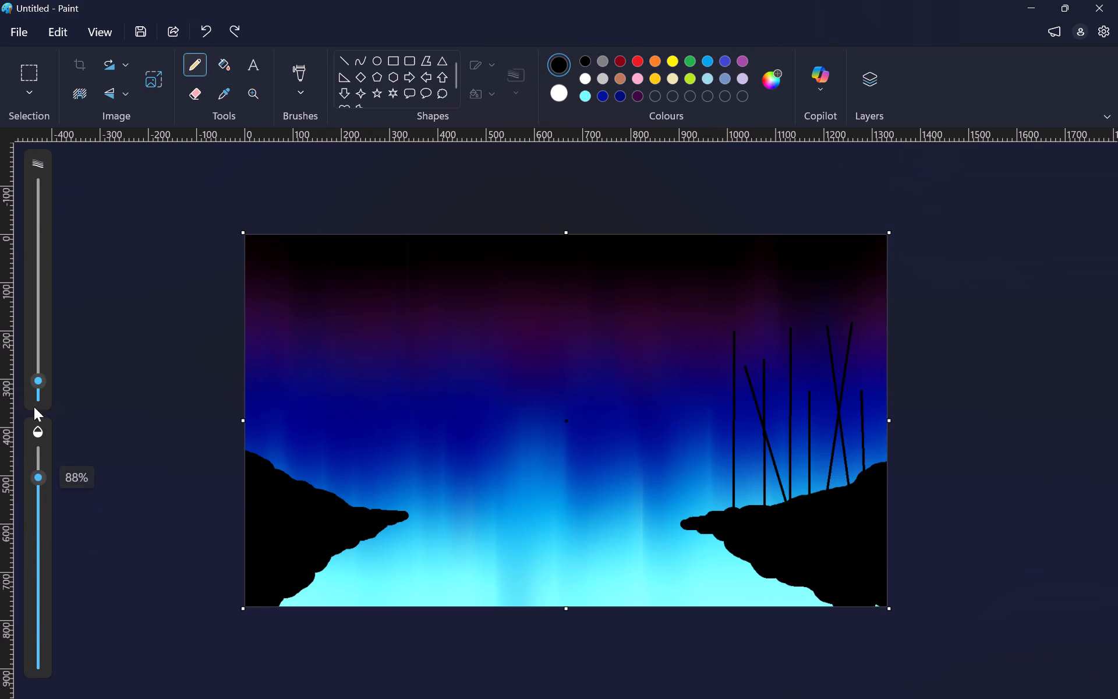
left_click_drag(34, 377, 34, 389)
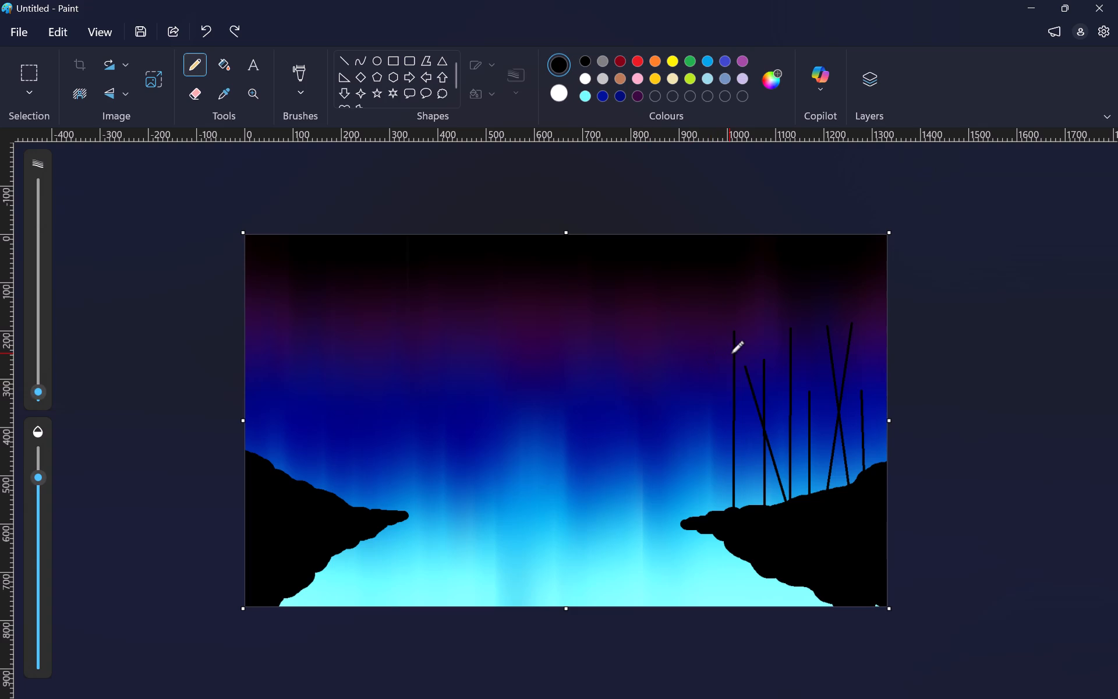
left_click_drag(735, 355, 740, 343)
left_click_drag(740, 343, 746, 331)
left_click_drag(734, 369, 717, 344)
left_click_drag(717, 344, 710, 337)
left_click_drag(737, 379, 756, 344)
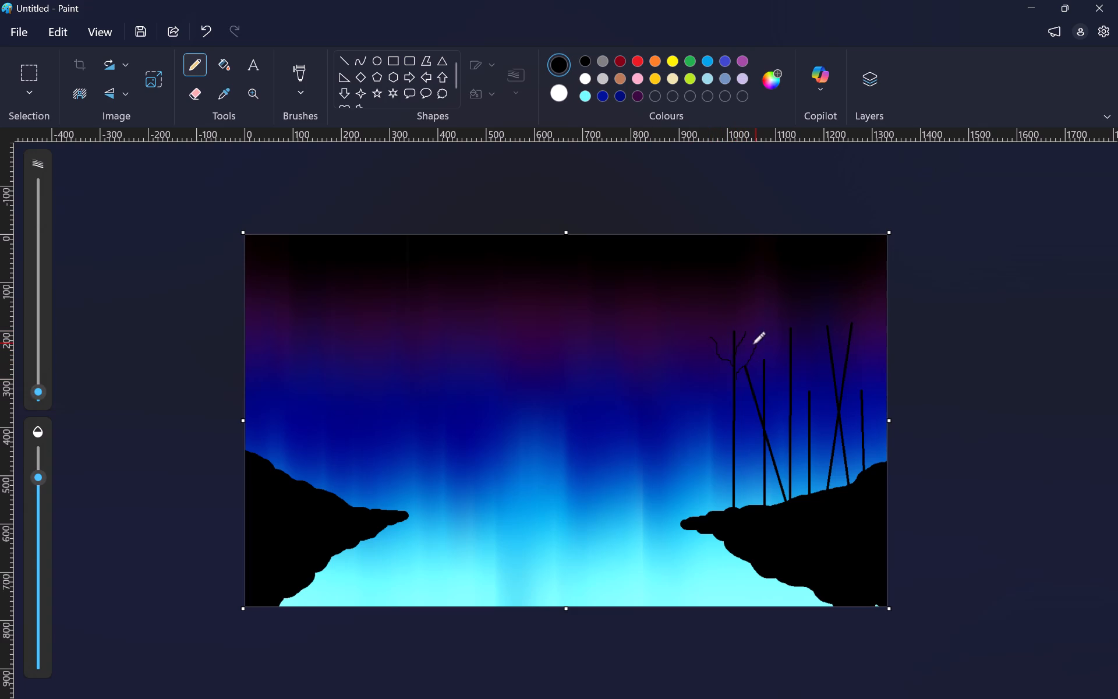
Draw upward-curving branches on both sides of the leftmost trunk's middle and lower part.
left_click_drag(734, 444, 726, 428)
left_click_drag(726, 428, 714, 399)
left_click_drag(732, 412, 752, 384)
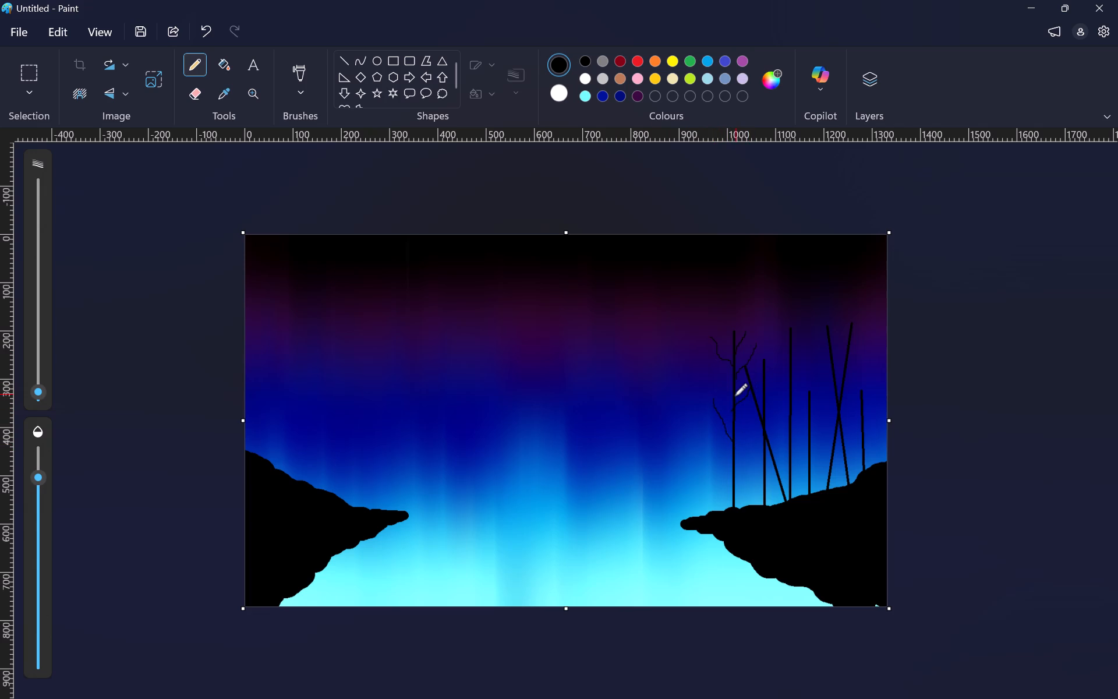
left_click_drag(734, 396, 718, 386)
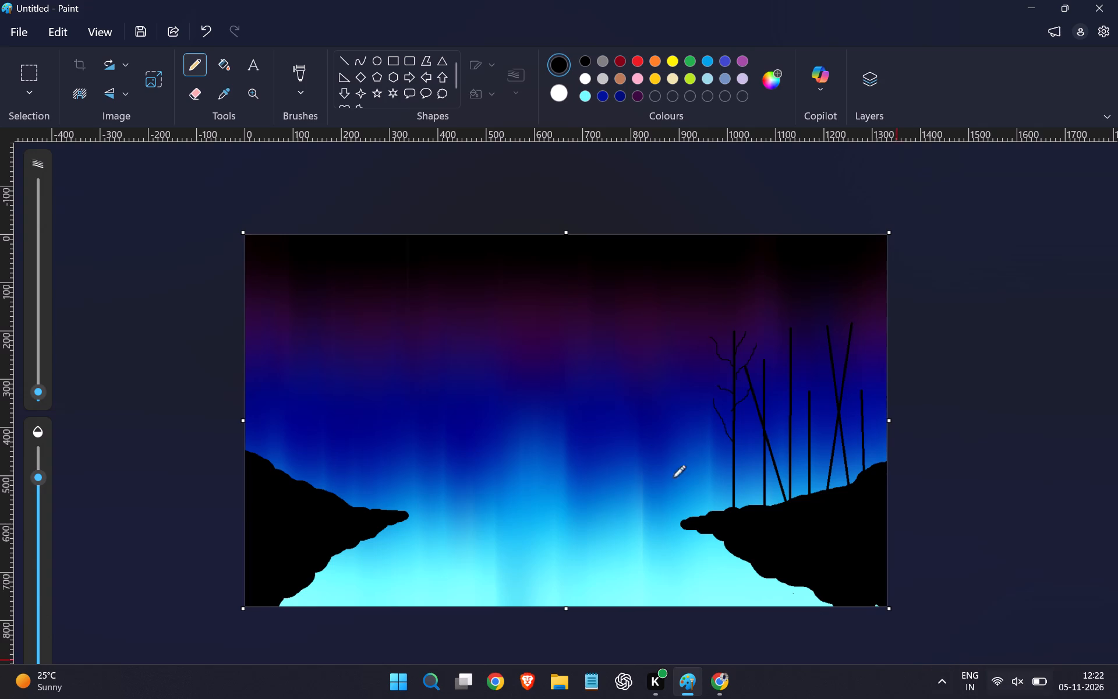
left_click_drag(733, 455, 738, 445)
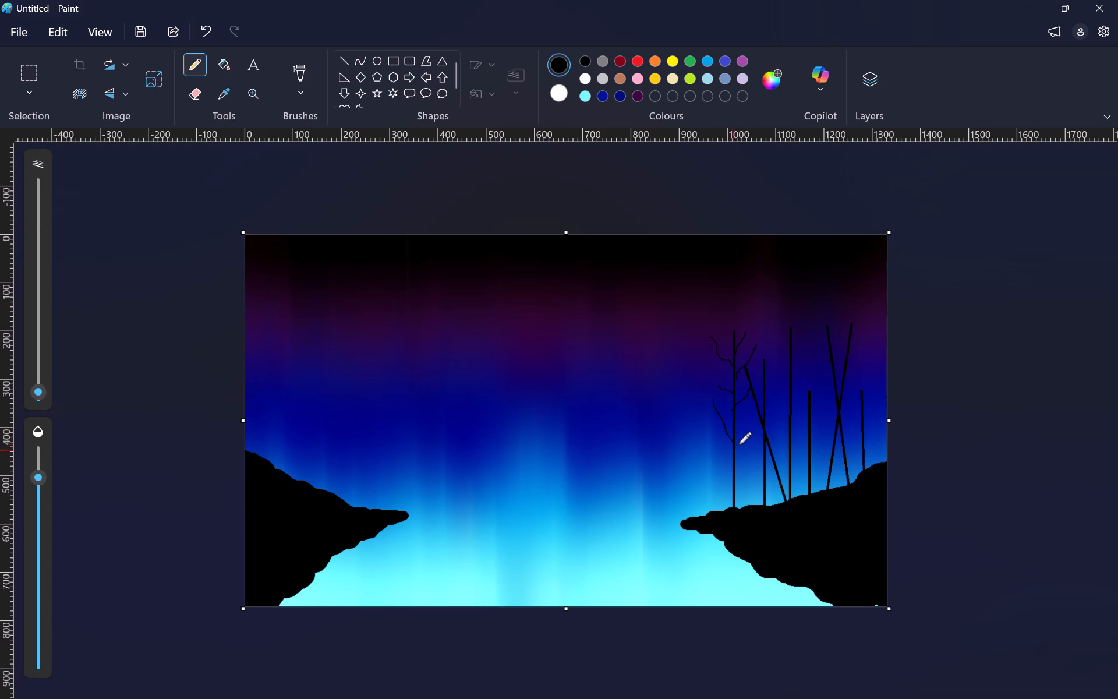
left_click_drag(738, 445, 753, 416)
left_click_drag(754, 396, 710, 364)
Draw short curved branches around the tops of the second upright trunk and the left-leaning trunk crossing it.
left_click_drag(752, 372, 760, 337)
left_click_drag(750, 375, 765, 350)
left_click_drag(765, 375, 752, 349)
left_click_drag(752, 349, 745, 338)
left_click_drag(768, 360, 771, 334)
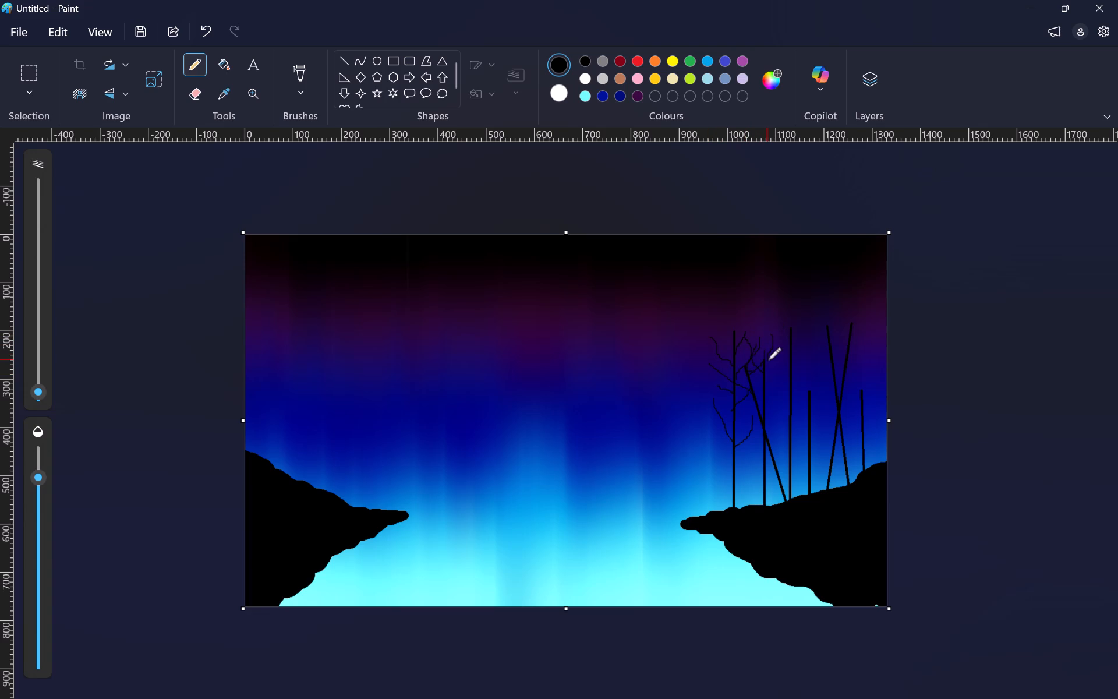
left_click_drag(768, 355, 765, 363)
left_click_drag(767, 379, 766, 379)
left_click_drag(766, 379, 781, 352)
left_click_drag(766, 378, 779, 386)
Add upward-curving branches on both sides of the second upright and left-leaning trunks, down to just below their crossing point.
left_click_drag(765, 401, 756, 383)
left_click_drag(755, 407, 748, 412)
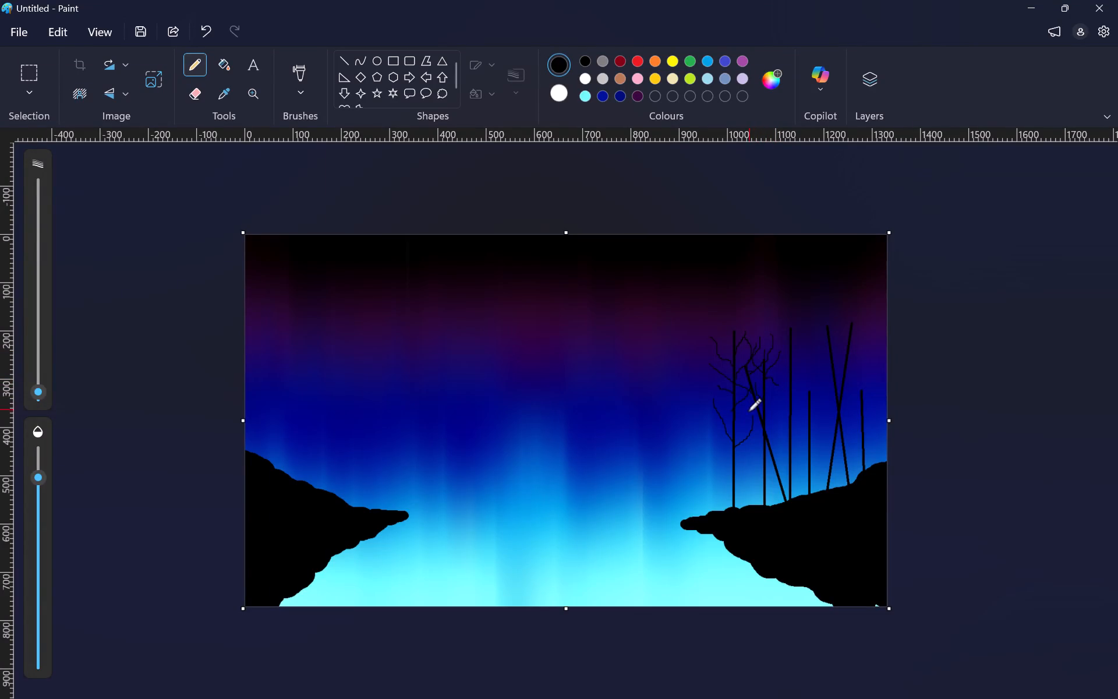
left_click_drag(748, 412, 746, 412)
left_click_drag(760, 414, 776, 397)
left_click_drag(769, 448, 753, 439)
left_click_drag(766, 456, 777, 436)
left_click_drag(777, 436, 787, 424)
left_click_drag(763, 428, 779, 405)
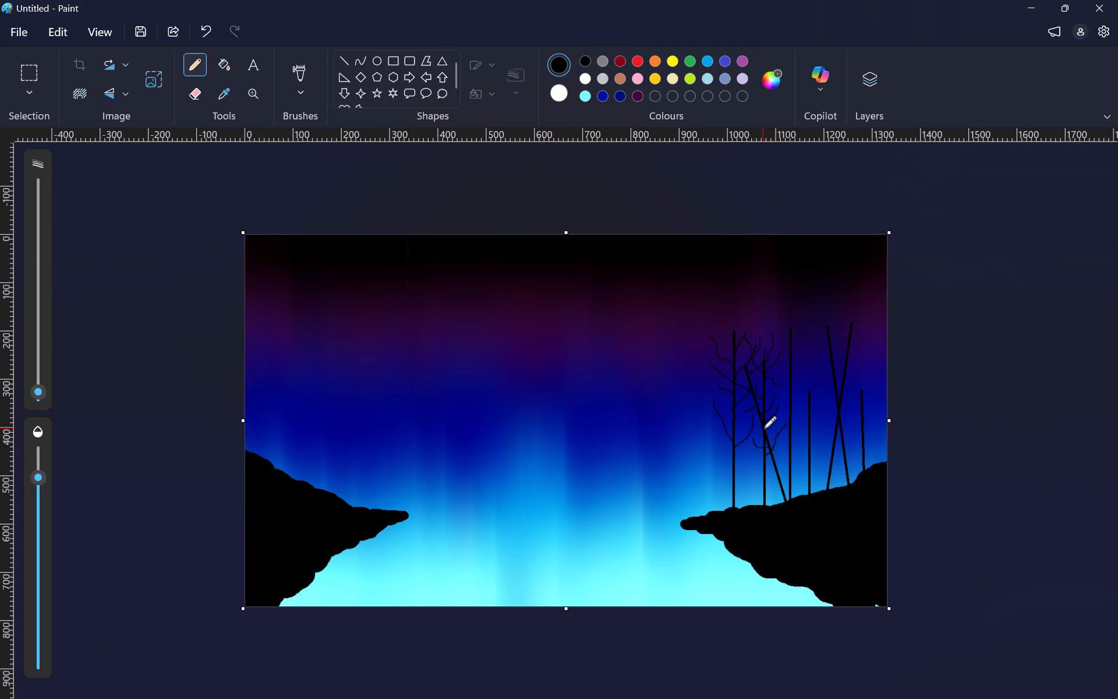
left_click_drag(763, 435, 751, 418)
left_click_drag(762, 399, 767, 396)
left_click_drag(767, 396, 790, 382)
Draw small forked branches on both sides of the tip of the third tall upright trunk.
left_click_drag(791, 358, 805, 329)
left_click_drag(791, 340, 777, 326)
left_click_drag(790, 330, 791, 330)
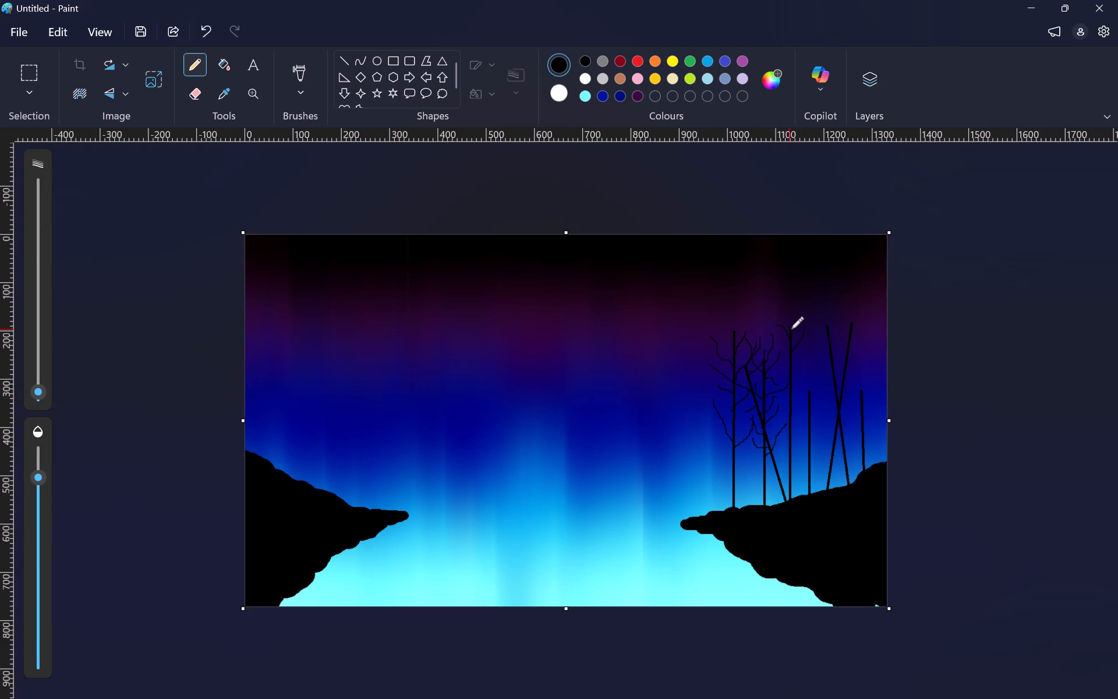
left_click_drag(791, 330, 802, 318)
Add two small twigs forking outward from the tip of the leftmost trunk.
left_click_drag(732, 333, 720, 319)
left_click_drag(735, 330, 741, 324)
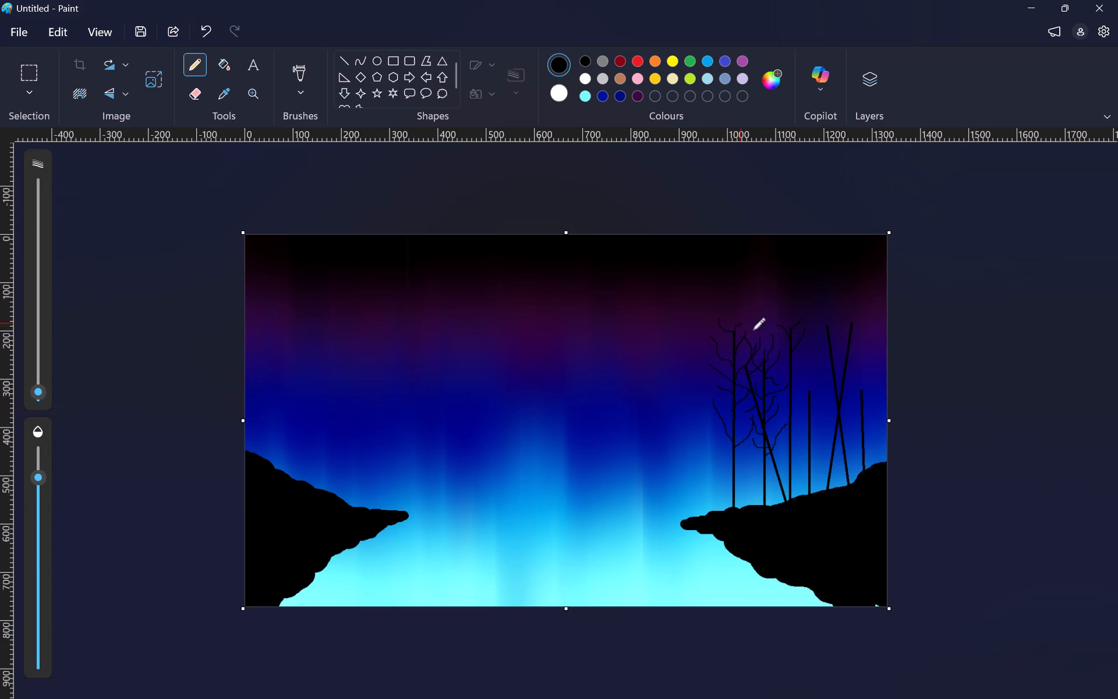
Draw upward-curving branches on both sides of the third tall upright trunk's upper half, below its forked tip.
left_click_drag(789, 376, 811, 352)
left_click_drag(789, 363, 778, 346)
left_click_drag(790, 345, 763, 340)
left_click_drag(794, 361, 809, 349)
left_click_drag(787, 388, 783, 382)
left_click_drag(783, 382, 766, 369)
left_click_drag(784, 386, 794, 391)
left_click_drag(794, 393, 810, 379)
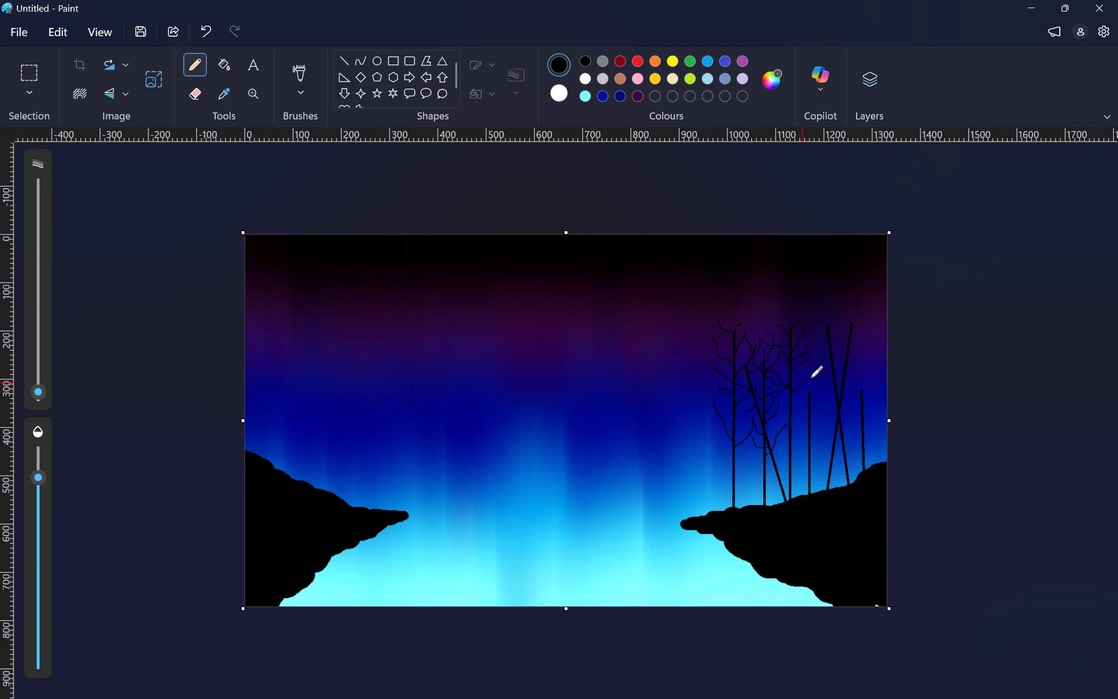
left_click_drag(810, 379, 817, 373)
left_click_drag(791, 393, 782, 418)
left_click_drag(791, 394, 820, 380)
Draw curved branches on both sides of the upper part of the short upright trunk beside the third tall one.
left_click_drag(808, 401, 802, 400)
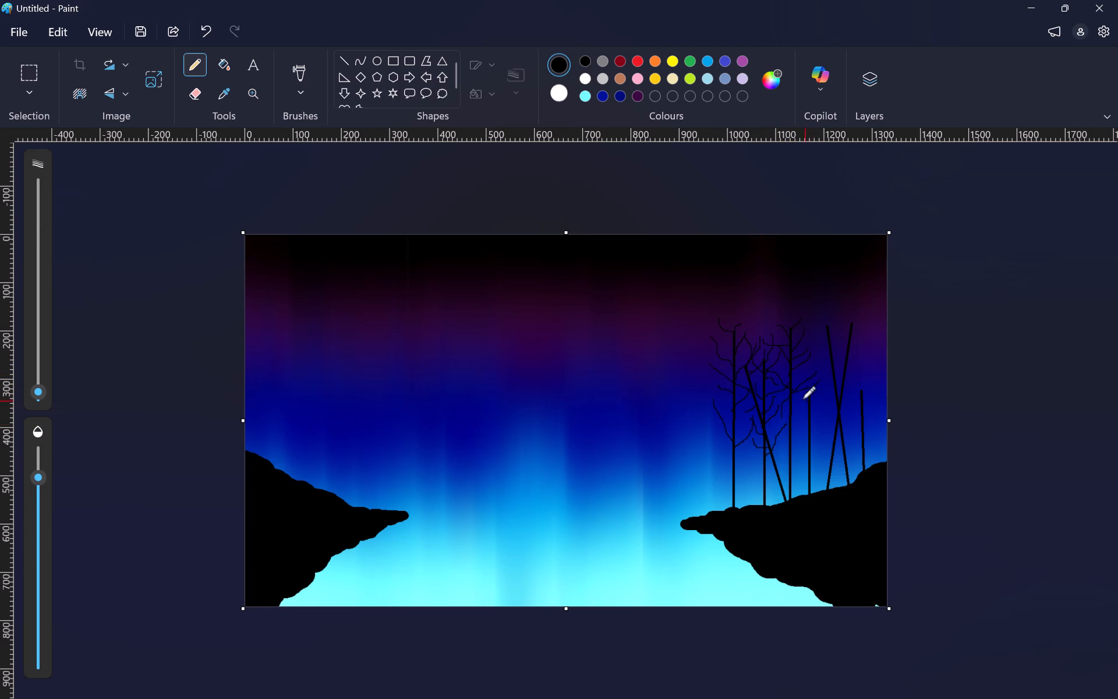
left_click_drag(802, 400, 799, 390)
left_click_drag(812, 407, 828, 396)
left_click_drag(806, 428, 795, 415)
left_click_drag(806, 428, 811, 428)
left_click_drag(811, 429, 828, 405)
left_click_drag(813, 415, 797, 405)
left_click_drag(810, 418, 819, 414)
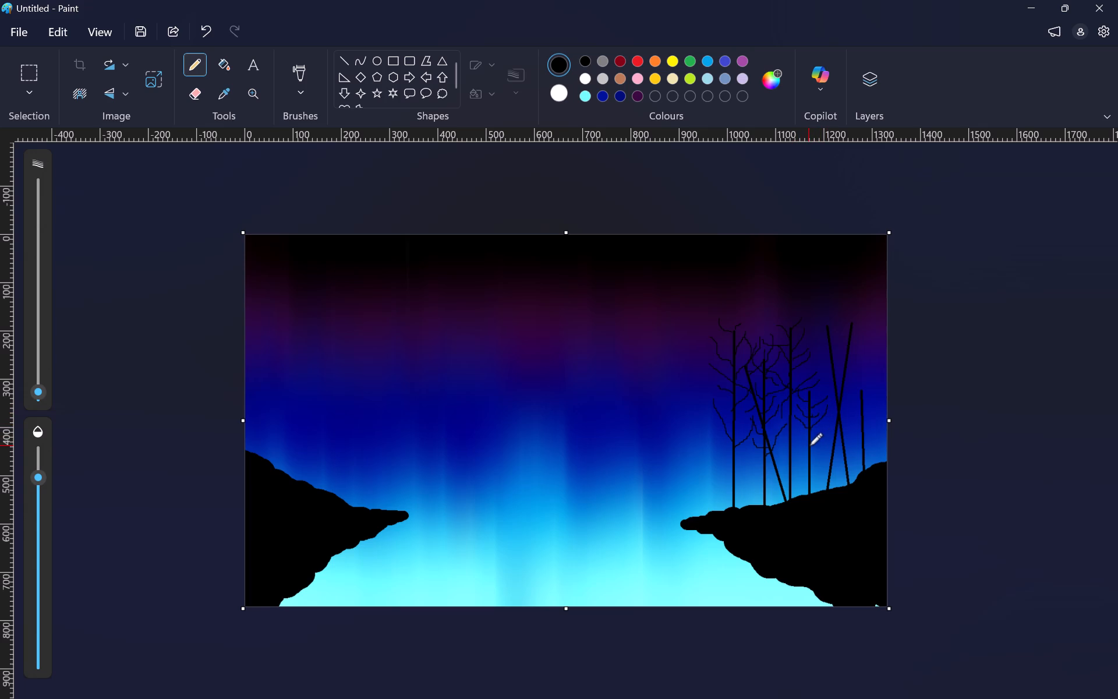
Add a lower pair of branches with small side twigs to the middle of that short upright trunk.
left_click_drag(809, 446, 791, 434)
left_click_drag(793, 436, 800, 432)
left_click_drag(803, 444, 801, 439)
left_click_drag(808, 445, 829, 424)
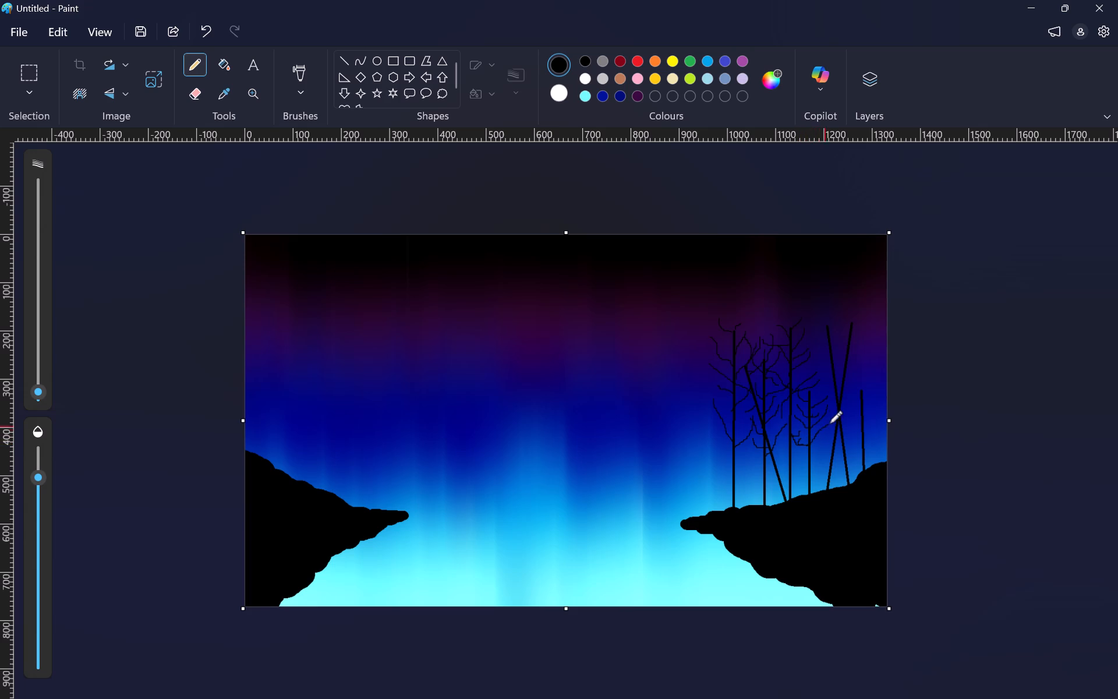
left_click_drag(829, 424, 818, 438)
left_click_drag(816, 437, 823, 419)
Draw thin branches and twigs along the upper half and tip of the left-topped trunk in the crossed pair.
left_click_drag(836, 372, 844, 352)
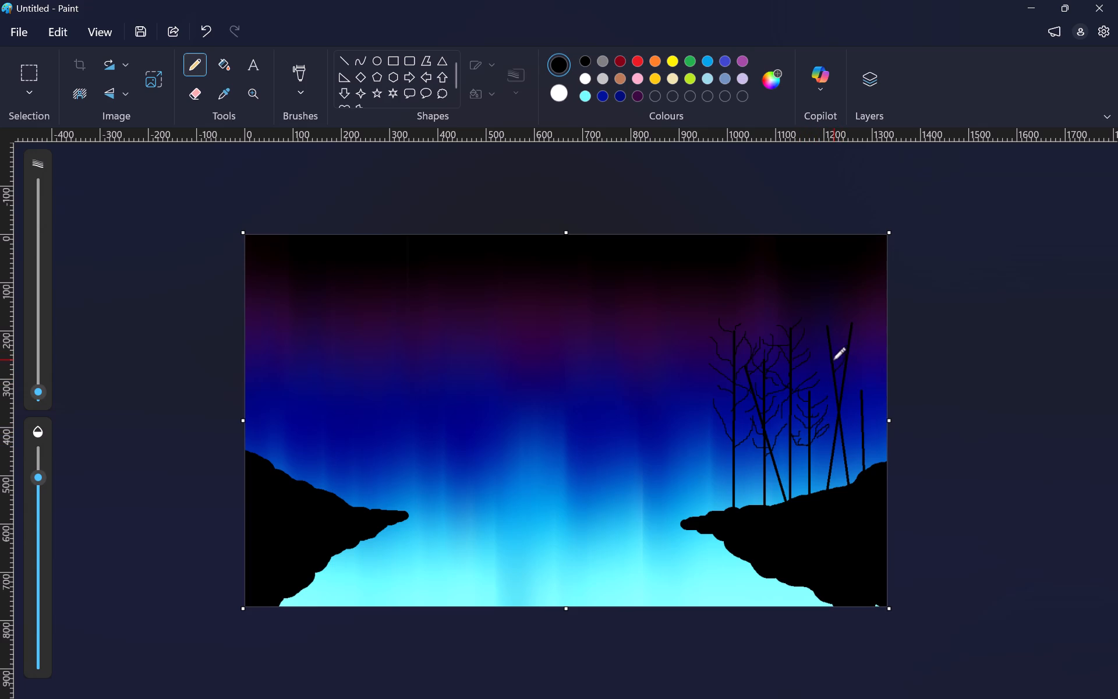
left_click_drag(833, 361, 823, 353)
left_click_drag(827, 326, 837, 310)
left_click_drag(837, 310, 837, 311)
left_click_drag(829, 343, 814, 331)
left_click_drag(831, 333, 837, 328)
left_click_drag(830, 355, 817, 348)
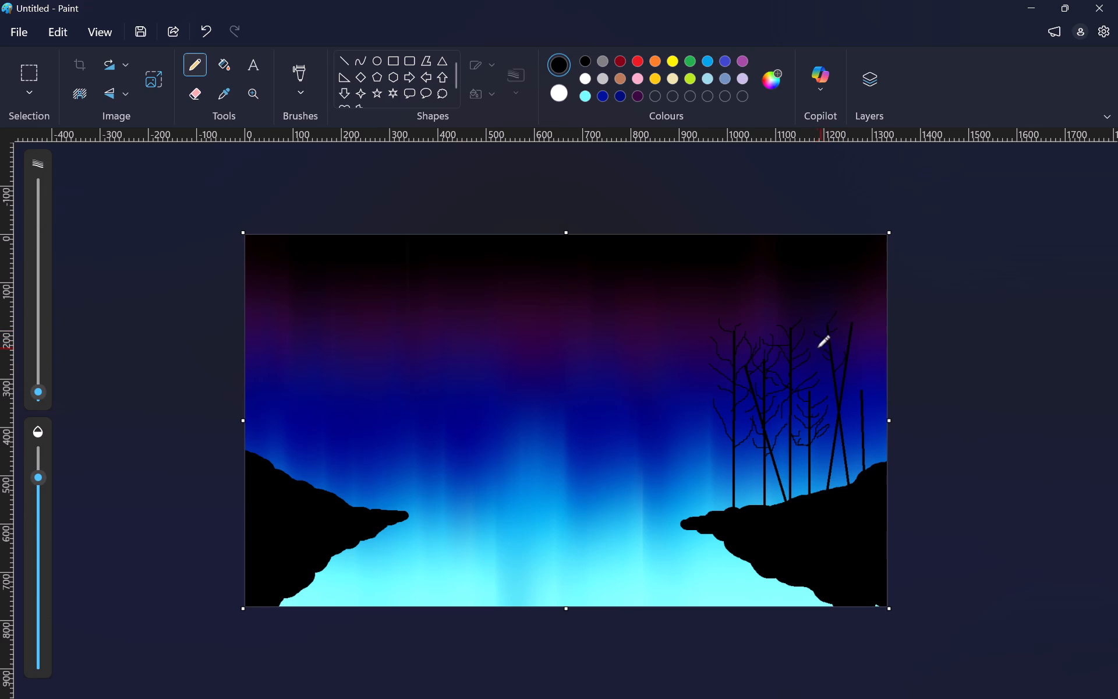
left_click_drag(817, 348, 809, 347)
left_click_drag(822, 351, 814, 356)
Draw short curved branches on both sides of the upper part of the crossed pair's right-topped trunk.
left_click_drag(841, 366, 855, 358)
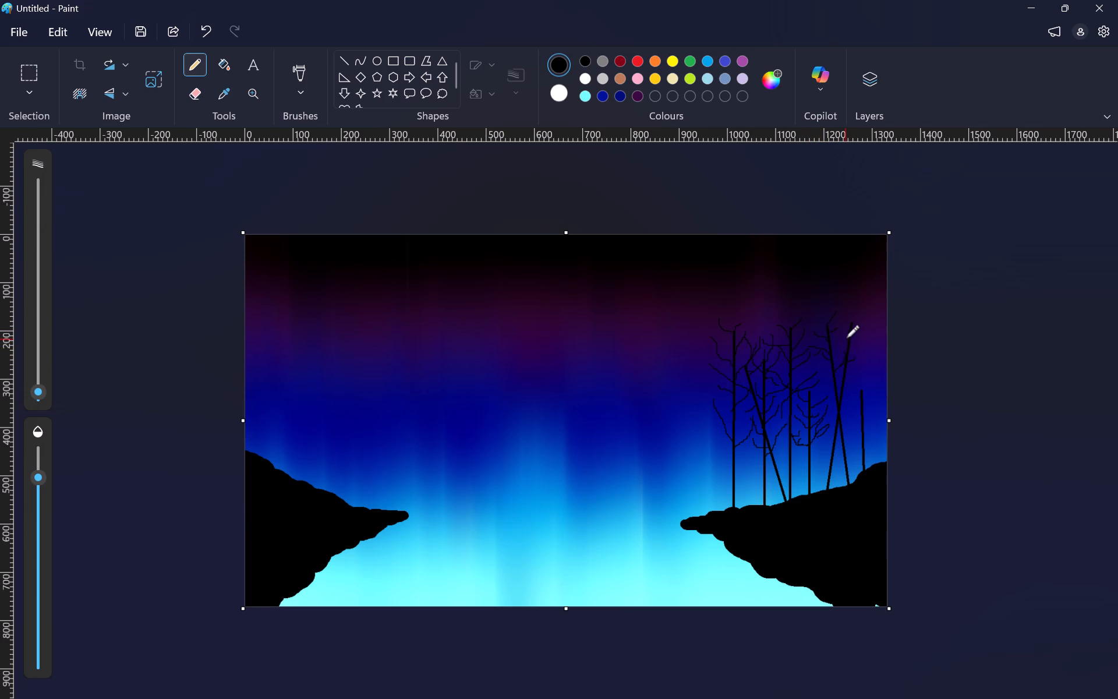
left_click_drag(849, 335, 840, 325)
left_click_drag(850, 347, 861, 335)
left_click_drag(849, 355, 832, 340)
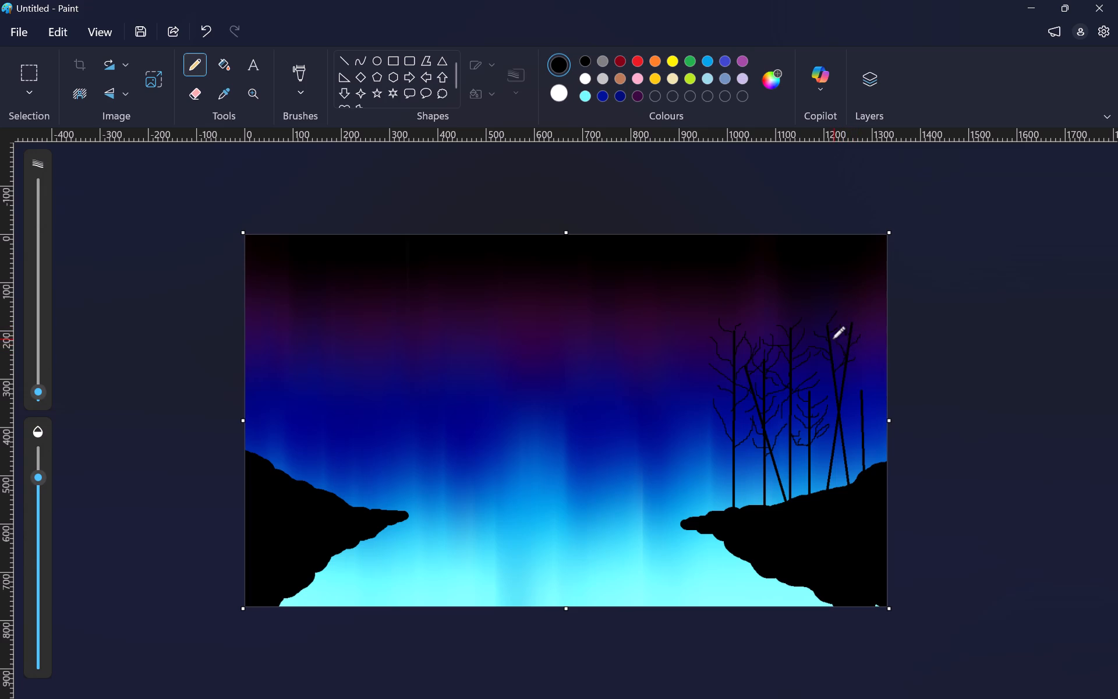
left_click_drag(832, 340, 827, 337)
left_click(840, 344)
Add branches with side twigs reaching outward just above where the two crossed trunks meet.
left_click_drag(834, 387, 855, 389)
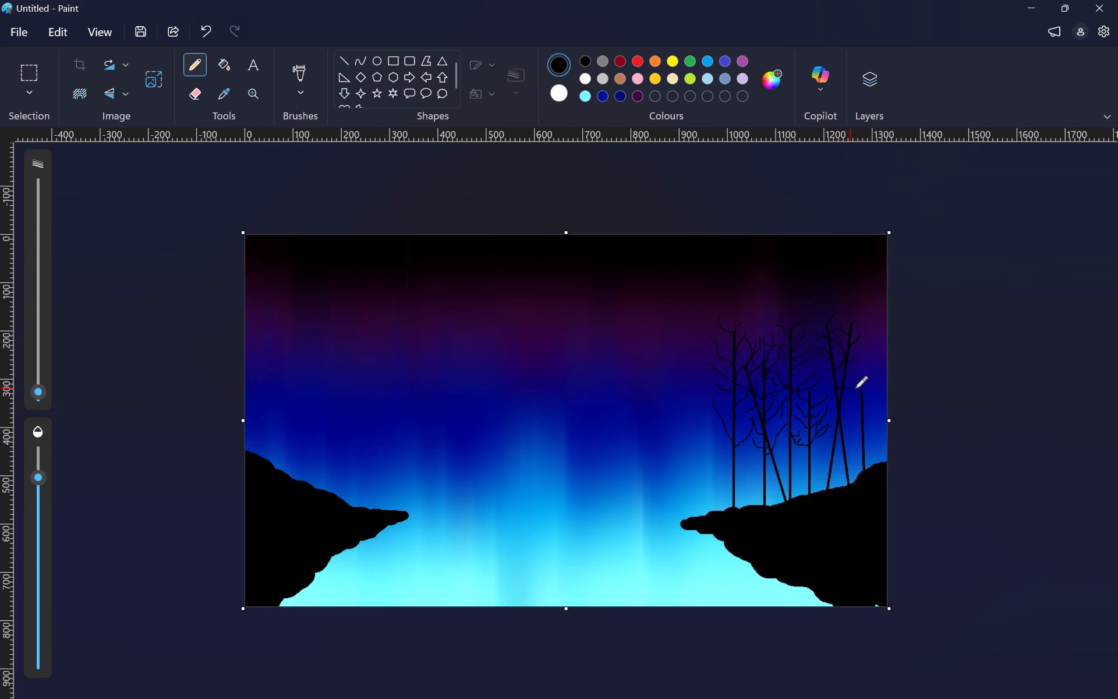
left_click_drag(855, 389, 866, 384)
left_click_drag(851, 387, 863, 375)
left_click_drag(852, 388, 847, 388)
left_click_drag(841, 379, 832, 369)
left_click_drag(843, 381, 858, 365)
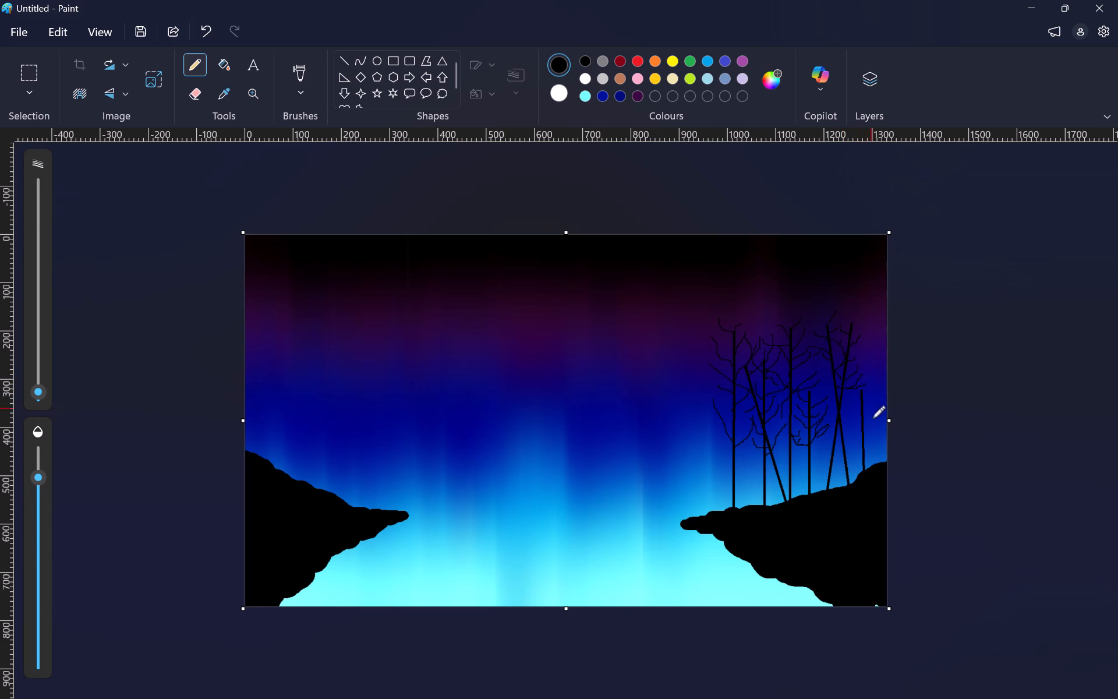
Draw curved branches with small twigs on both sides and at the tip of the short rightmost trunk.
left_click_drag(864, 427, 841, 405)
left_click_drag(850, 416, 851, 397)
left_click_drag(863, 400, 872, 380)
left_click_drag(859, 394, 844, 386)
left_click_drag(856, 393, 863, 406)
left_click_drag(864, 444, 873, 401)
left_click_drag(862, 412, 858, 411)
left_click_drag(858, 411, 855, 407)
left_click_drag(869, 420, 865, 408)
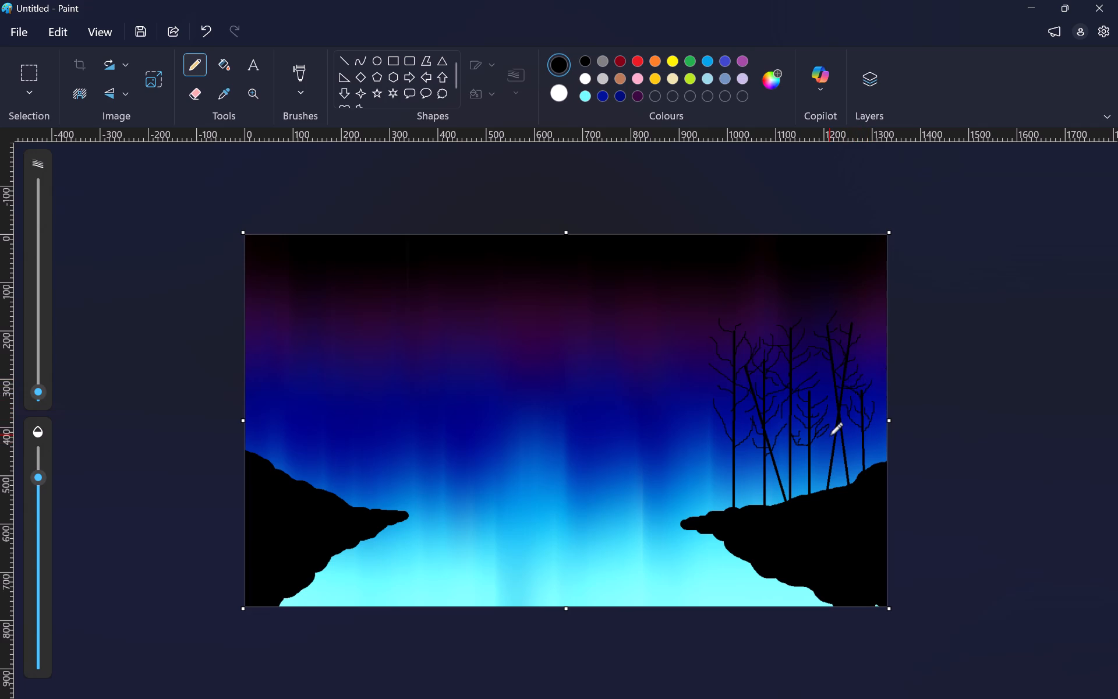
Add branches with side twigs reaching left from the middle of the crossed trunks, around their crossing point.
left_click_drag(840, 439, 814, 410)
left_click_drag(834, 399, 816, 388)
left_click_drag(834, 379, 823, 375)
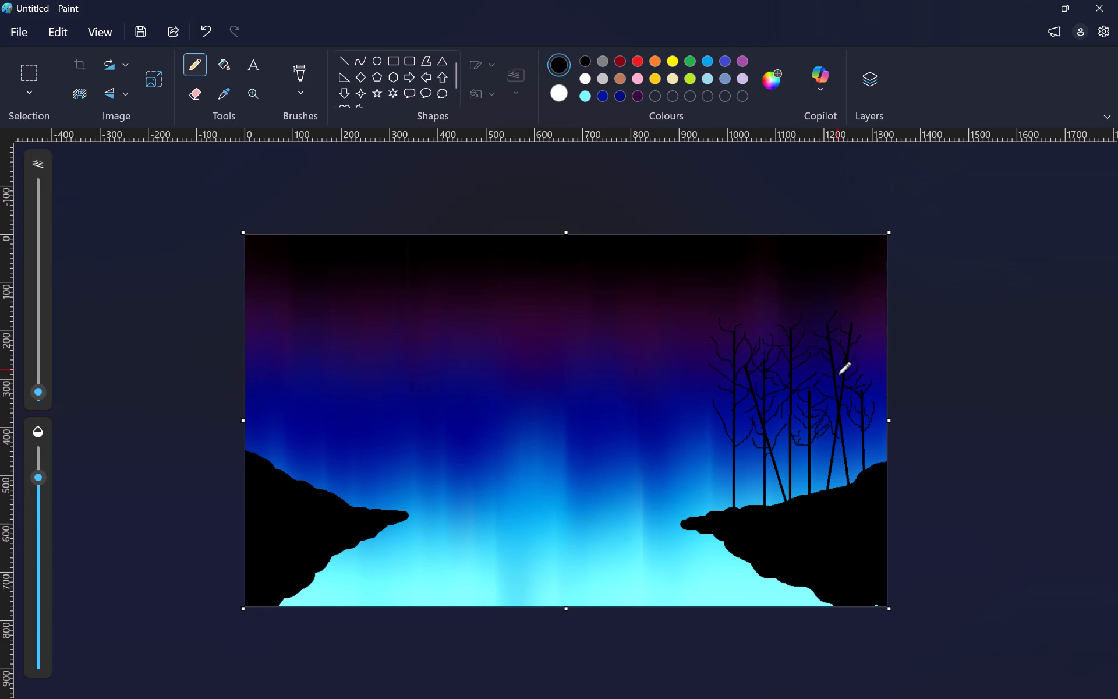
left_click(830, 378)
left_click_drag(824, 369, 836, 380)
left_click_drag(823, 396, 818, 371)
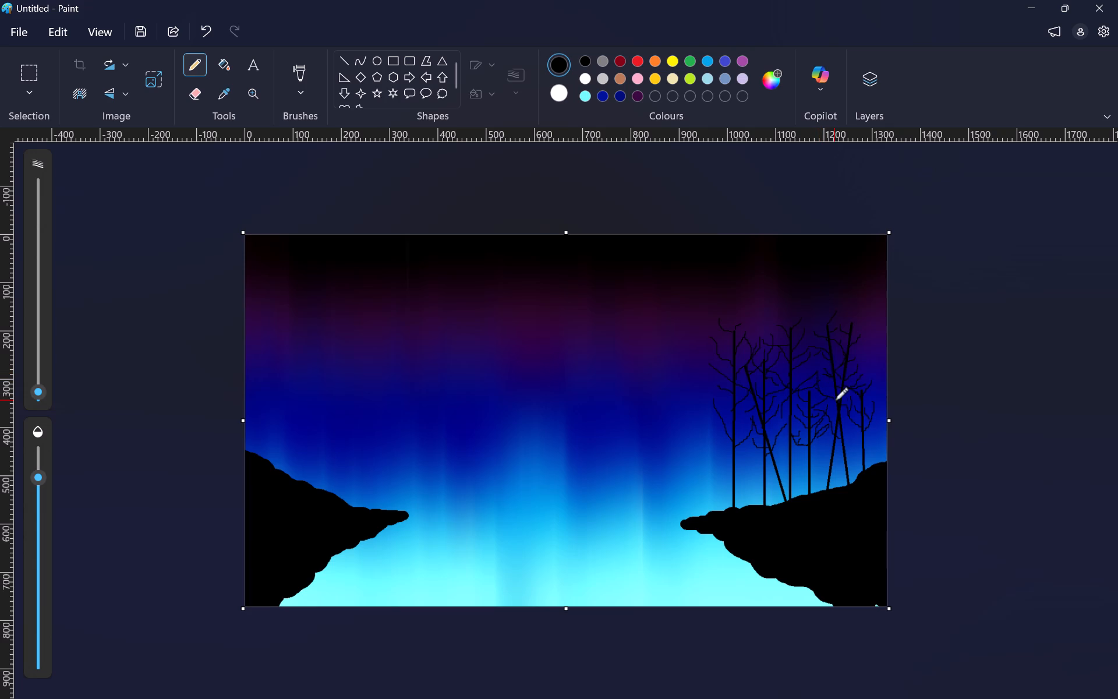
left_click_drag(834, 399, 838, 404)
left_click_drag(841, 397, 820, 377)
left_click_drag(827, 386, 820, 383)
left_click_drag(825, 386, 836, 391)
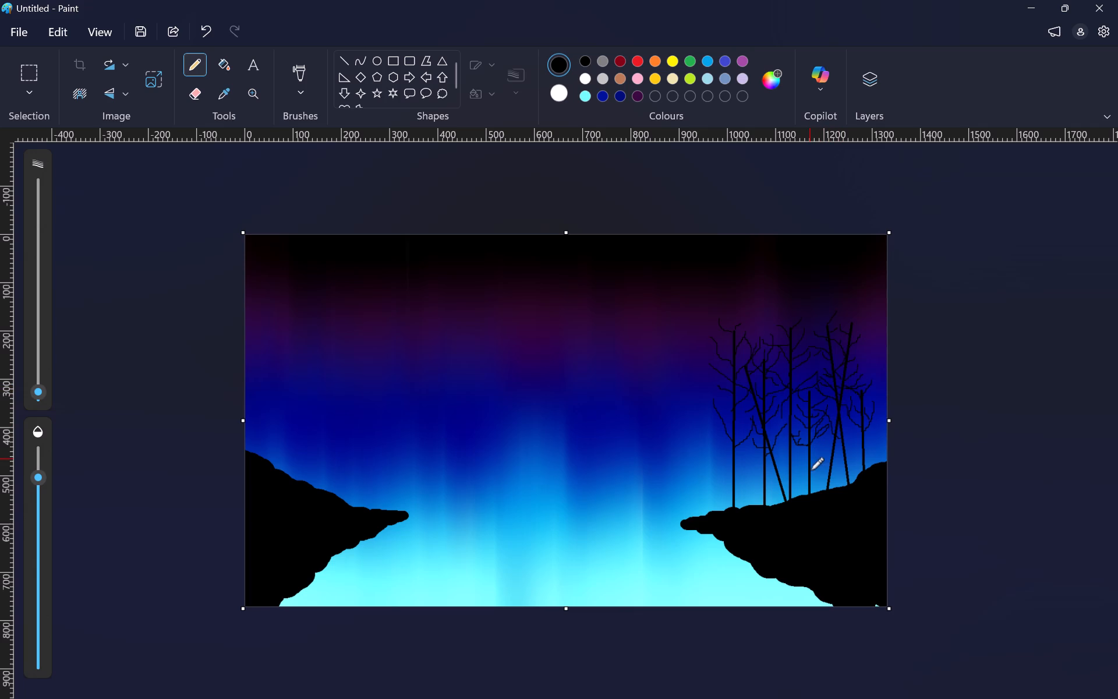
Draw a branch with a small side twig reaching left from the middle of the third tall upright trunk.
left_click_drag(792, 425, 787, 417)
left_click_drag(787, 417, 768, 416)
left_click_drag(778, 416, 770, 430)
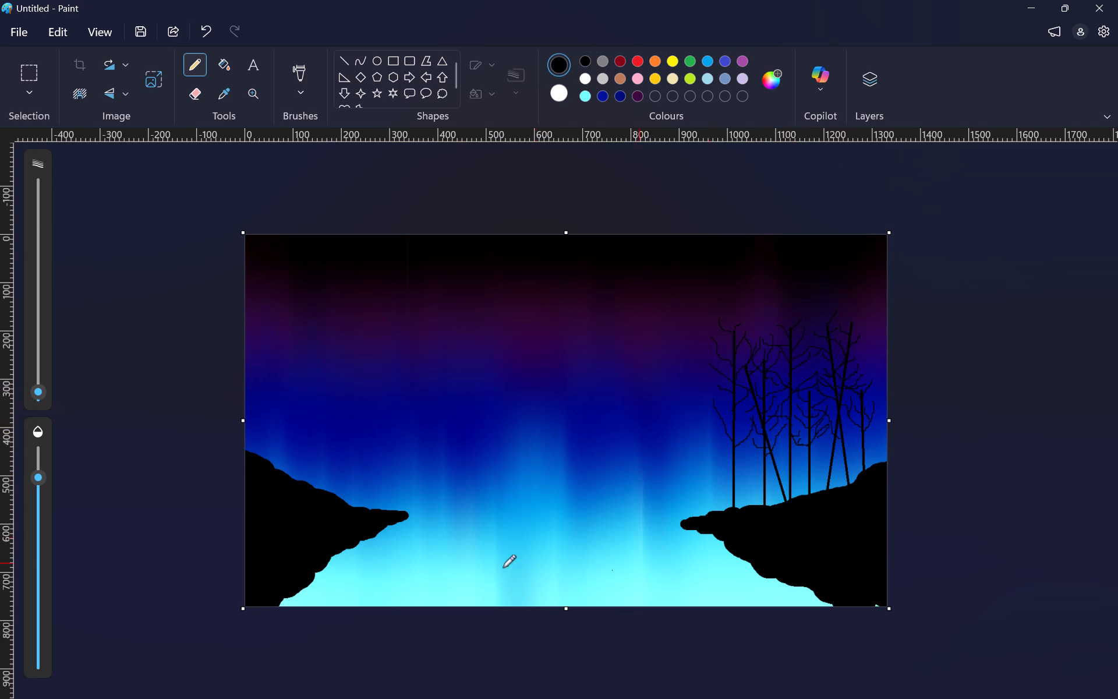
Add an outward side twig to the leftmost trunk's lower left branch and strengthen its join to the trunk.
left_click_drag(720, 422, 705, 415)
left_click_drag(705, 415, 703, 412)
left_click_drag(720, 421, 735, 442)
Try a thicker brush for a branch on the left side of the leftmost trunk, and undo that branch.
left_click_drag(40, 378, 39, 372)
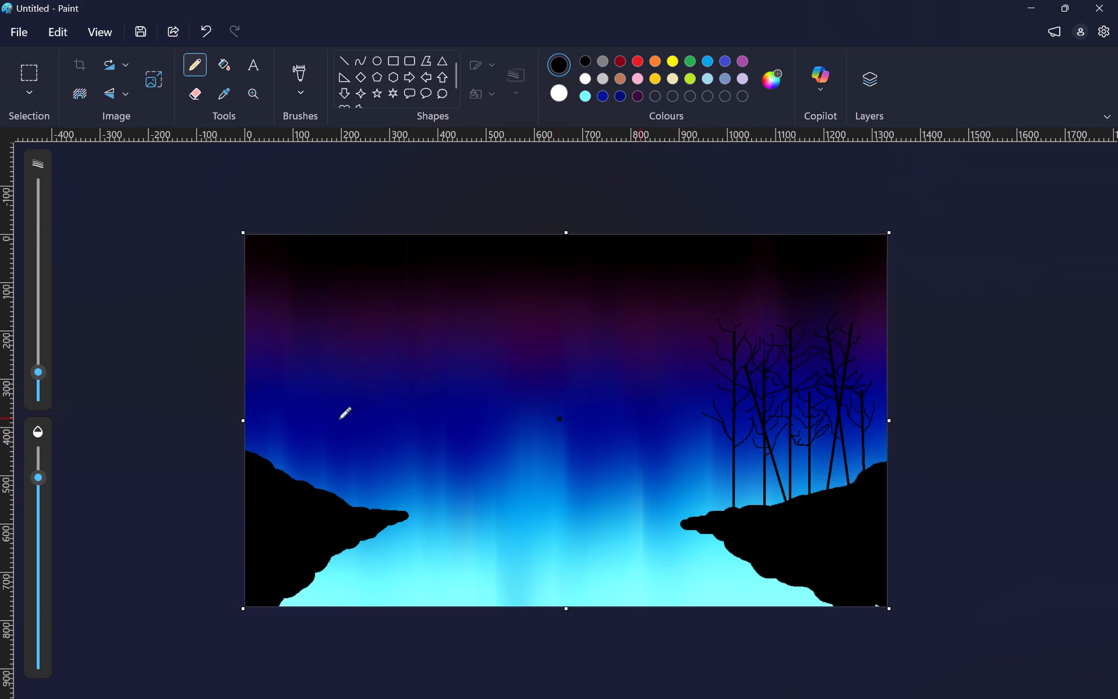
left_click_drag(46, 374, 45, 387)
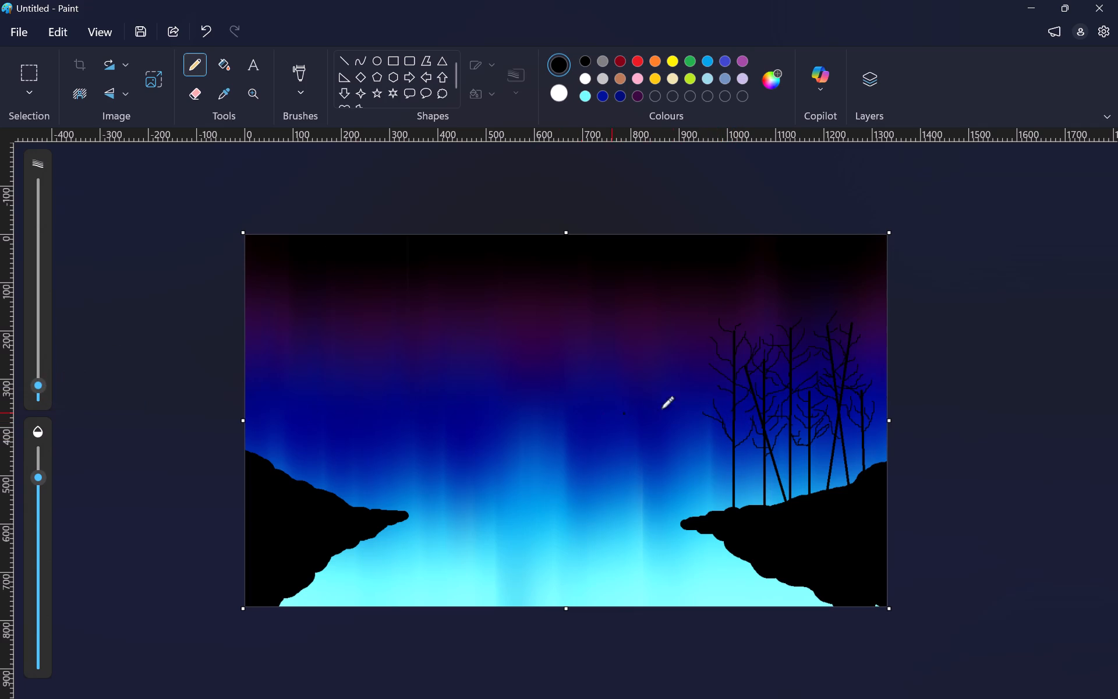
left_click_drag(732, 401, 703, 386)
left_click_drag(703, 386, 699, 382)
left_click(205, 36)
Reduce the brush size slightly and add thin side twigs to the leftmost trunk's upper left branches.
left_click_drag(37, 385, 38, 391)
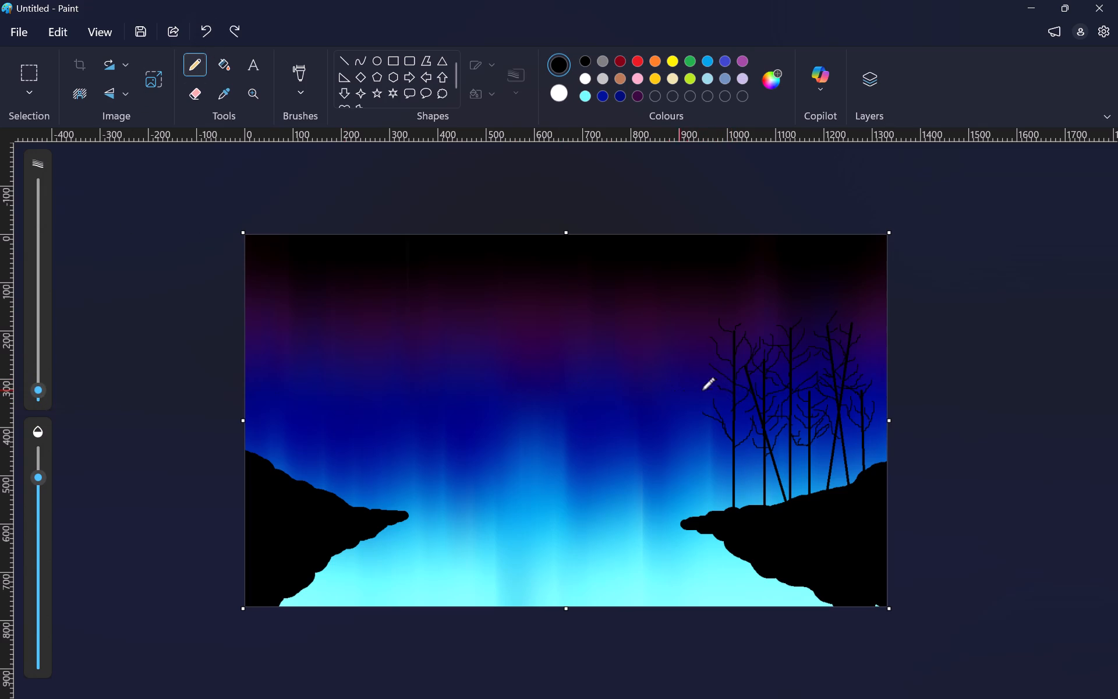
left_click_drag(721, 373, 710, 373)
left_click_drag(710, 373, 706, 368)
left_click_drag(719, 353, 722, 341)
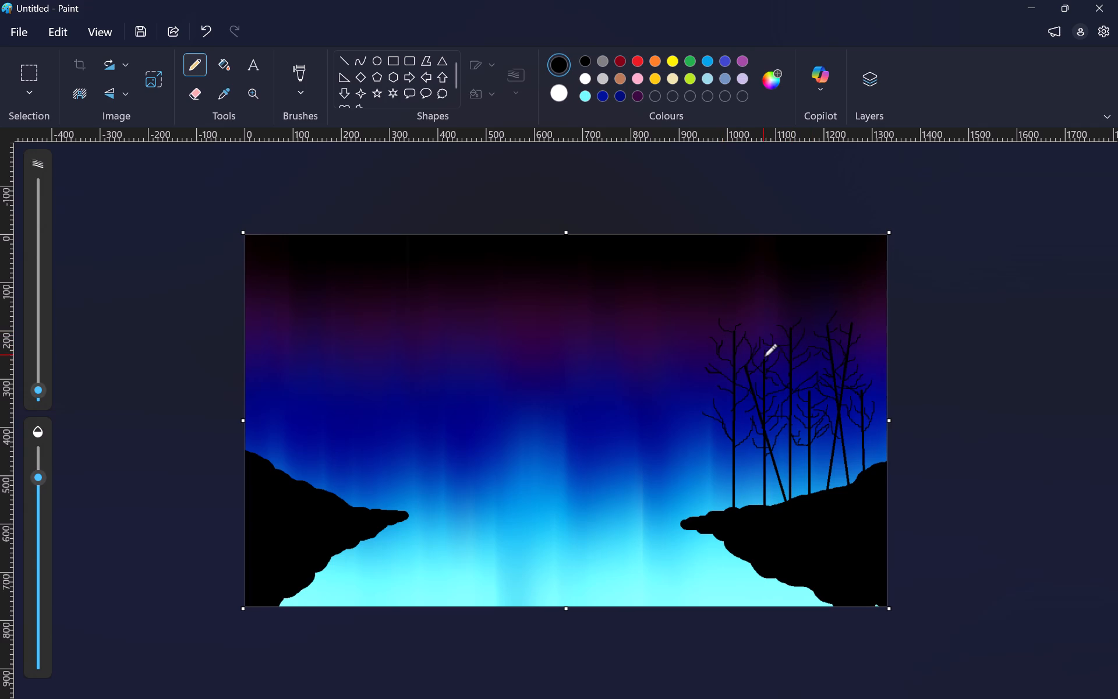
Add twigs at the tips of the second upright and leaning trunks and short branches around their crossing.
left_click_drag(764, 357, 767, 347)
left_click_drag(755, 347, 752, 360)
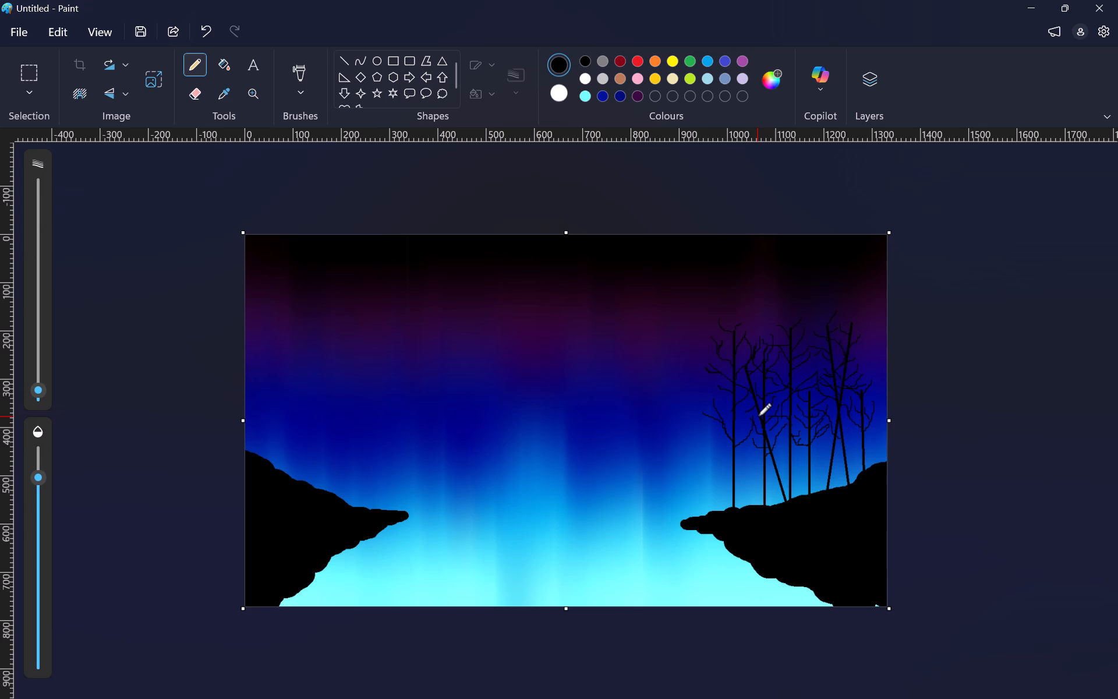
left_click_drag(753, 405, 739, 418)
left_click(746, 410)
left_click_drag(764, 427, 772, 397)
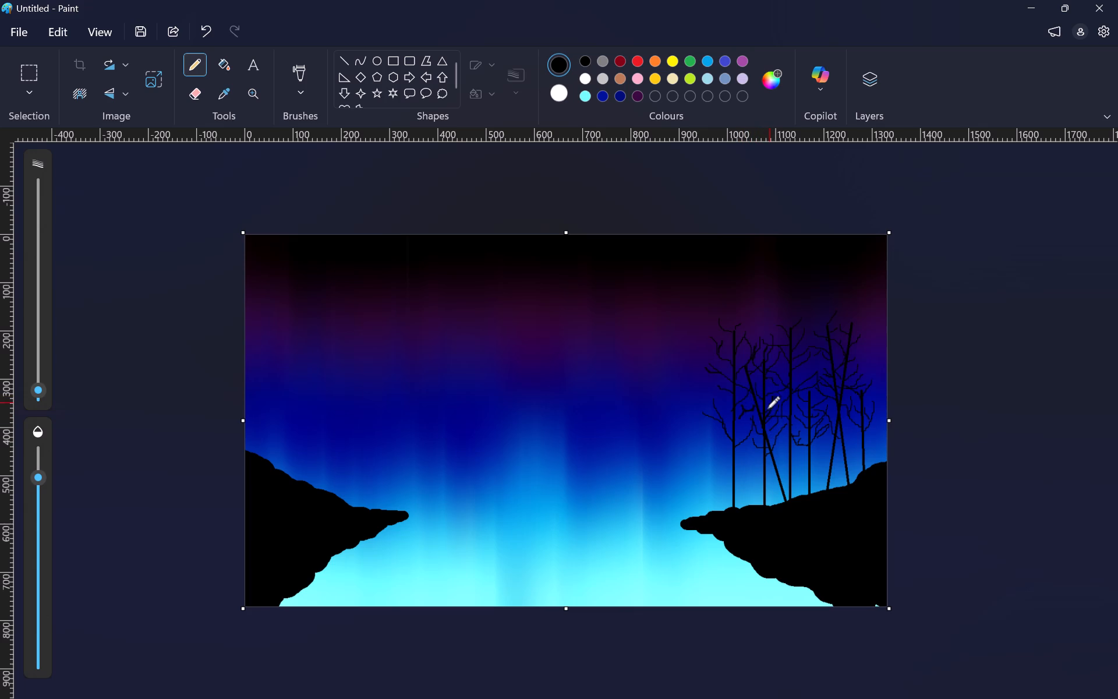
Add thin side twigs to both sides of the second upright trunk's middle, with an offshoot on the right branch.
left_click_drag(766, 398, 758, 387)
left_click_drag(758, 387, 755, 382)
left_click_drag(765, 396, 787, 379)
left_click_drag(776, 386, 778, 365)
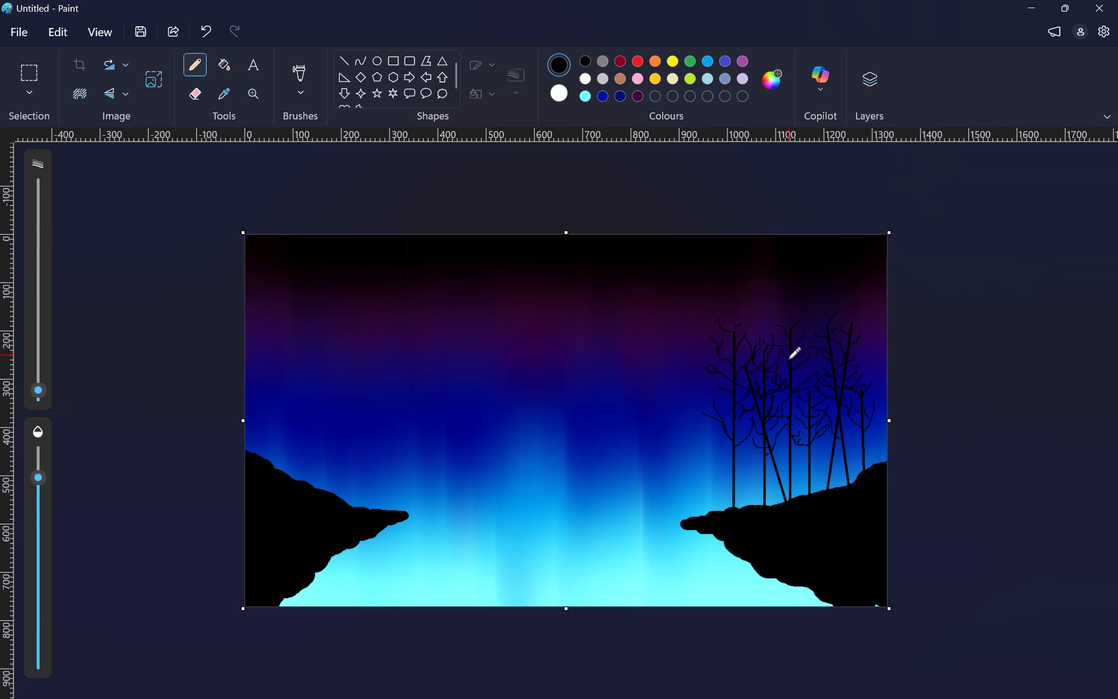
Add short upward branches on both sides of the third upright trunk's upper half.
left_click_drag(787, 363, 776, 345)
left_click_drag(787, 347, 780, 347)
left_click_drag(780, 347, 767, 342)
left_click_drag(791, 393, 804, 384)
left_click_drag(804, 384, 812, 374)
left_click_drag(794, 372, 809, 354)
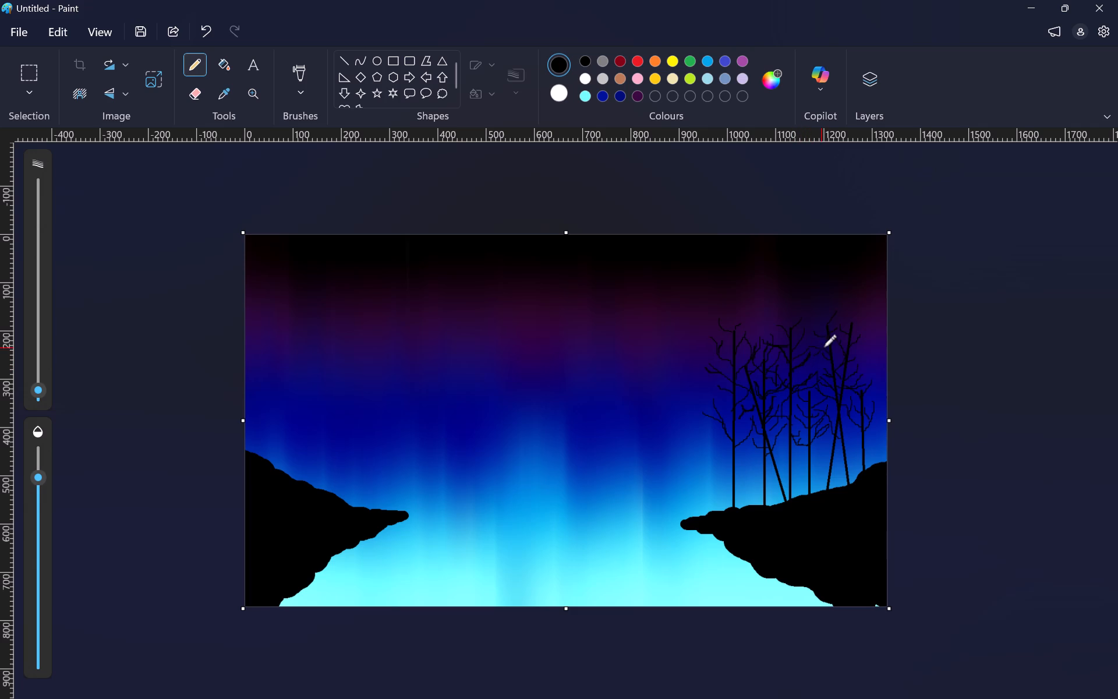
Add twigs around the tops and middle of the two crossing trunks, plus a left branch below their crossing.
left_click_drag(809, 344, 827, 352)
left_click_drag(826, 337, 813, 327)
left_click_drag(845, 334, 840, 330)
left_click_drag(840, 330, 841, 327)
left_click_drag(838, 387, 850, 377)
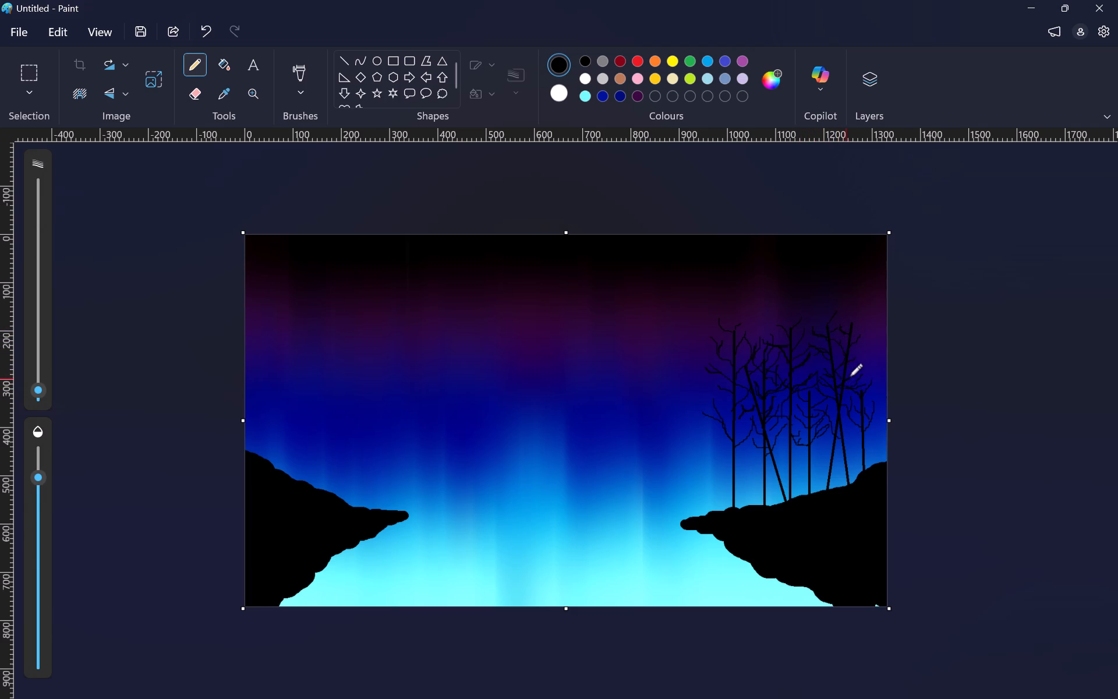
left_click_drag(850, 377, 857, 367)
left_click_drag(841, 439, 819, 408)
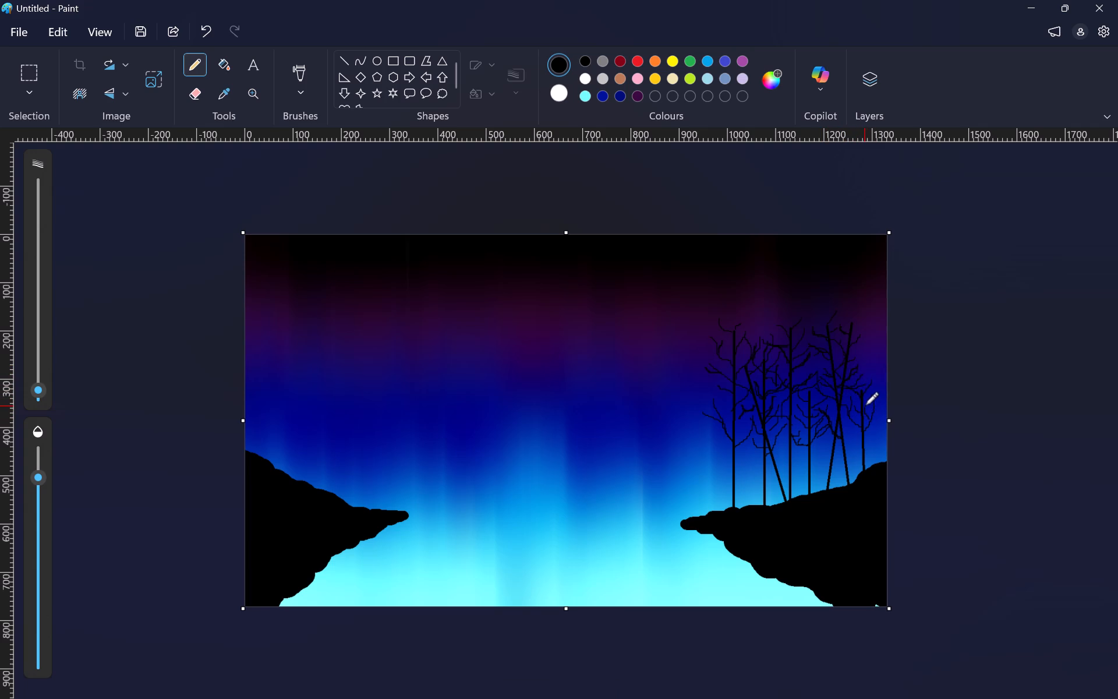
Add upward side branches to the top and lower right side of the rightmost short trunk.
left_click_drag(865, 396, 872, 379)
left_click_drag(872, 379, 872, 377)
left_click_drag(864, 394, 864, 403)
left_click_drag(864, 436, 875, 408)
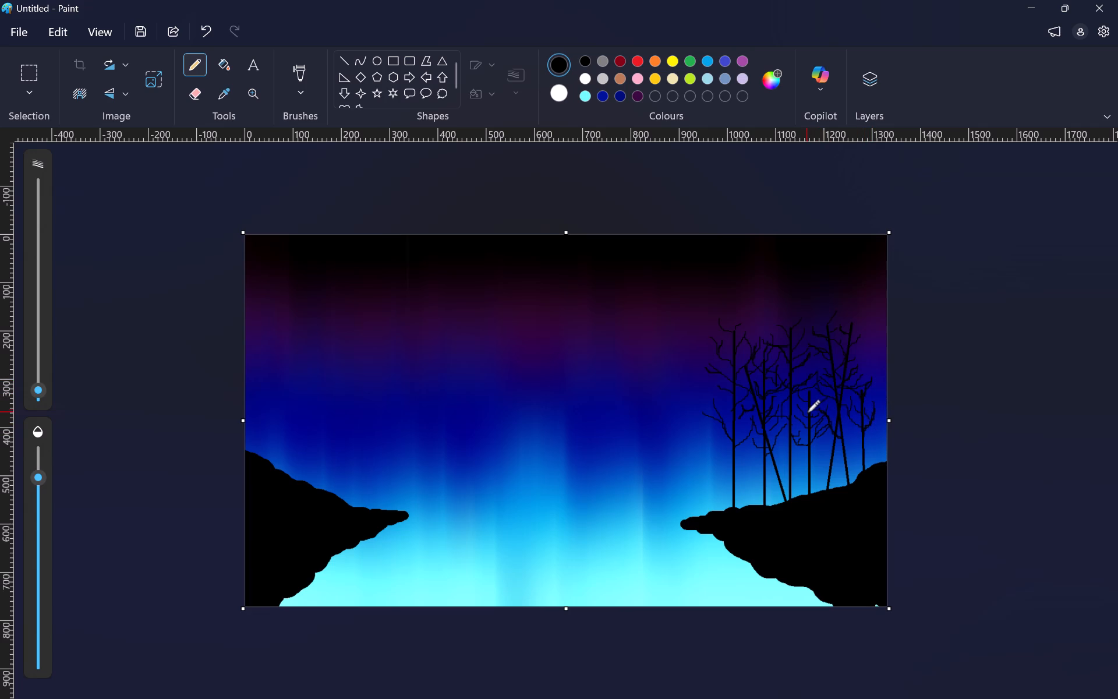
Add short upward branches on both sides near the top of the short fourth upright trunk.
left_click_drag(807, 416, 796, 401)
left_click_drag(811, 408, 825, 396)
left_click_drag(807, 399, 797, 386)
left_click_drag(797, 386, 797, 386)
Add upper twigs to the second upright trunk, the leaning trunk's tip and the right side of the leftmost trunk's top.
left_click_drag(767, 371, 775, 356)
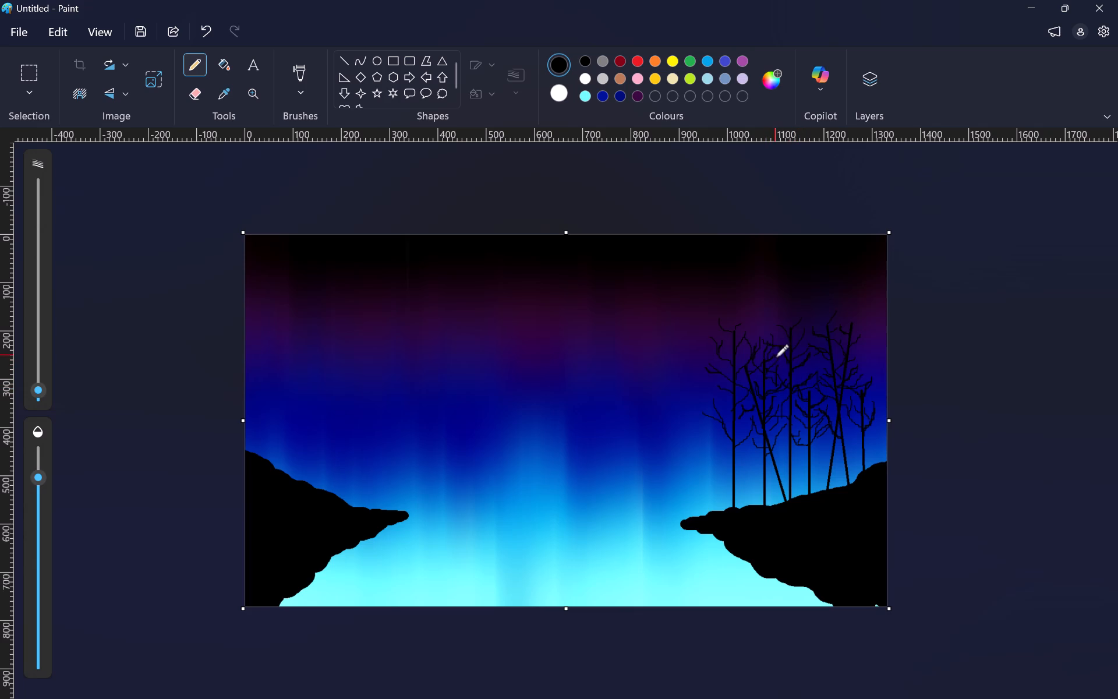
left_click_drag(768, 356, 771, 333)
left_click_drag(745, 339, 749, 352)
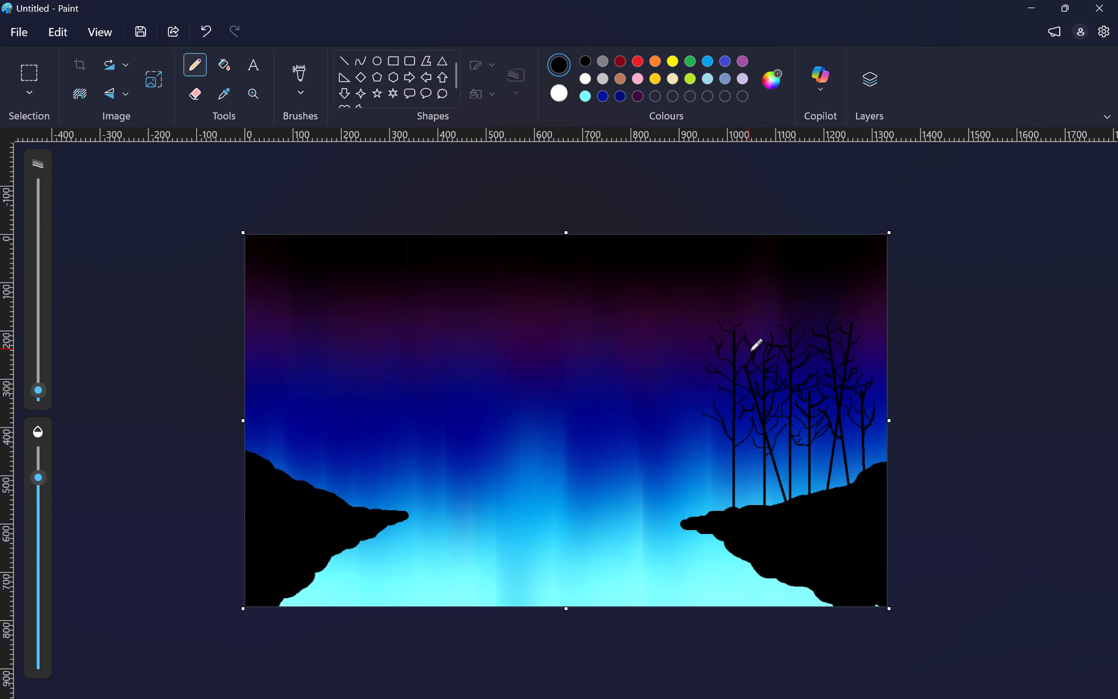
left_click_drag(749, 352, 749, 357)
left_click_drag(735, 352, 748, 327)
Add low branches around the second upright and leaning trunks' crossing and one on the leftmost trunk's right side.
left_click_drag(773, 459, 774, 452)
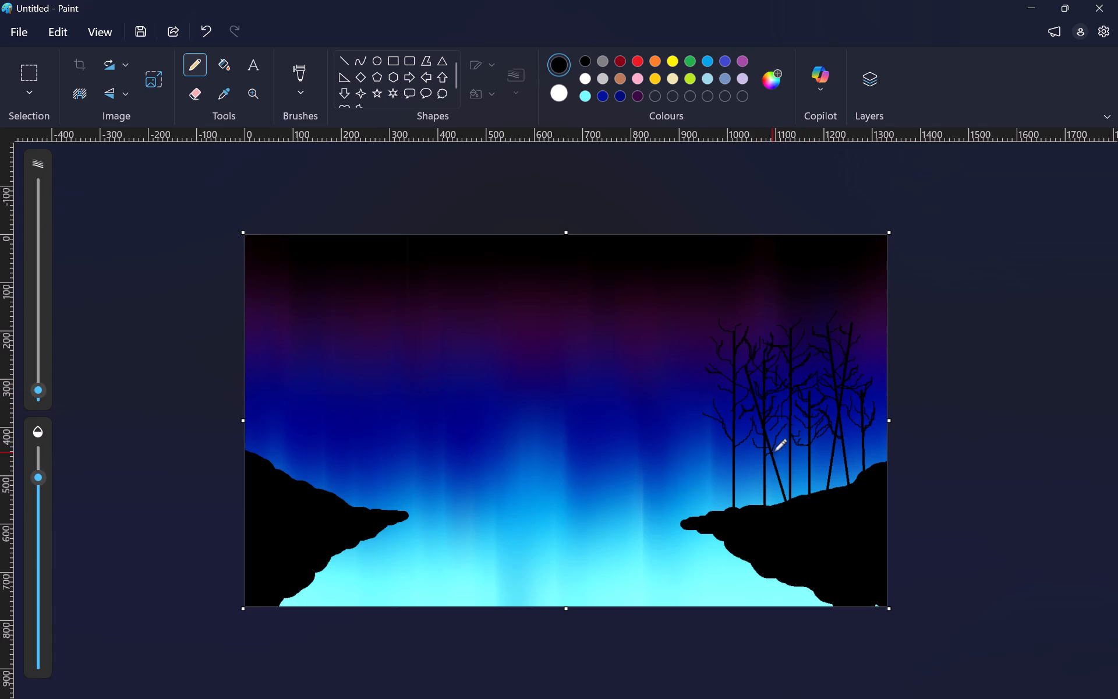
left_click_drag(774, 452, 781, 435)
left_click_drag(775, 436, 772, 449)
left_click_drag(768, 449, 750, 437)
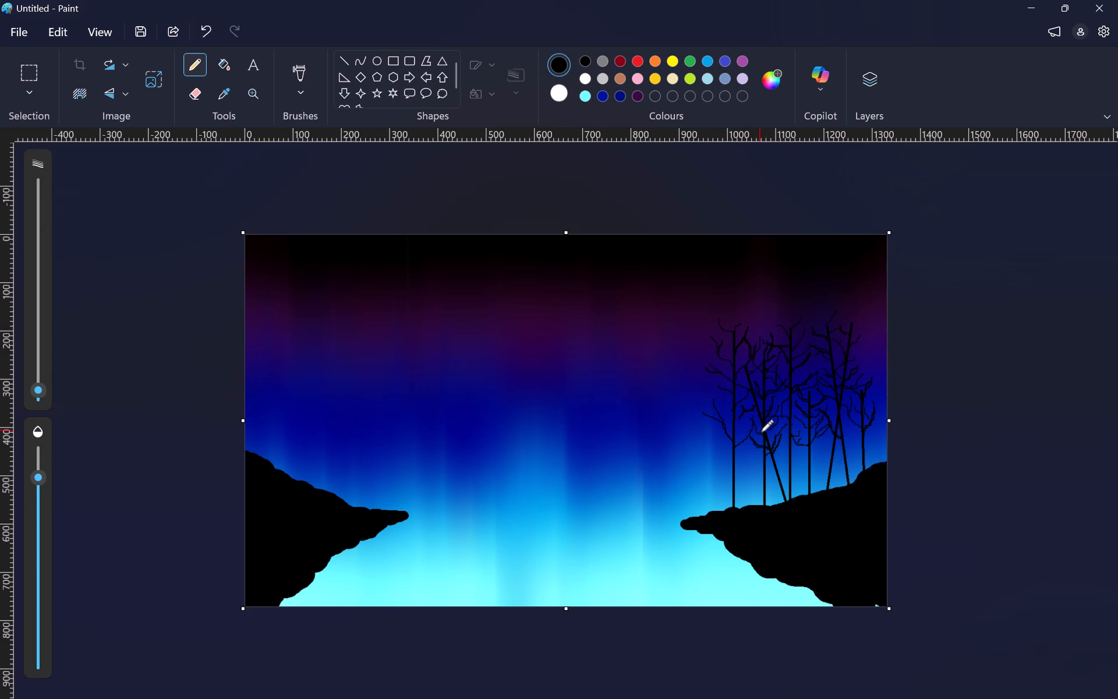
left_click_drag(738, 446, 754, 412)
Add small curved twigs on both sides of the third upright trunk's lower middle.
left_click_drag(788, 397, 783, 405)
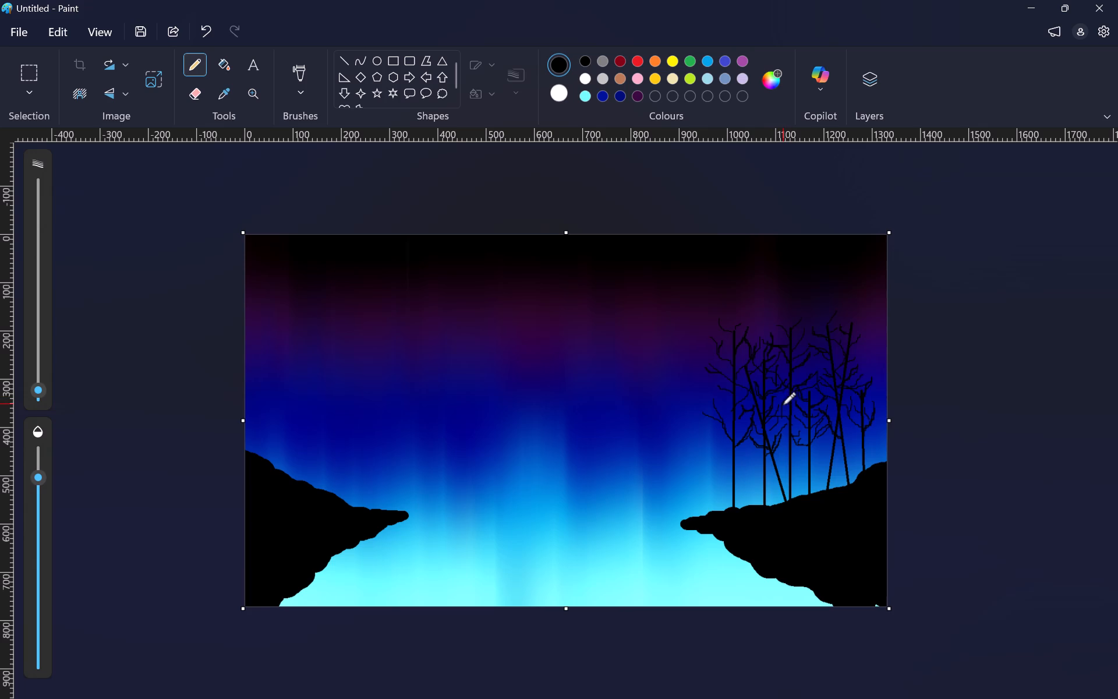
left_click_drag(783, 405, 780, 418)
left_click_drag(788, 435, 795, 436)
left_click_drag(795, 436, 800, 428)
Reduce the brush to its smallest size and add fine twigs around the middles of the leftmost, leaning and second upright trunks.
left_click_drag(33, 397, 36, 405)
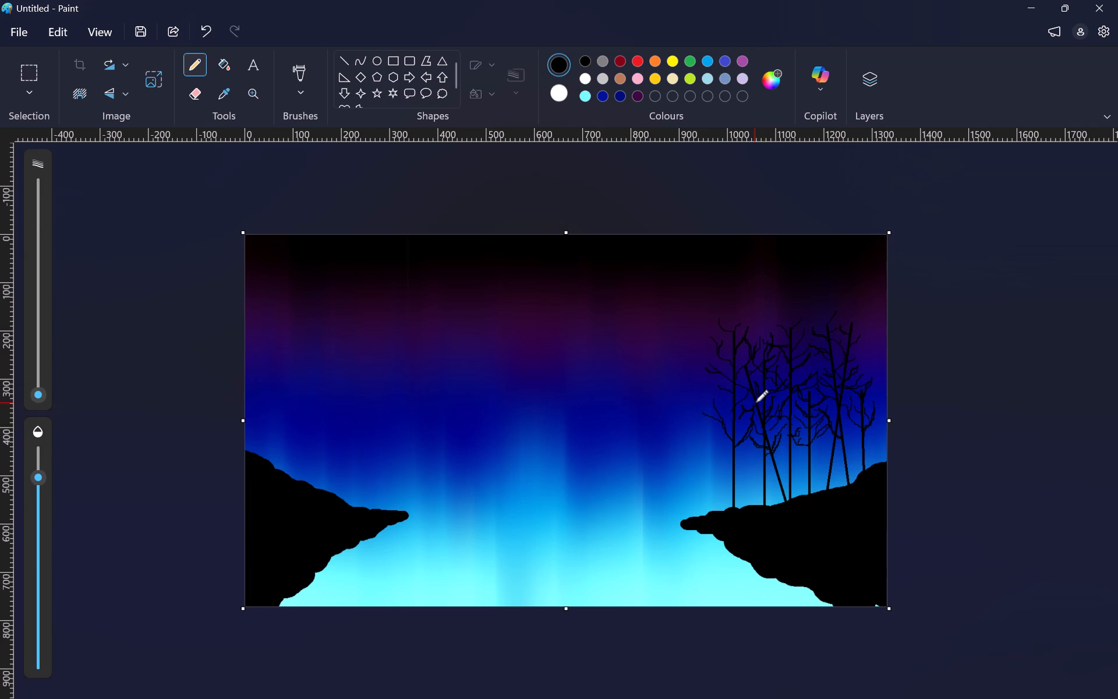
left_click_drag(755, 403, 717, 380)
left_click_drag(746, 403, 738, 389)
left_click_drag(757, 404, 762, 403)
left_click_drag(762, 403, 771, 394)
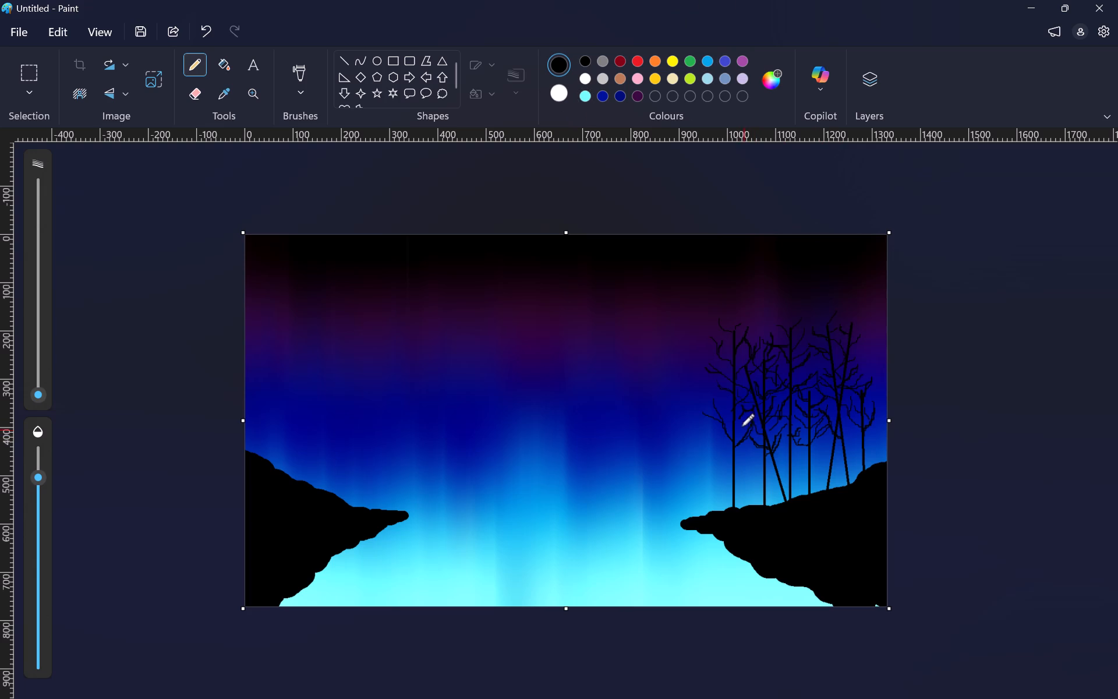
left_click_drag(735, 407, 721, 394)
left_click_drag(721, 394, 714, 390)
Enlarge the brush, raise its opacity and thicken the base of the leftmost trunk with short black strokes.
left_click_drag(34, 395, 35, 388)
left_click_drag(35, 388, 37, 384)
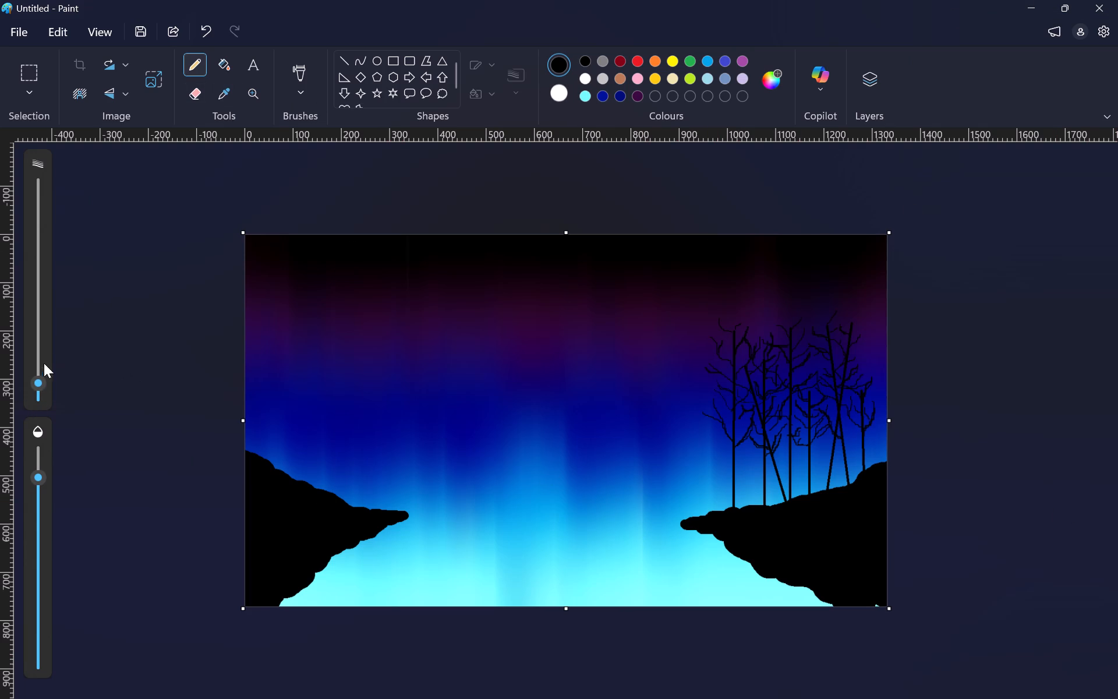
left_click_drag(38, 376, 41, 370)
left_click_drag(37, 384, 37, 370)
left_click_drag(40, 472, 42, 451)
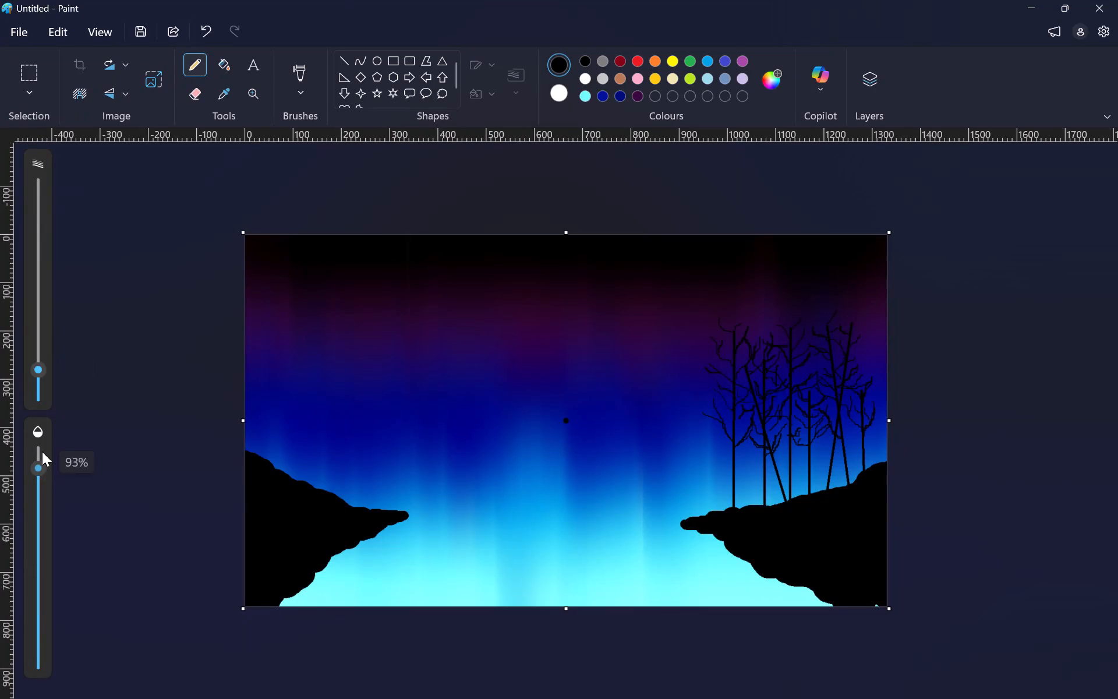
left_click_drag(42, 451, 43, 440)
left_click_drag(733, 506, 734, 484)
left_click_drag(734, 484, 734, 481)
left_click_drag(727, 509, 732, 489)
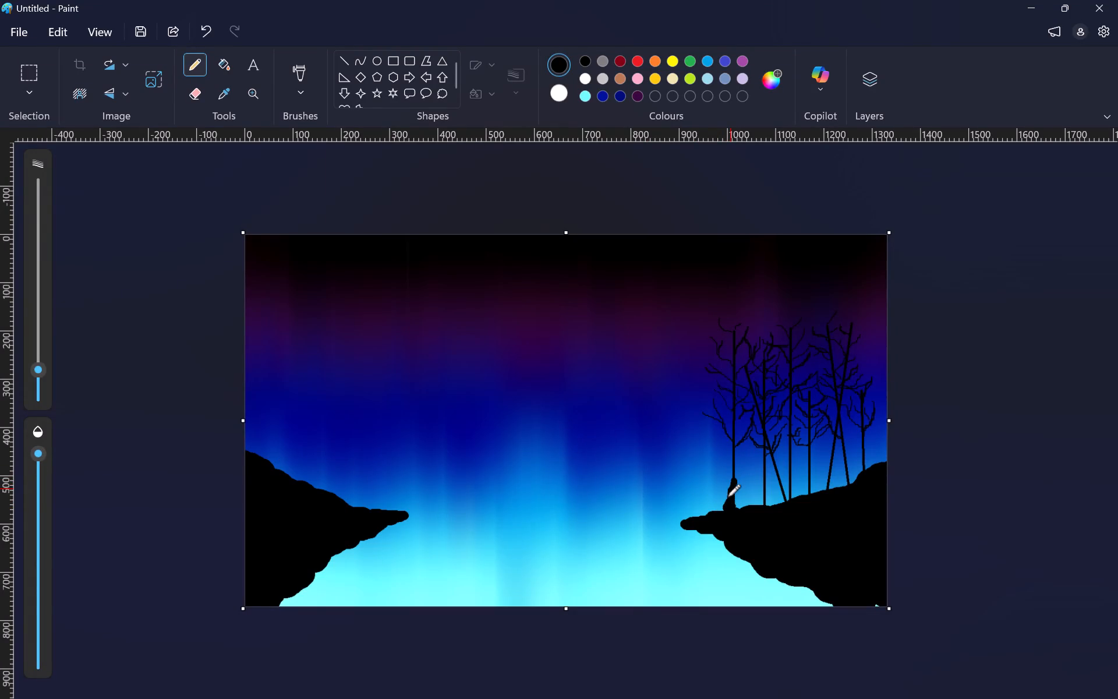
Make the brush somewhat thinner and set its opacity to 91%.
left_click(37, 383)
left_click_drag(38, 443, 37, 483)
left_click(36, 472)
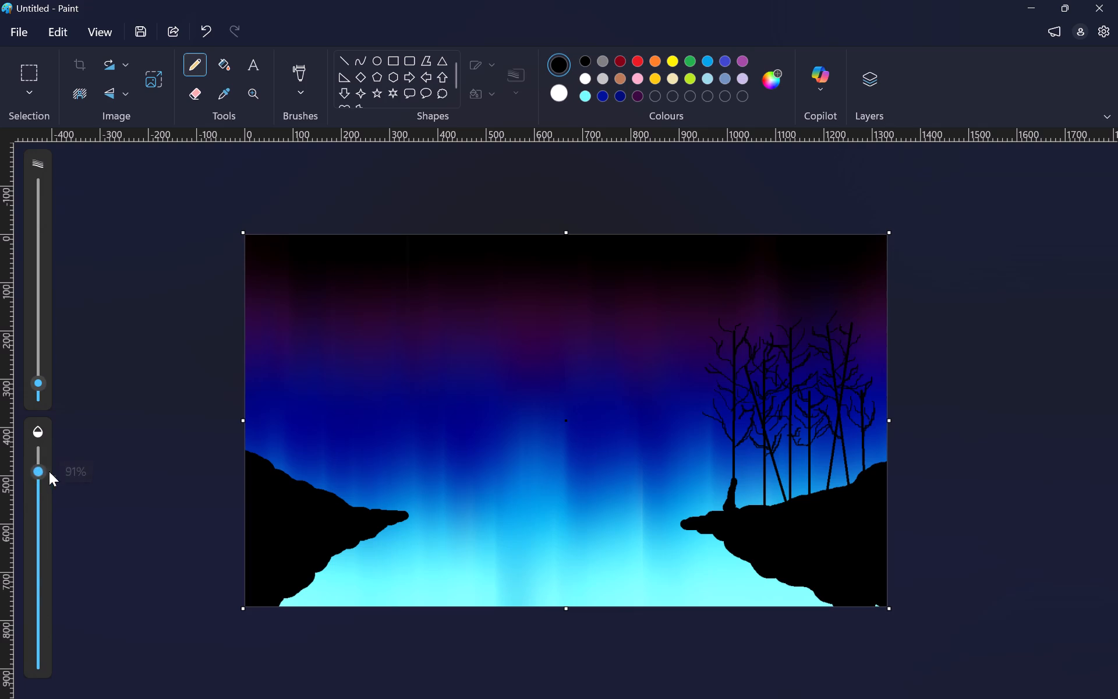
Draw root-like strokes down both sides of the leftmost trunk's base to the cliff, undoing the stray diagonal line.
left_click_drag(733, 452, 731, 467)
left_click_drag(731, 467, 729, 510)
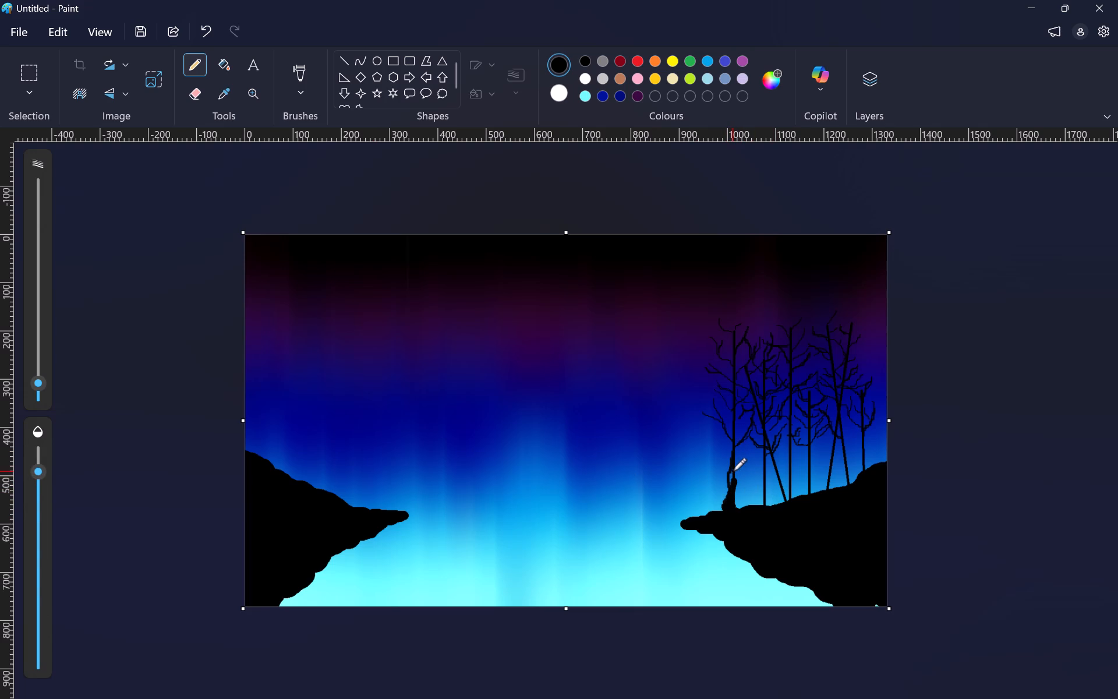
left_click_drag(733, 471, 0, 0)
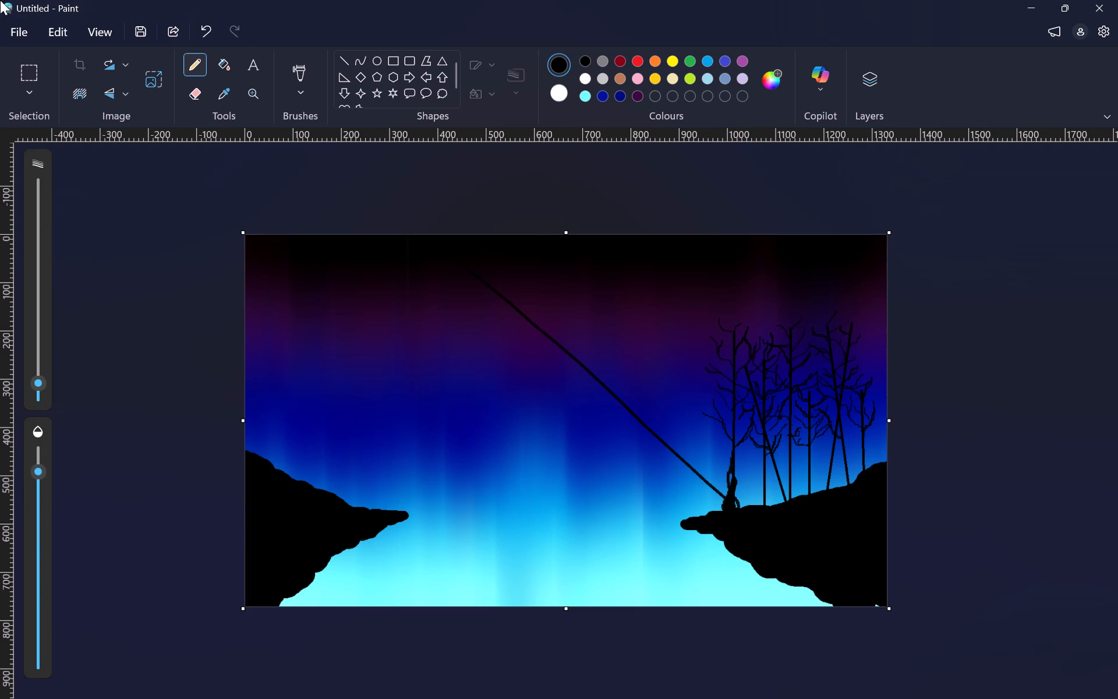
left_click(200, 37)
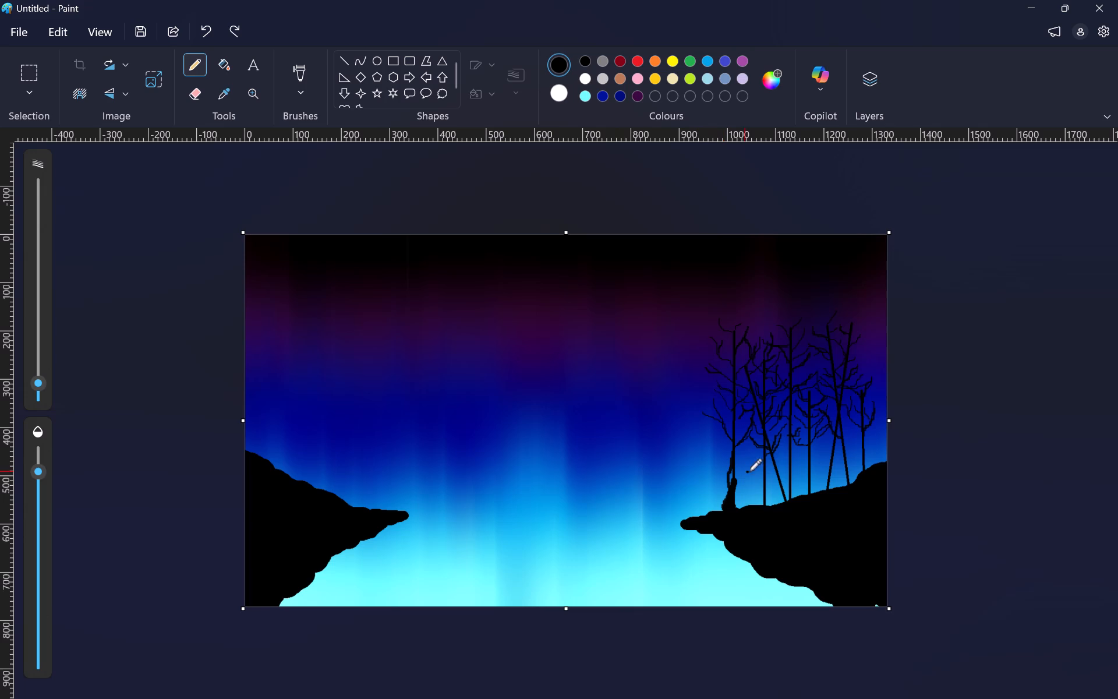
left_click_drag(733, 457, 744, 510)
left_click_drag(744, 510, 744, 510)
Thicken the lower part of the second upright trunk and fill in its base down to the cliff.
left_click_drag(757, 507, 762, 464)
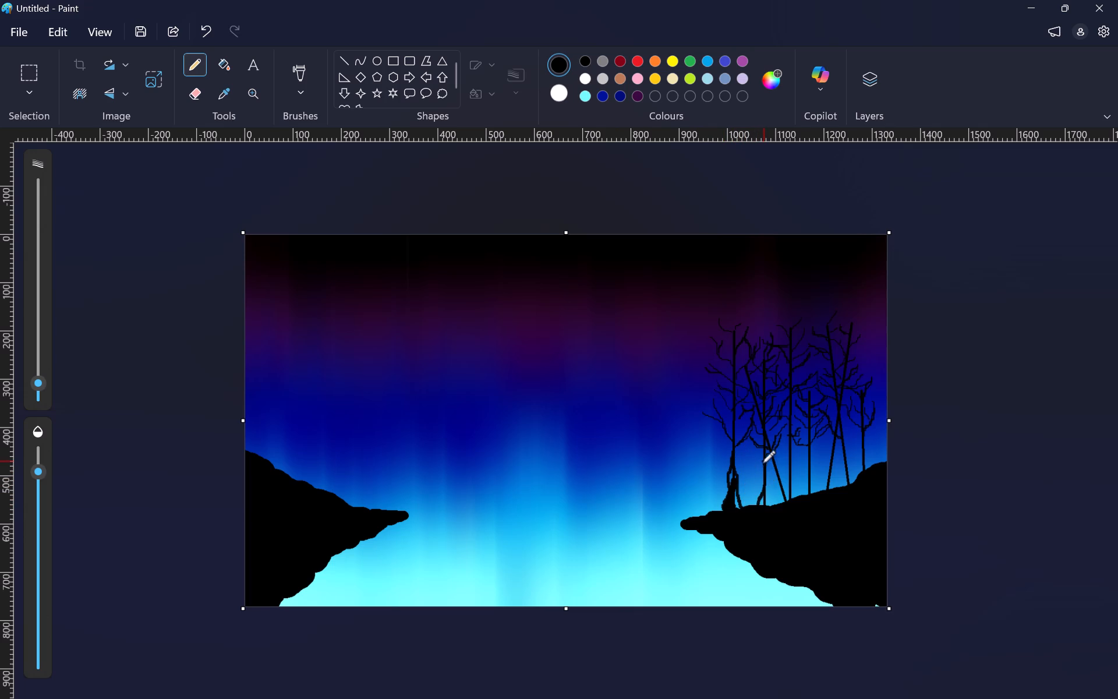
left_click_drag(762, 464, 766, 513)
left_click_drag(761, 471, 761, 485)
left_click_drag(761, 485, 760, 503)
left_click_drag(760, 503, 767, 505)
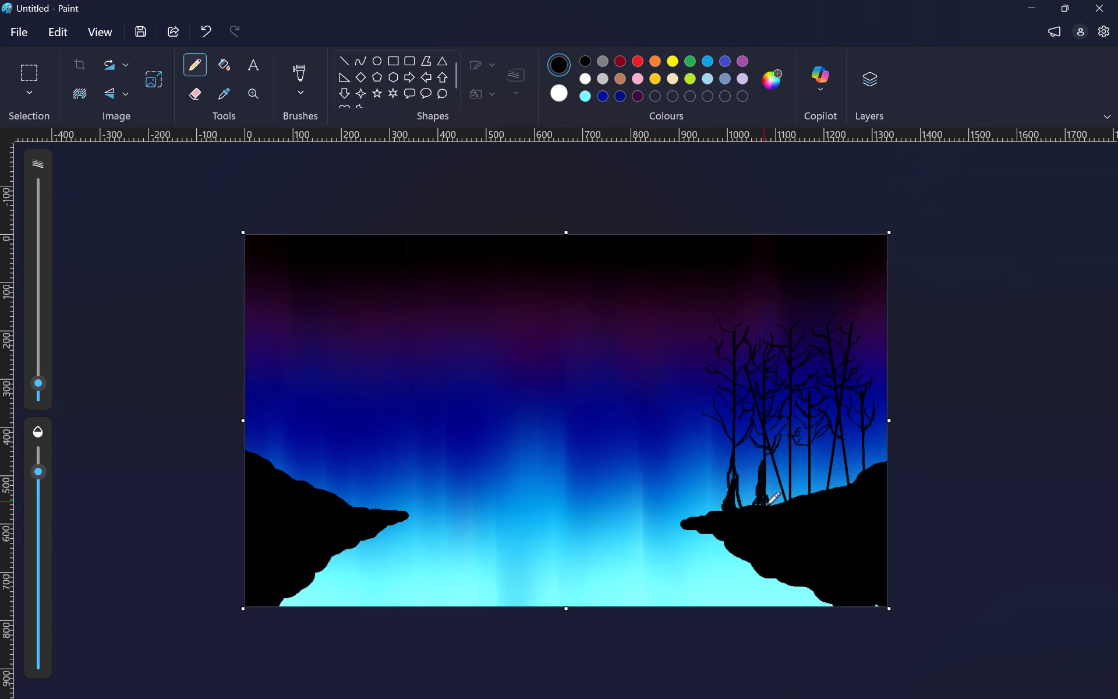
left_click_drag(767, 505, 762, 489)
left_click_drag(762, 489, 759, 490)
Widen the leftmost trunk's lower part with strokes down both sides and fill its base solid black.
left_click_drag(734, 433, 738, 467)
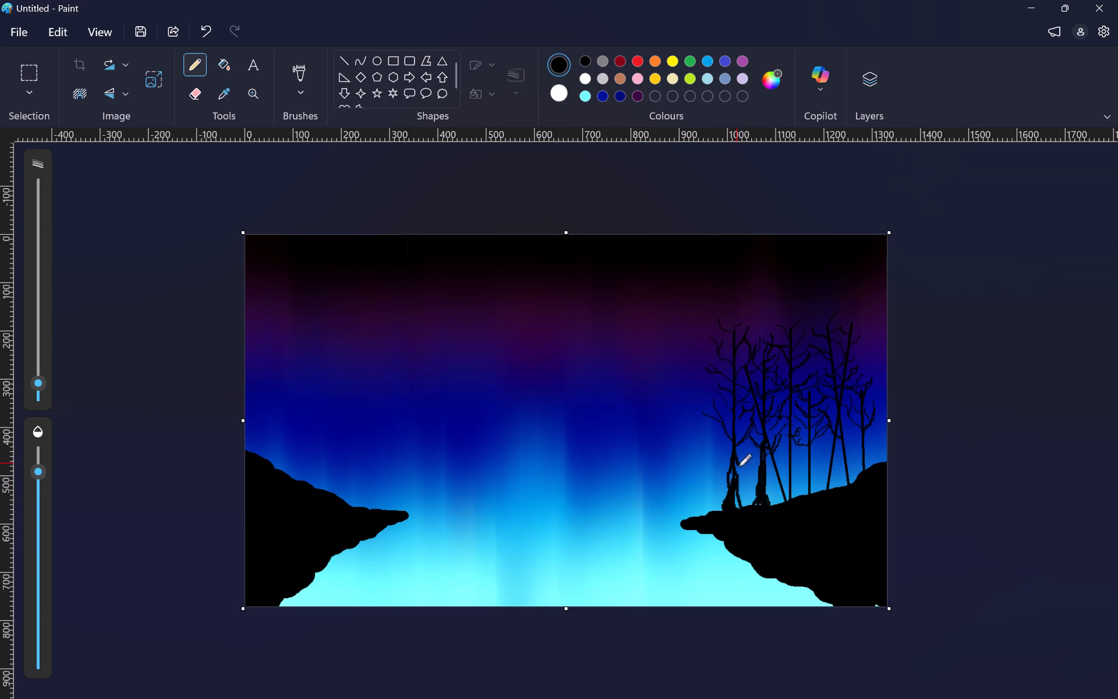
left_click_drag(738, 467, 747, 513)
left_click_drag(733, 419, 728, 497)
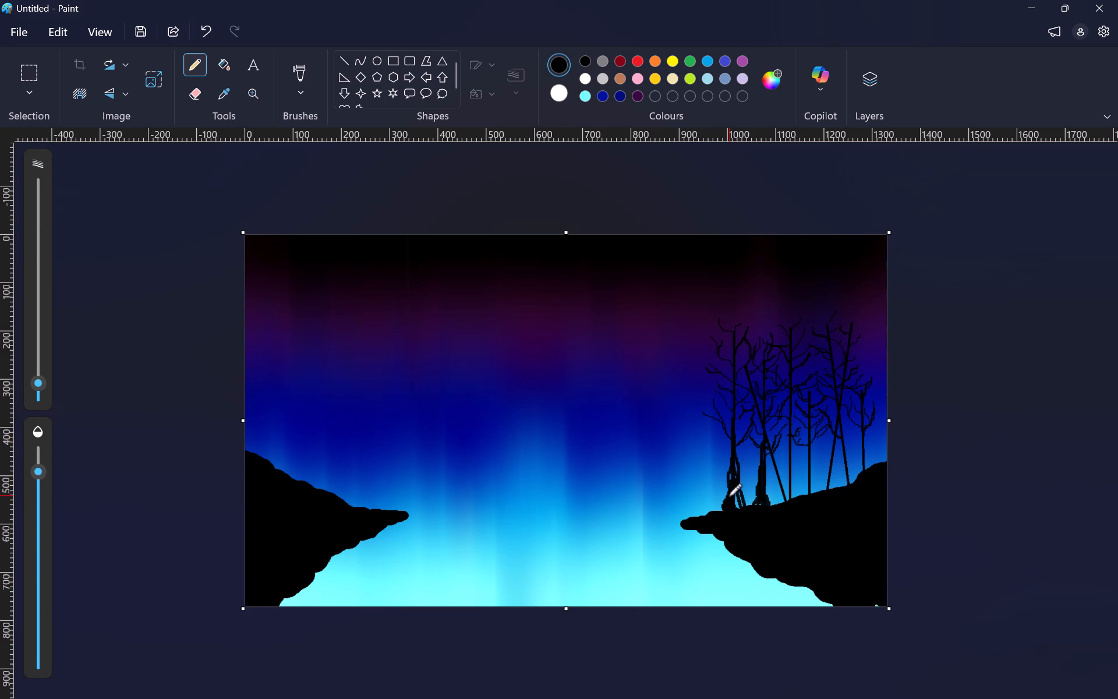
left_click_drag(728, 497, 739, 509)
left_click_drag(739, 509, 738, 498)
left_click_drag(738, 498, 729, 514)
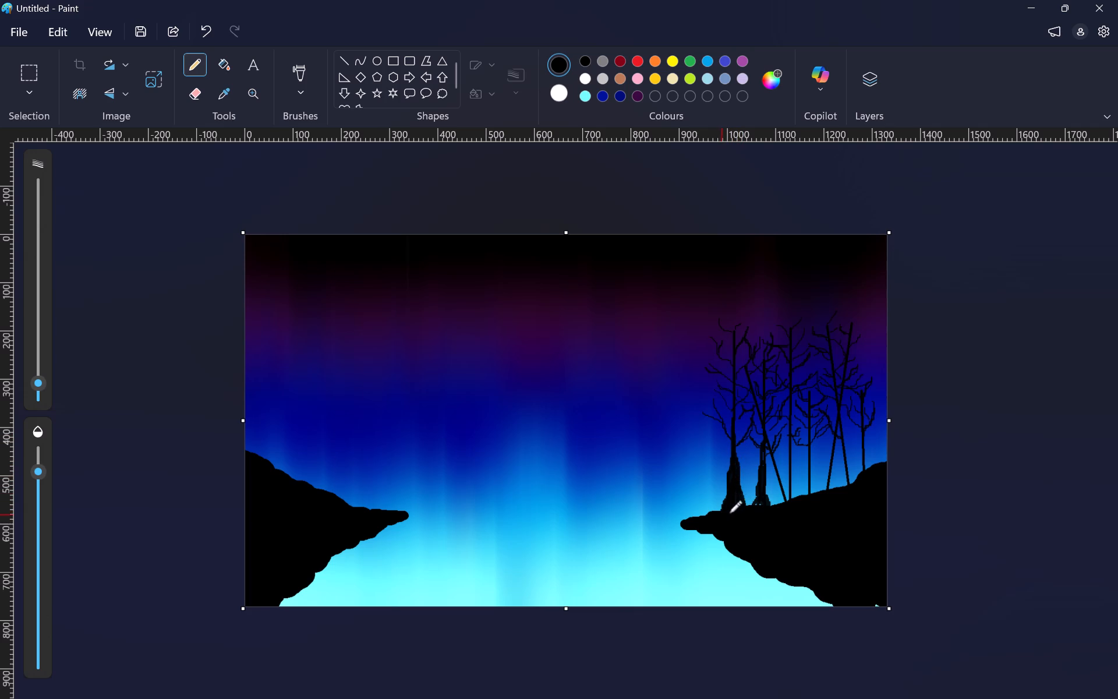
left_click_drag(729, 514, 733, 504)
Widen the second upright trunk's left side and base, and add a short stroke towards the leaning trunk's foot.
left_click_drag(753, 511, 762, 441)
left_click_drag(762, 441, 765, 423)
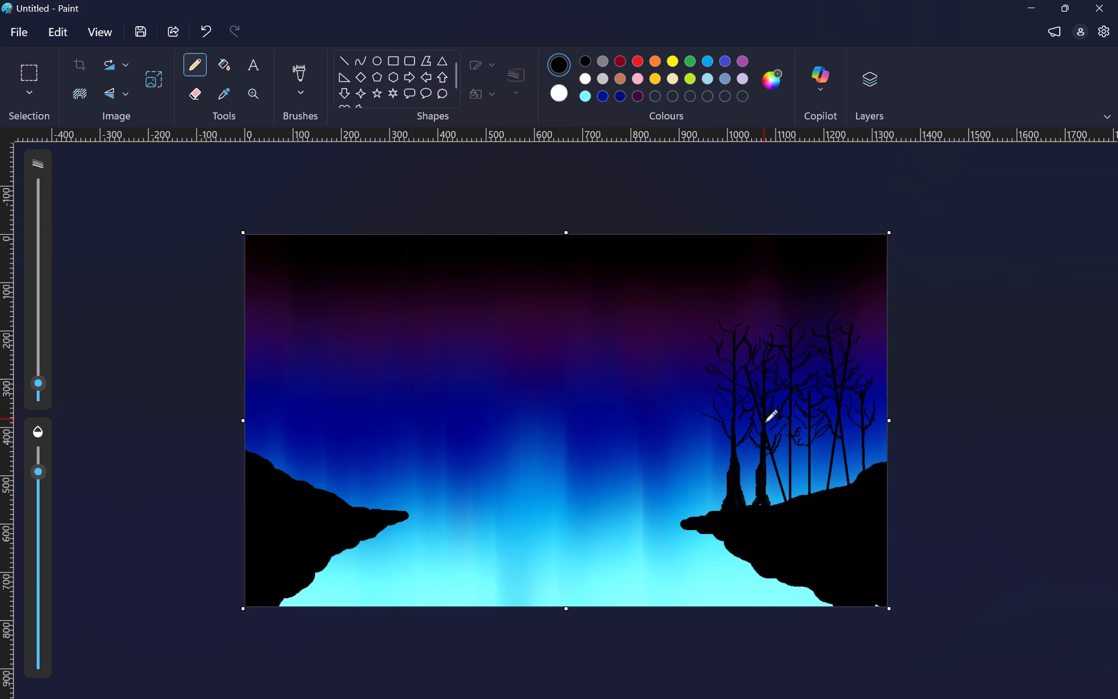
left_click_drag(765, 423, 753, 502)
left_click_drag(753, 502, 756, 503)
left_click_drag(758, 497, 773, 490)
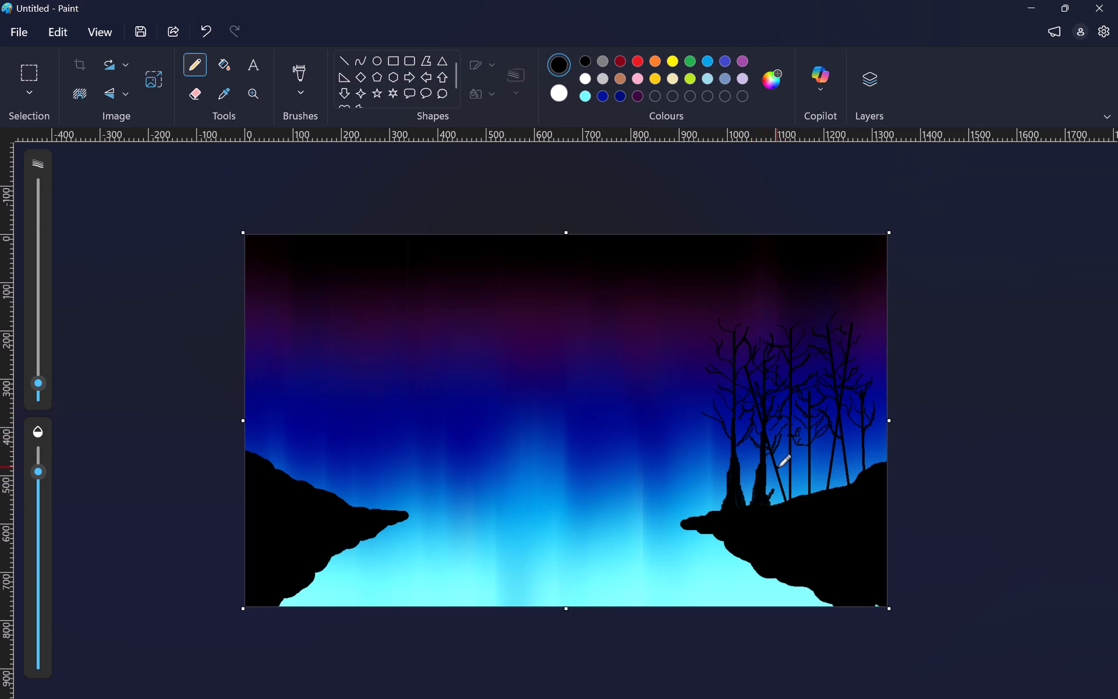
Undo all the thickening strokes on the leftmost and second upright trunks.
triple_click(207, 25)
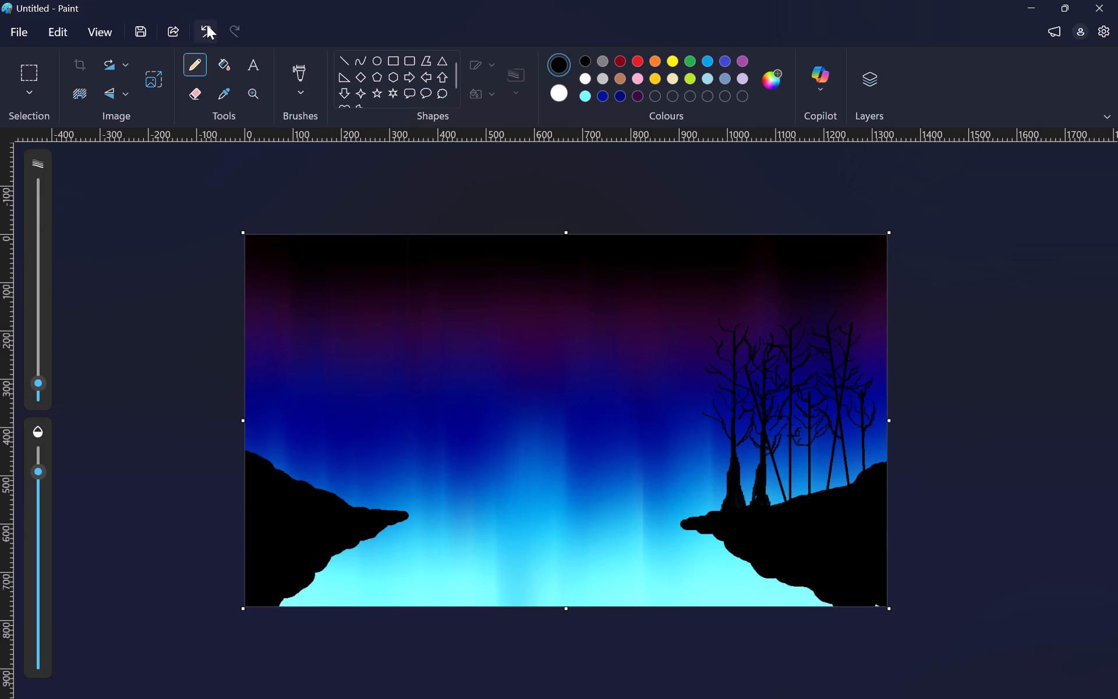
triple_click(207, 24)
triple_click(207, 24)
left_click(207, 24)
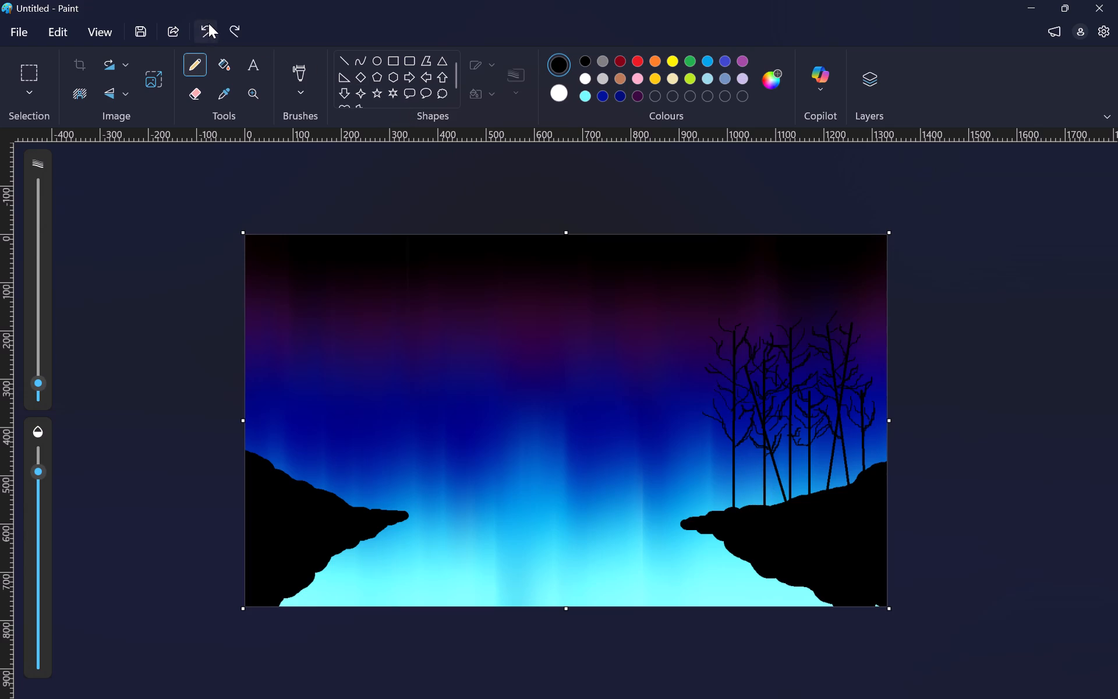
Redraw the leftmost trunk's base as a narrow black flare widening down to the cliff.
left_click_drag(735, 468, 735, 469)
left_click_drag(735, 469, 737, 507)
left_click(731, 492)
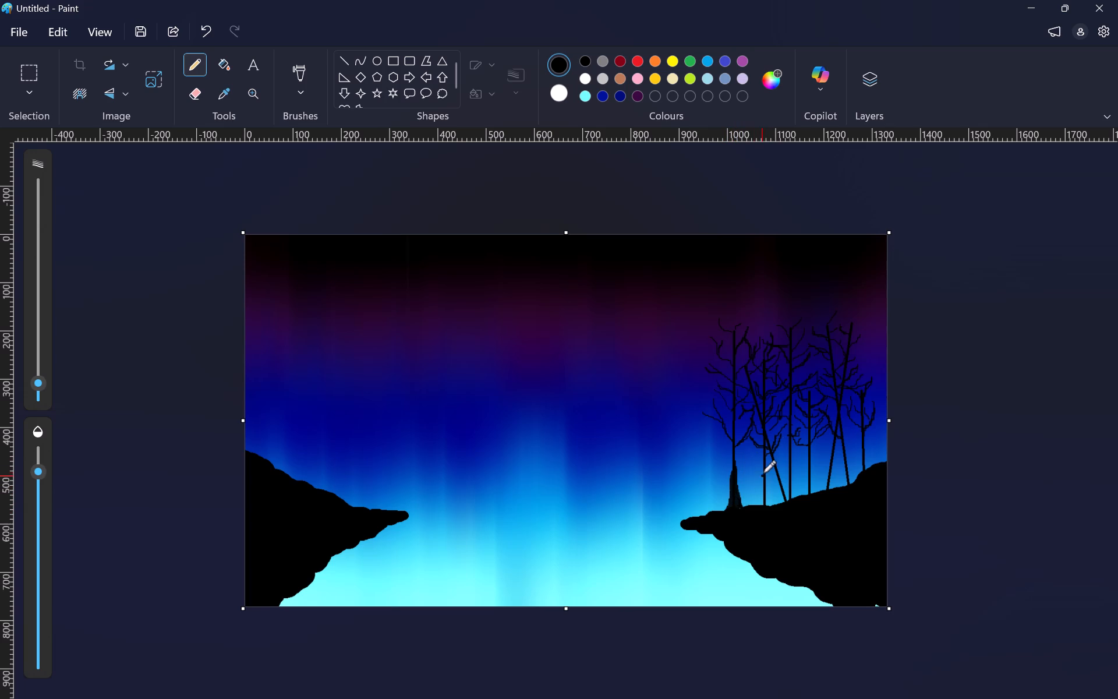
Thicken the second upright trunk's lower part and flare its base on both sides down to the cliff.
left_click_drag(763, 460, 759, 509)
left_click_drag(759, 509, 763, 430)
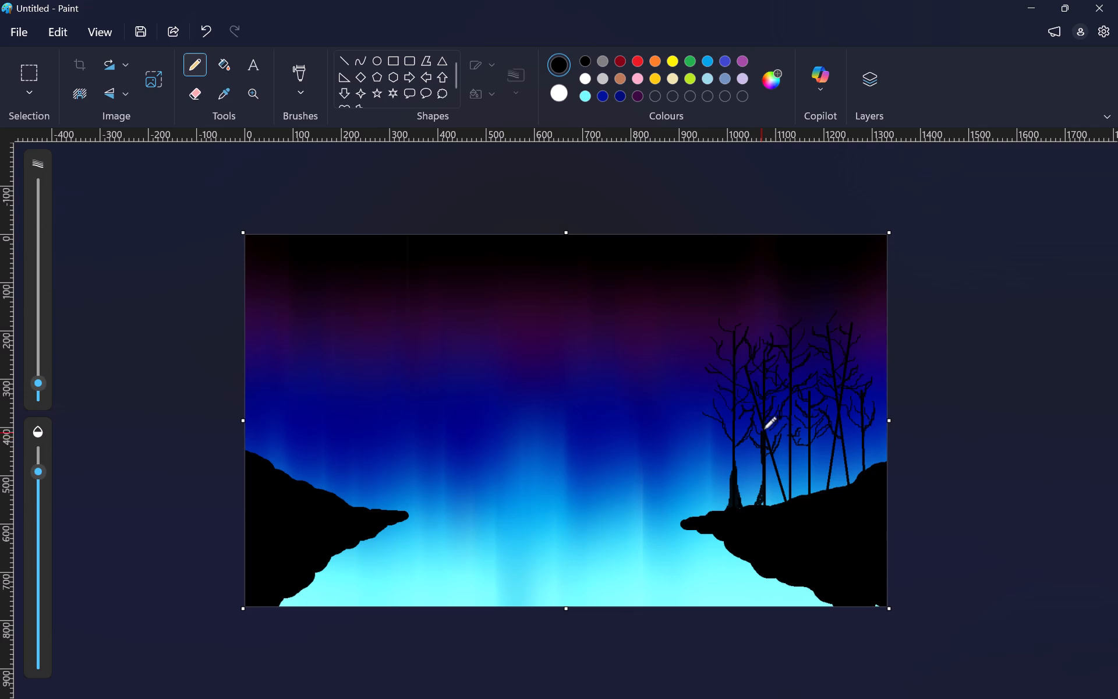
left_click_drag(763, 430, 763, 443)
left_click_drag(763, 469, 763, 484)
left_click_drag(763, 484, 769, 513)
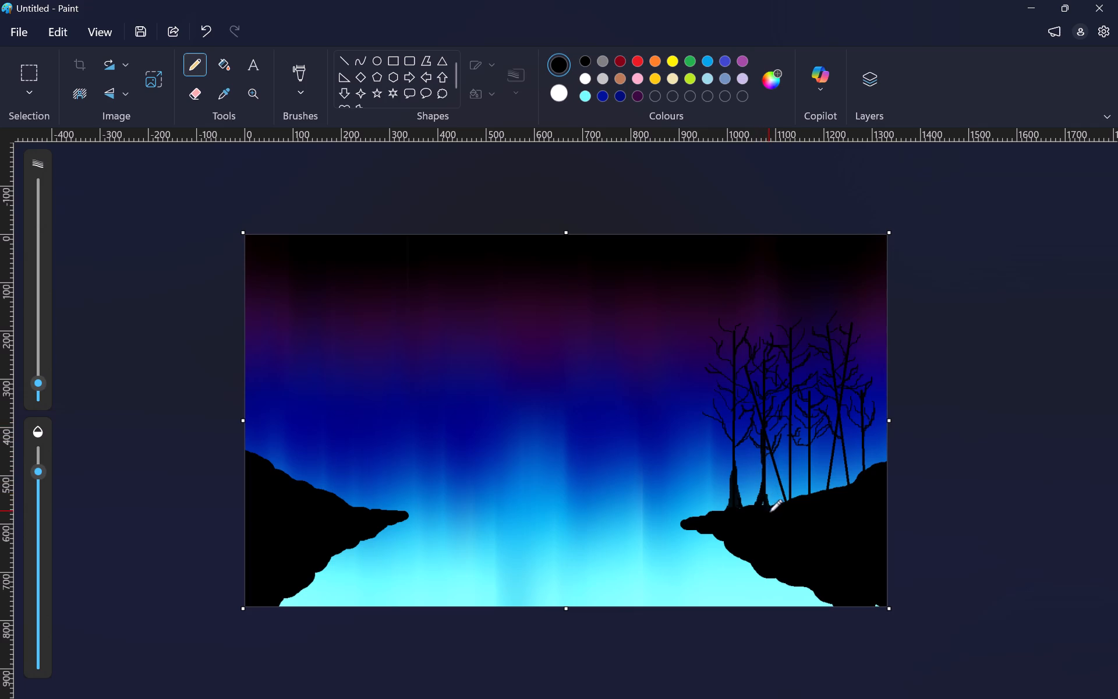
left_click_drag(769, 513, 759, 494)
Fill in the left side of the second upright trunk's base down to the cliff.
left_click_drag(759, 494, 753, 513)
left_click_drag(760, 479, 754, 508)
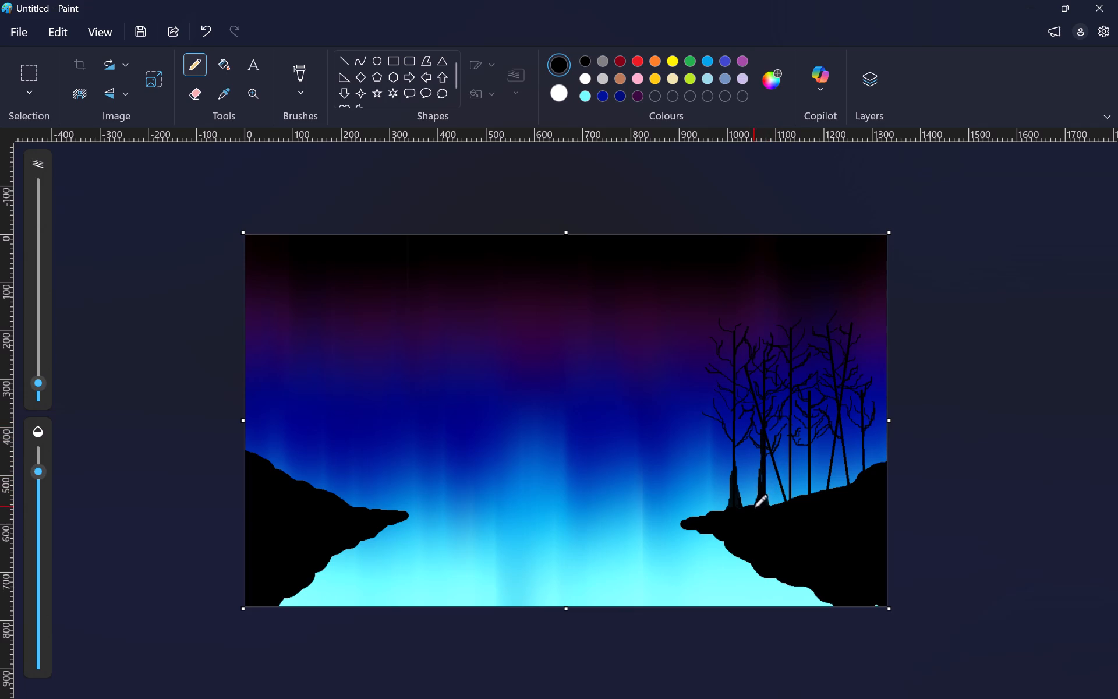
left_click_drag(754, 508, 759, 511)
Thicken the lower part of the leaning trunk beside it and fill a black flared base with a root on its left side.
left_click_drag(773, 460, 780, 499)
left_click_drag(780, 499, 777, 509)
left_click_drag(777, 469, 781, 503)
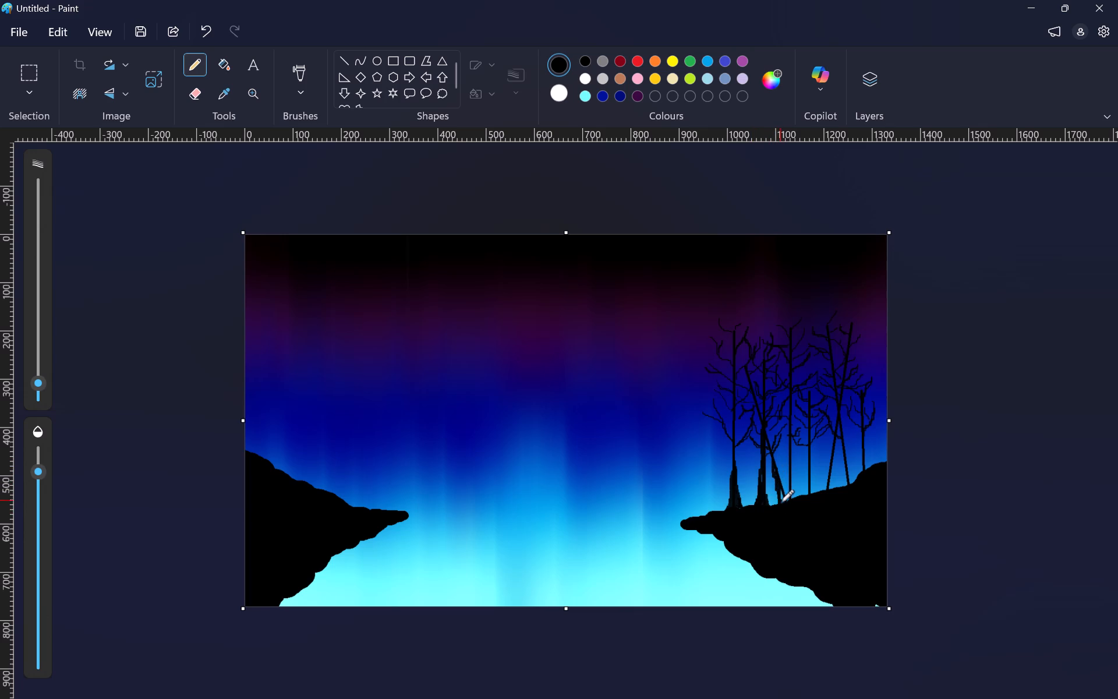
left_click_drag(781, 503, 779, 505)
left_click_drag(777, 483, 768, 513)
left_click_drag(781, 492, 778, 497)
left_click_drag(777, 488, 774, 490)
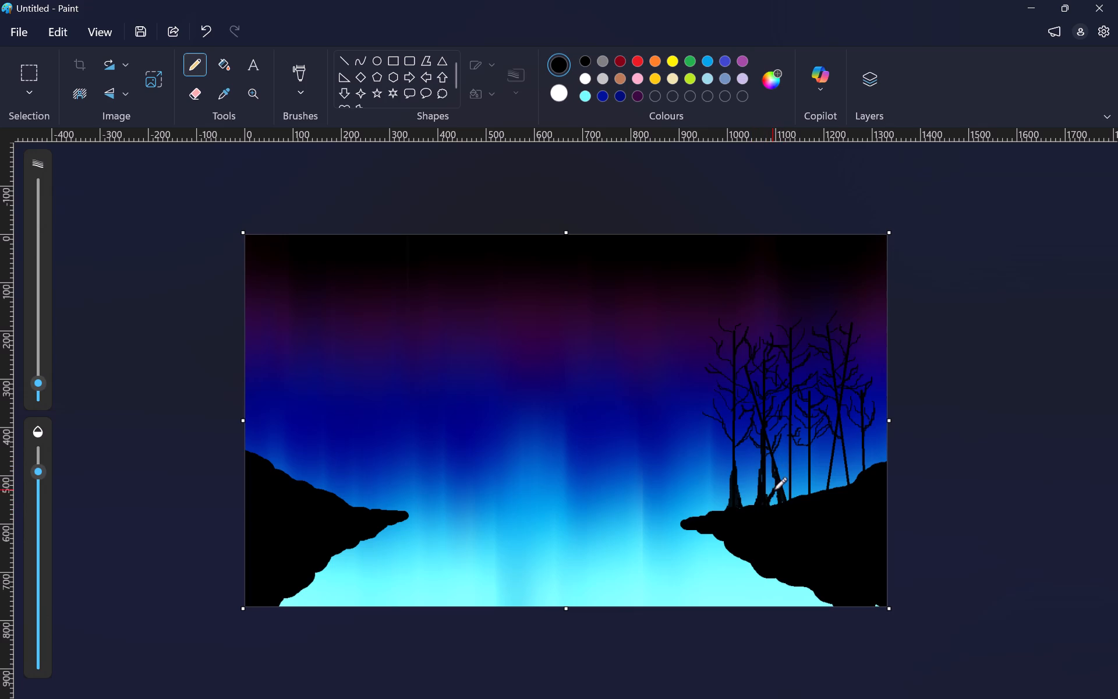
left_click_drag(774, 490, 781, 492)
left_click_drag(781, 492, 792, 498)
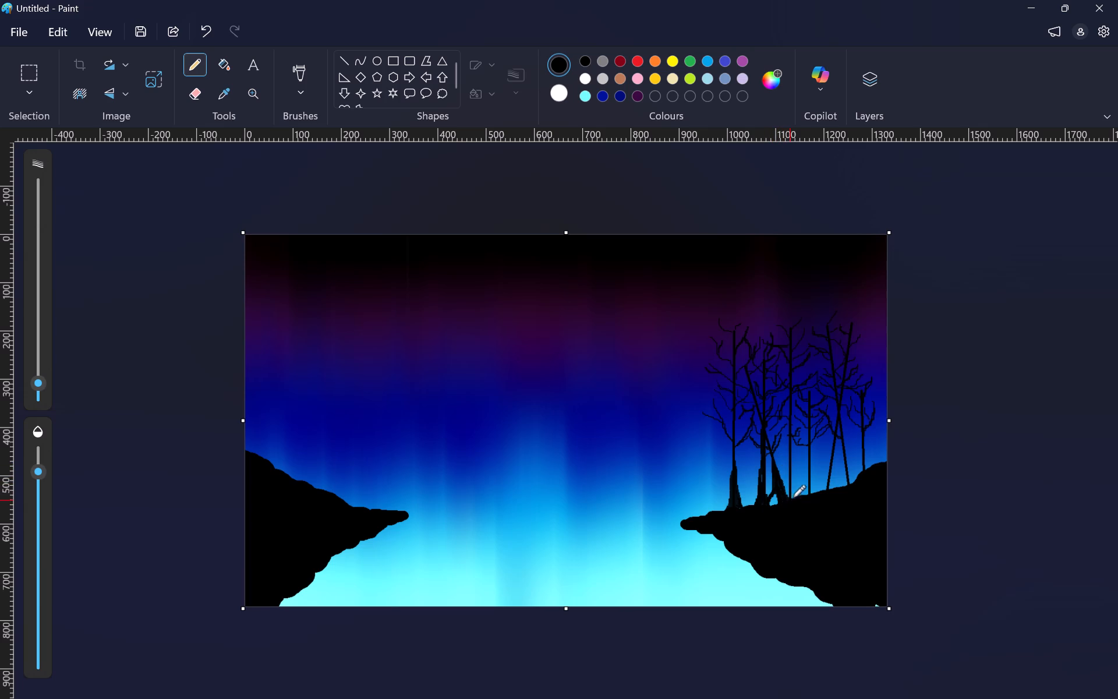
Thicken the third upright trunk's lower part and fill a wide black flare at its base down to the cliff.
left_click_drag(792, 498, 786, 489)
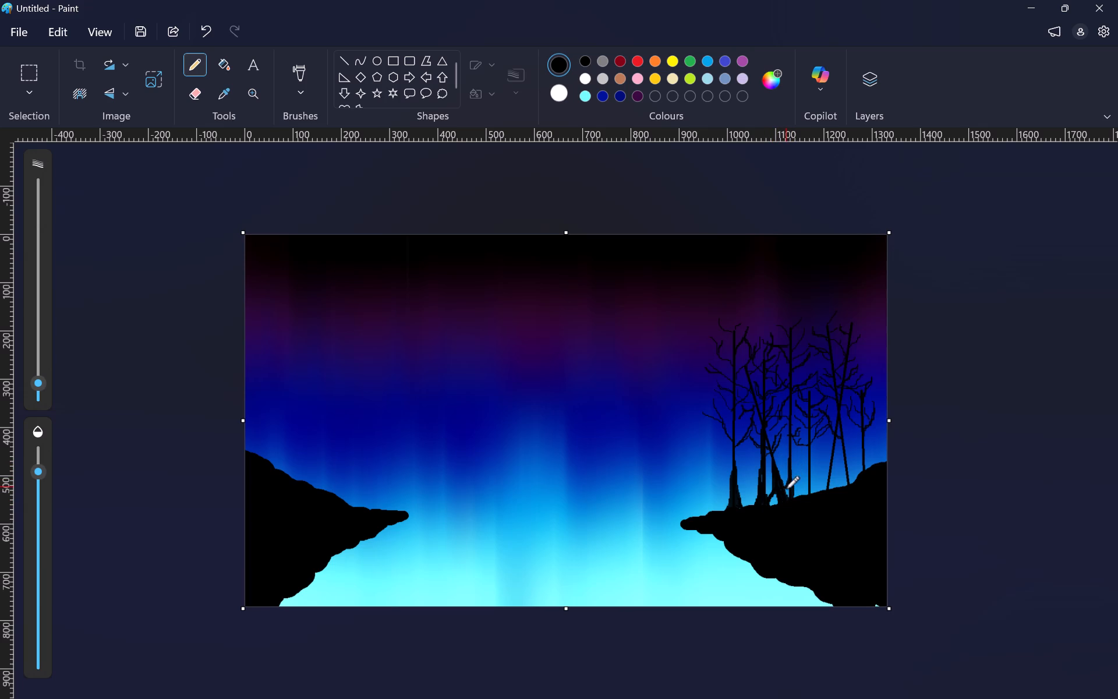
left_click_drag(786, 489, 787, 510)
left_click(791, 488)
left_click_drag(789, 458, 788, 467)
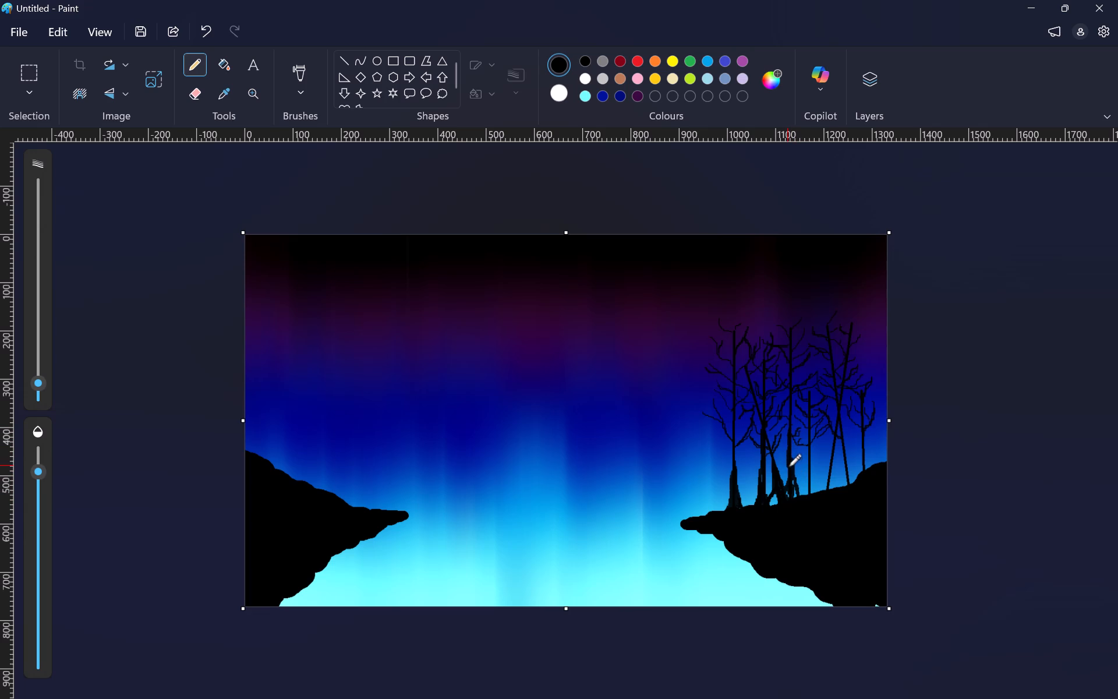
left_click_drag(788, 467, 788, 468)
left_click_drag(791, 421, 791, 472)
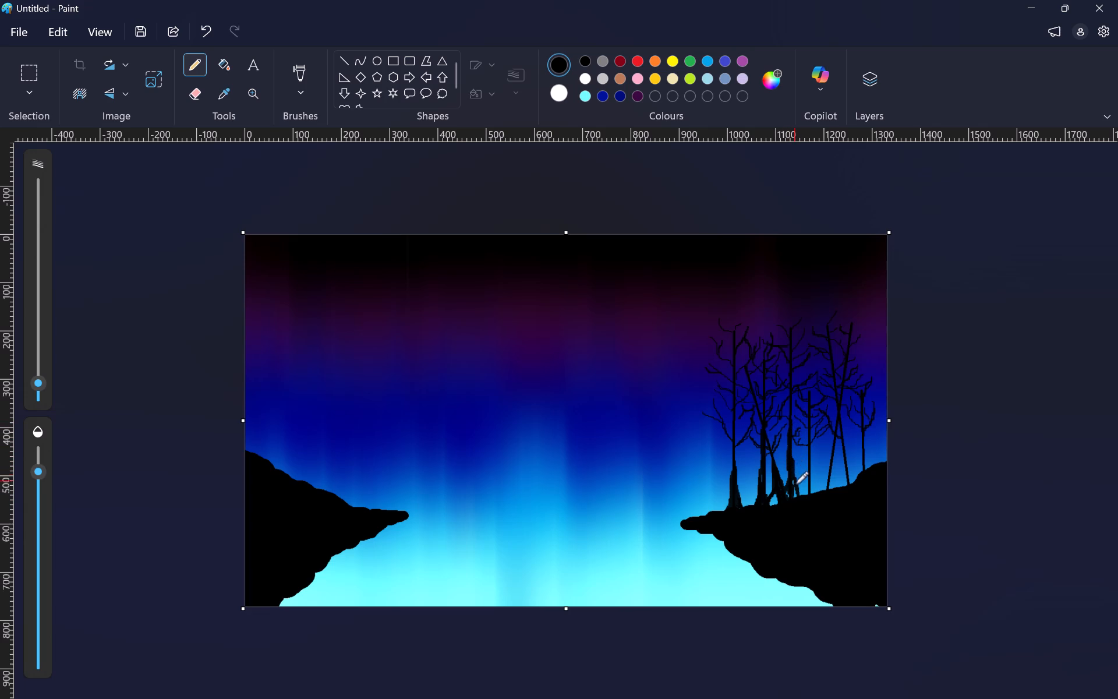
left_click(795, 482)
left_click_drag(795, 476, 790, 475)
left_click_drag(788, 471, 788, 482)
left_click_drag(786, 489, 792, 460)
left_click_drag(790, 469, 784, 488)
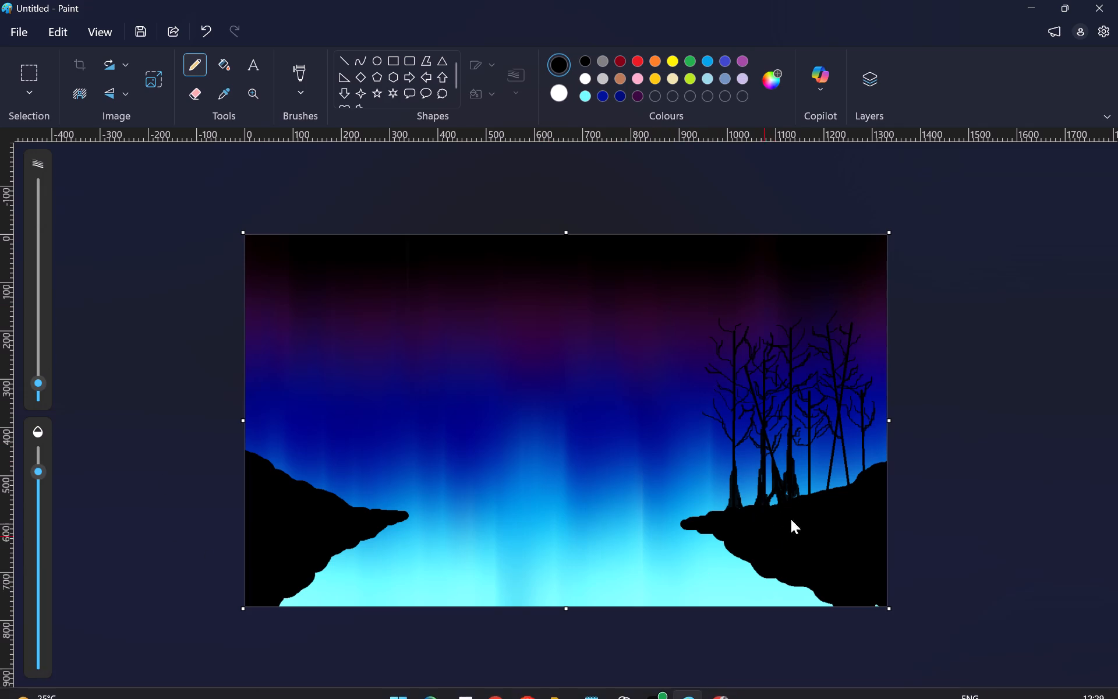
left_click_drag(788, 491, 792, 500)
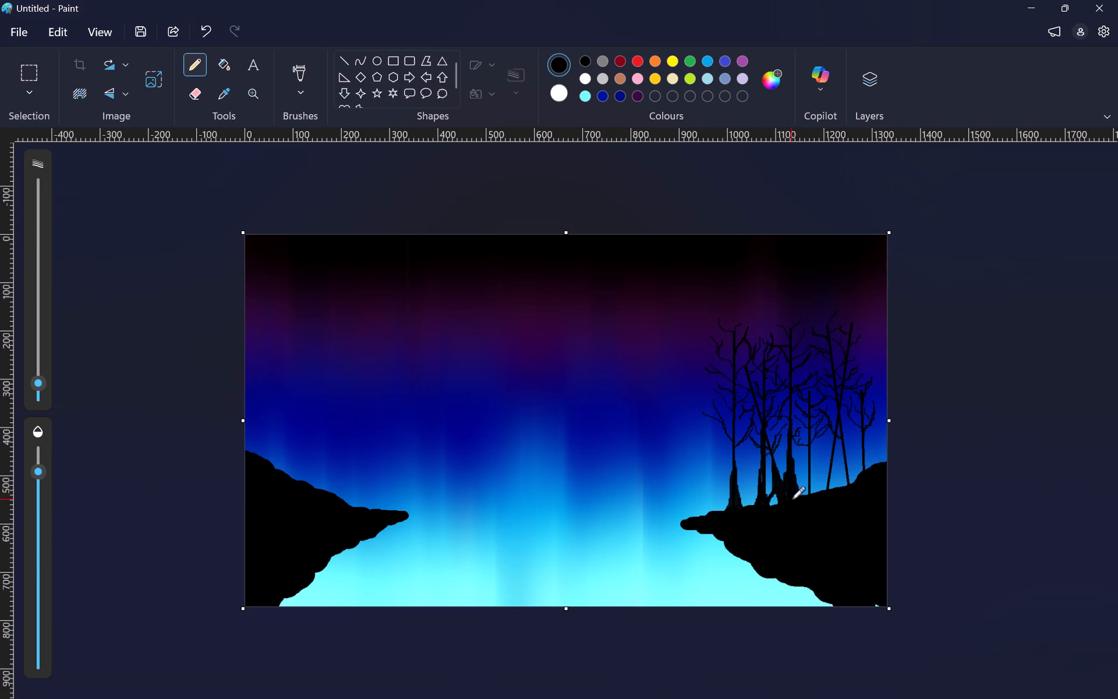
left_click_drag(792, 500, 799, 495)
Touch up the bases of the two leftmost upright trunks and thicken the leaning trunk's left root.
left_click(761, 477)
left_click(740, 507)
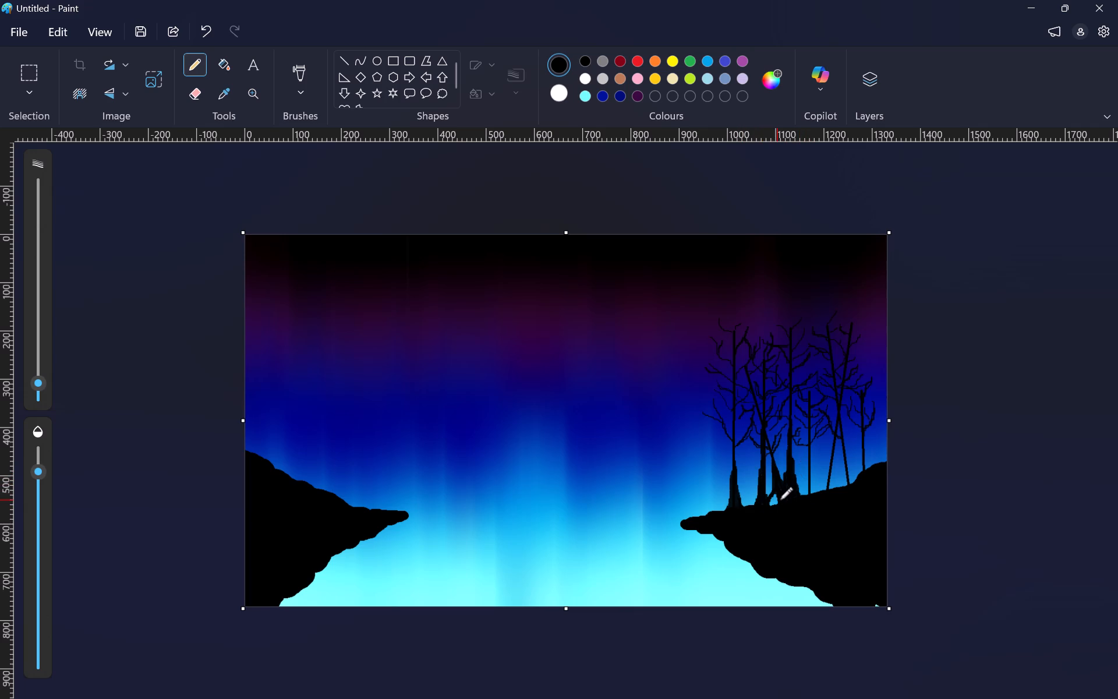
left_click_drag(779, 496, 773, 513)
left_click_drag(778, 503, 773, 508)
Thicken the fourth upright trunk's lower part and flare its base on the left side.
left_click_drag(810, 428, 811, 436)
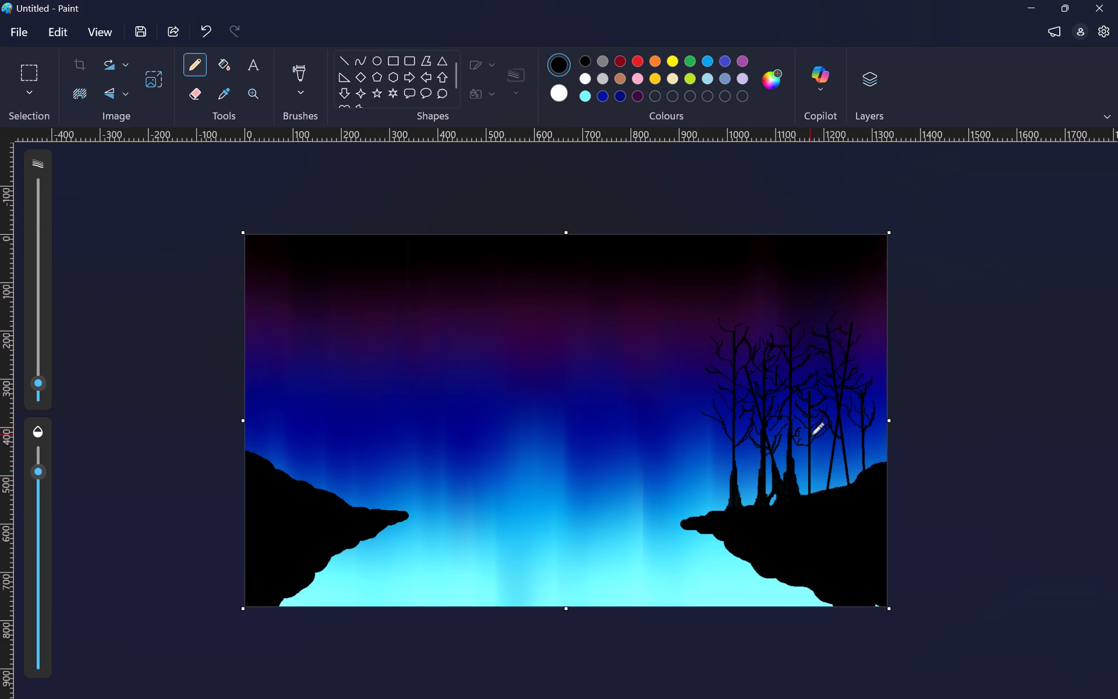
left_click_drag(811, 436, 802, 500)
left_click_drag(802, 500, 812, 493)
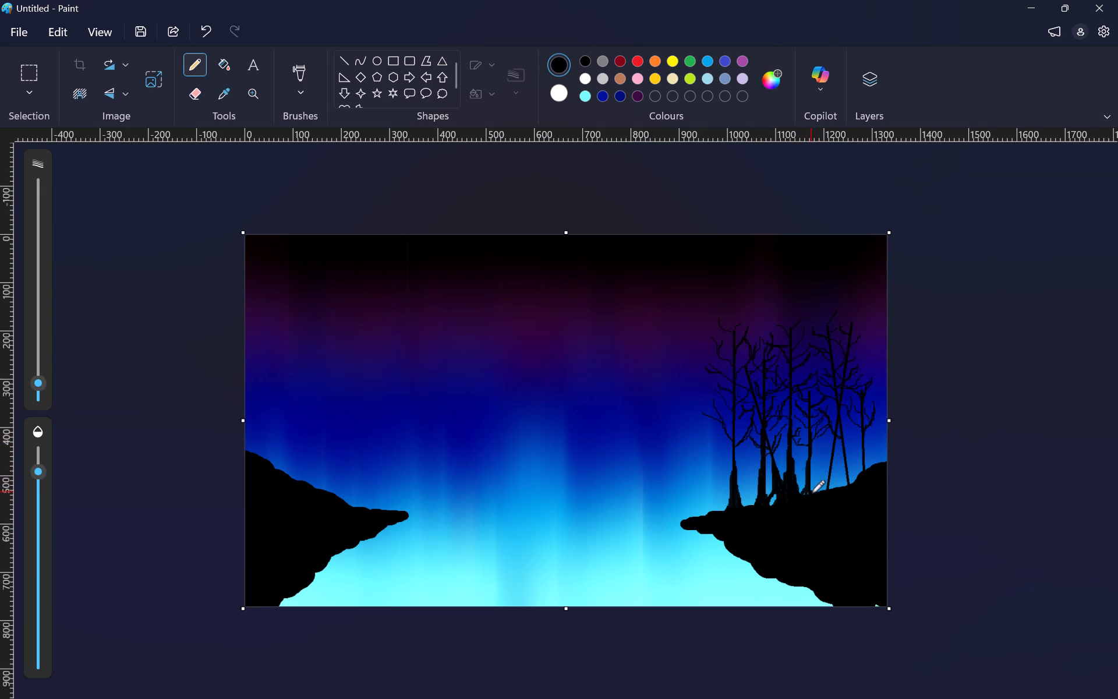
left_click_drag(812, 493, 810, 490)
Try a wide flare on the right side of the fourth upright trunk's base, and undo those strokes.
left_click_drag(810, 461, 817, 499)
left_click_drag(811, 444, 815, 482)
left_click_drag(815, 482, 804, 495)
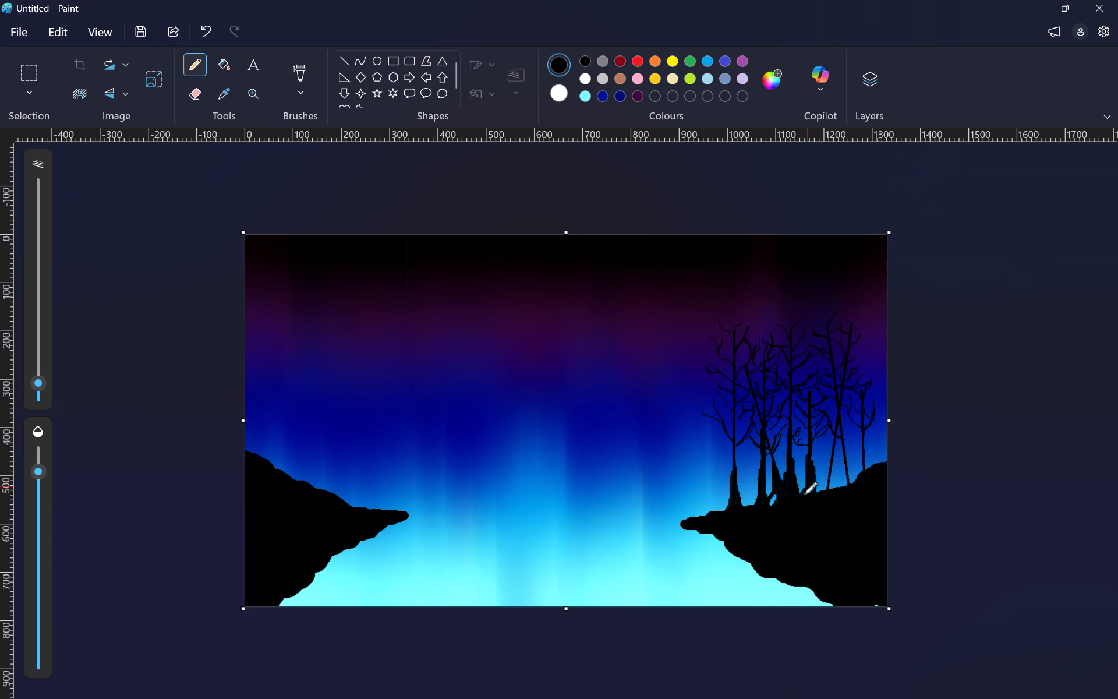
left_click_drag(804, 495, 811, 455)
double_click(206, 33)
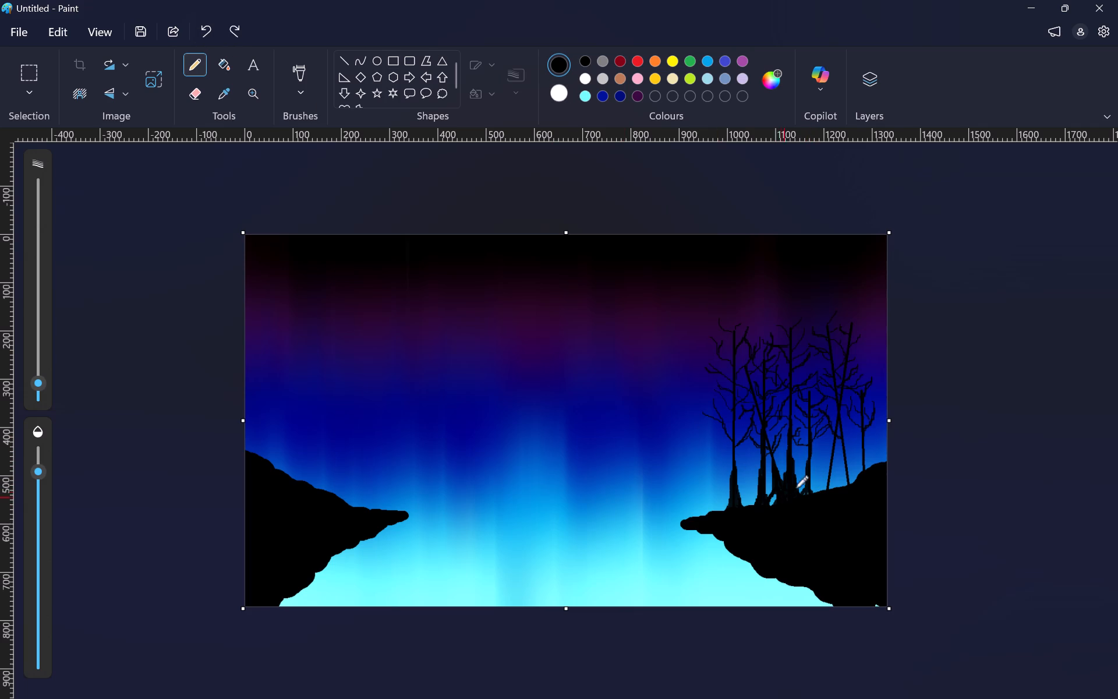
Redraw the right side of the fourth upright trunk's base as a narrower filled flare down to the cliff.
left_click_drag(809, 450, 814, 490)
left_click_drag(814, 490, 811, 484)
left_click_drag(810, 481, 811, 493)
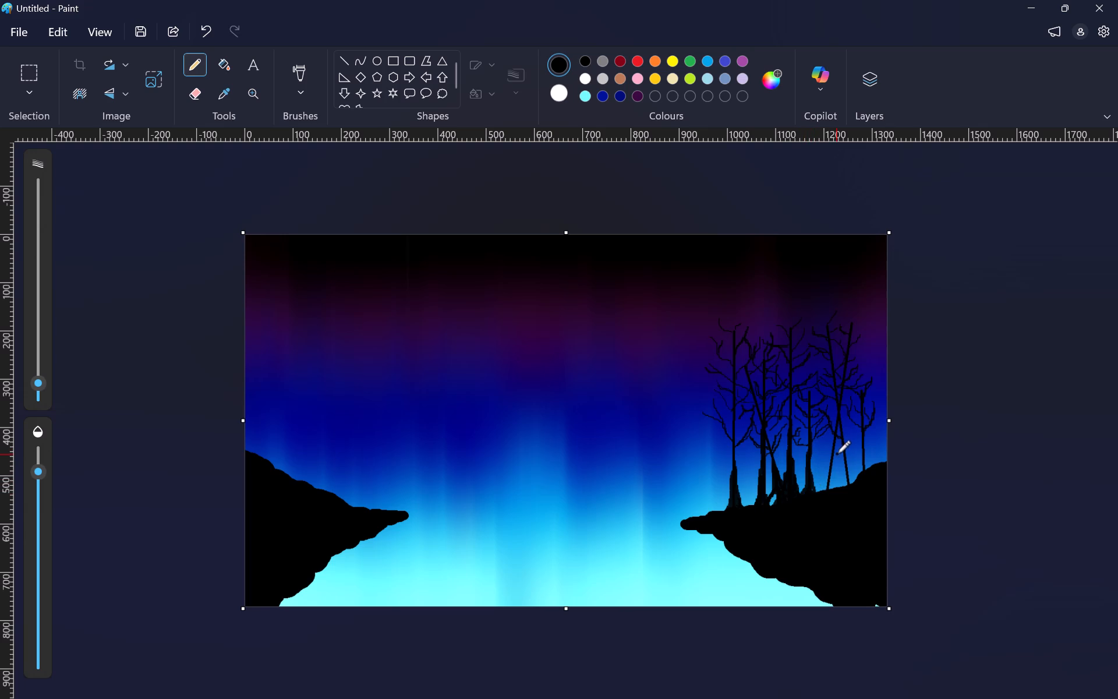
Thicken the left foot of the crossing trunk pair and fill a black flared base from the crossing down to the cliff.
left_click_drag(833, 448, 835, 492)
left_click_drag(835, 492, 832, 474)
left_click_drag(832, 474, 832, 473)
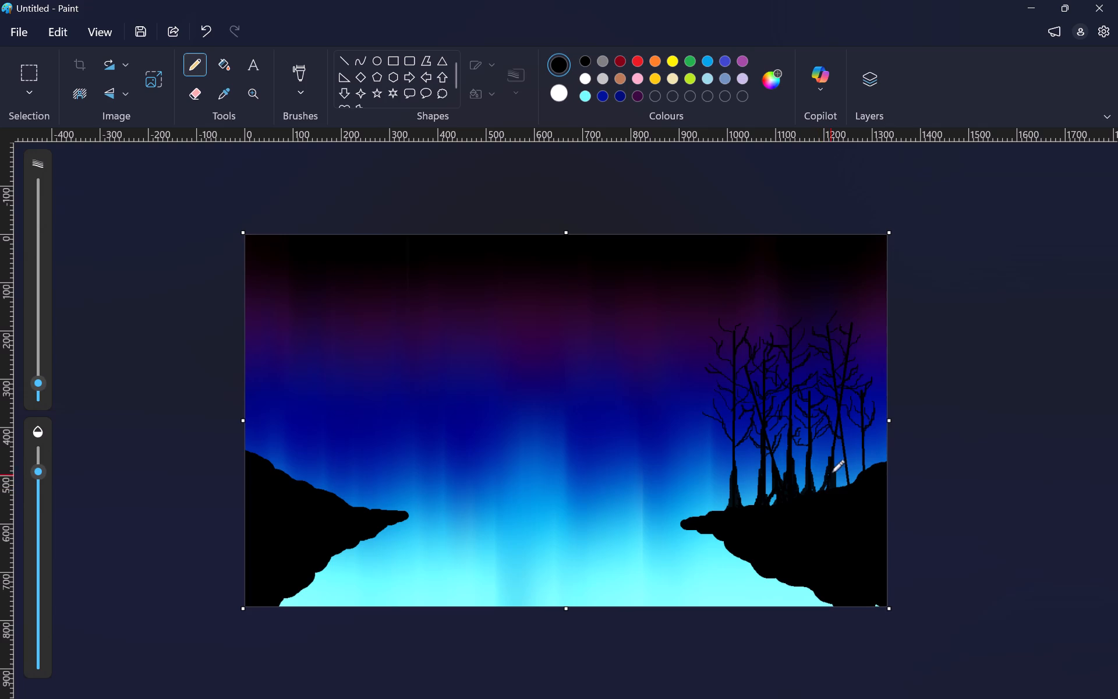
left_click_drag(832, 473, 836, 437)
left_click_drag(836, 437, 828, 465)
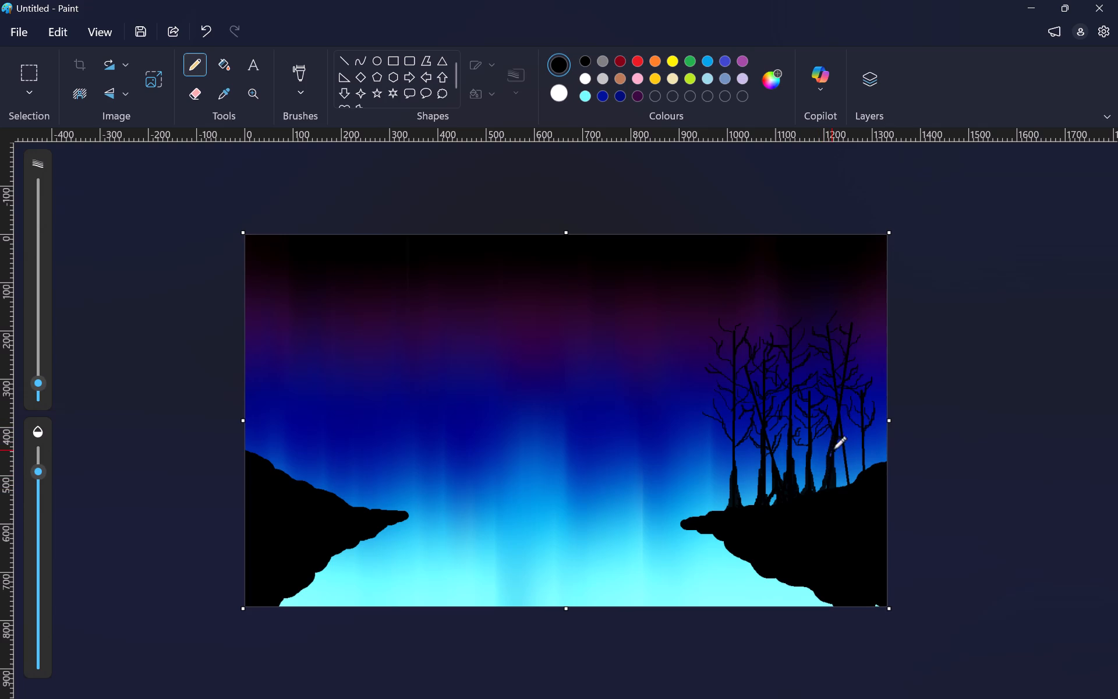
left_click_drag(833, 450, 831, 468)
Thicken the right foot of the crossing trunk pair and flare its base down to the cliff in black.
left_click_drag(838, 416, 844, 460)
left_click_drag(844, 460, 843, 460)
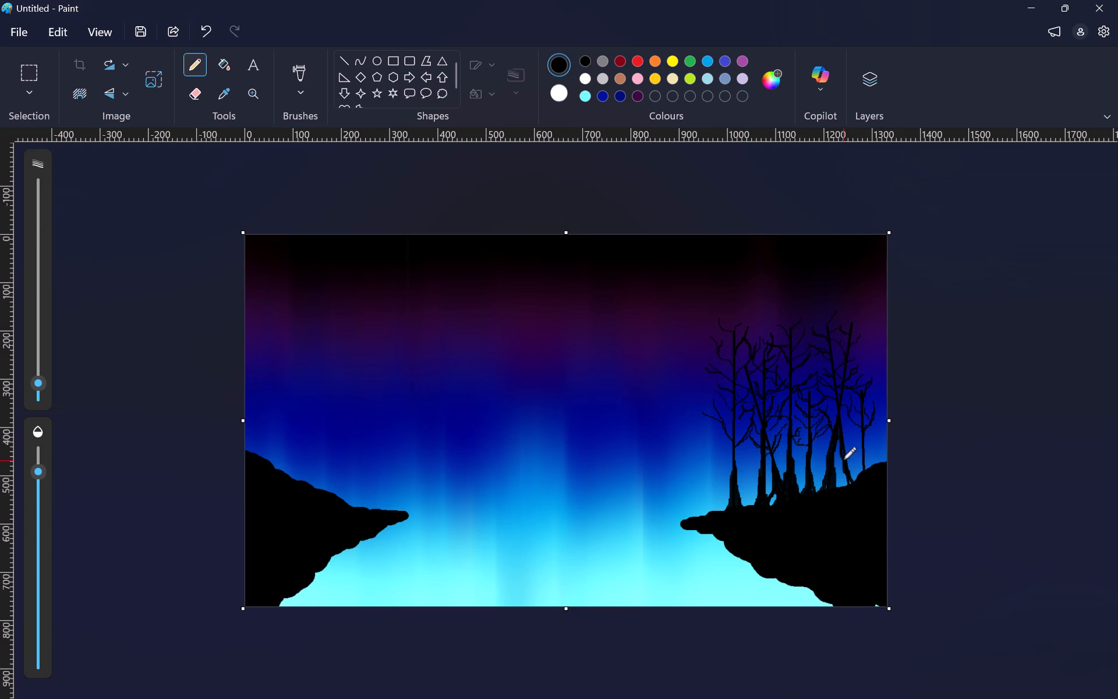
left_click_drag(843, 460, 849, 482)
left_click_drag(849, 482, 848, 476)
left_click(843, 448)
left_click_drag(844, 450, 848, 467)
left_click(855, 483)
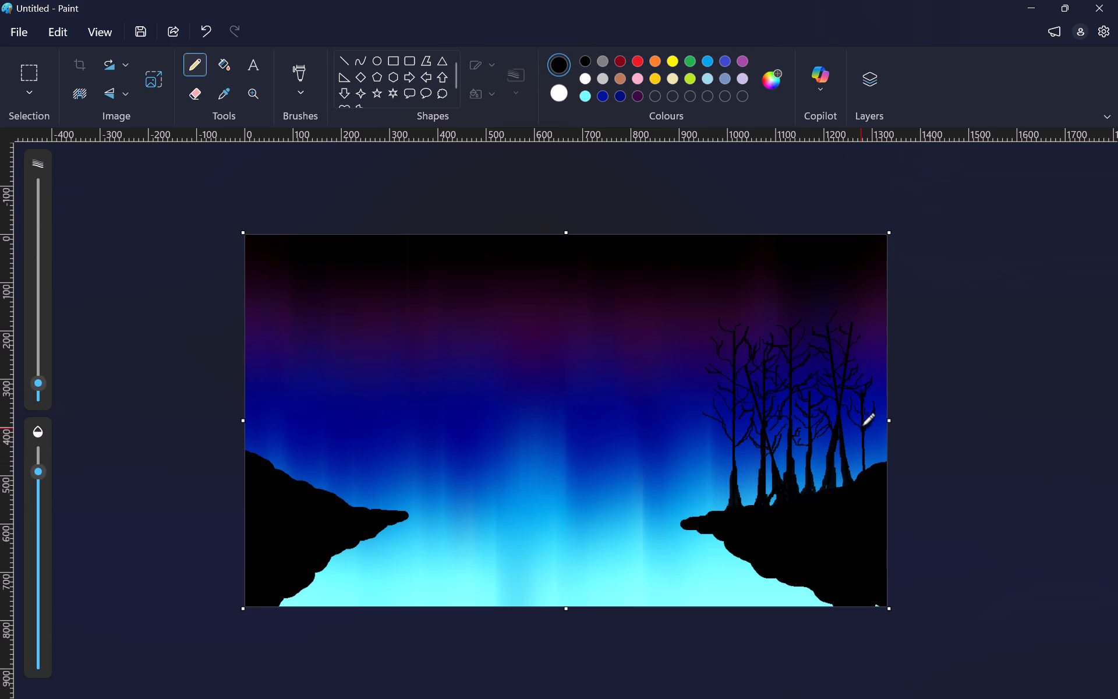
Thicken the lower part of the rightmost short trunk and flare both sides of its base into the cliff.
left_click_drag(864, 418, 864, 468)
left_click_drag(864, 468, 862, 442)
left_click_drag(862, 442, 862, 467)
left_click_drag(862, 437, 866, 462)
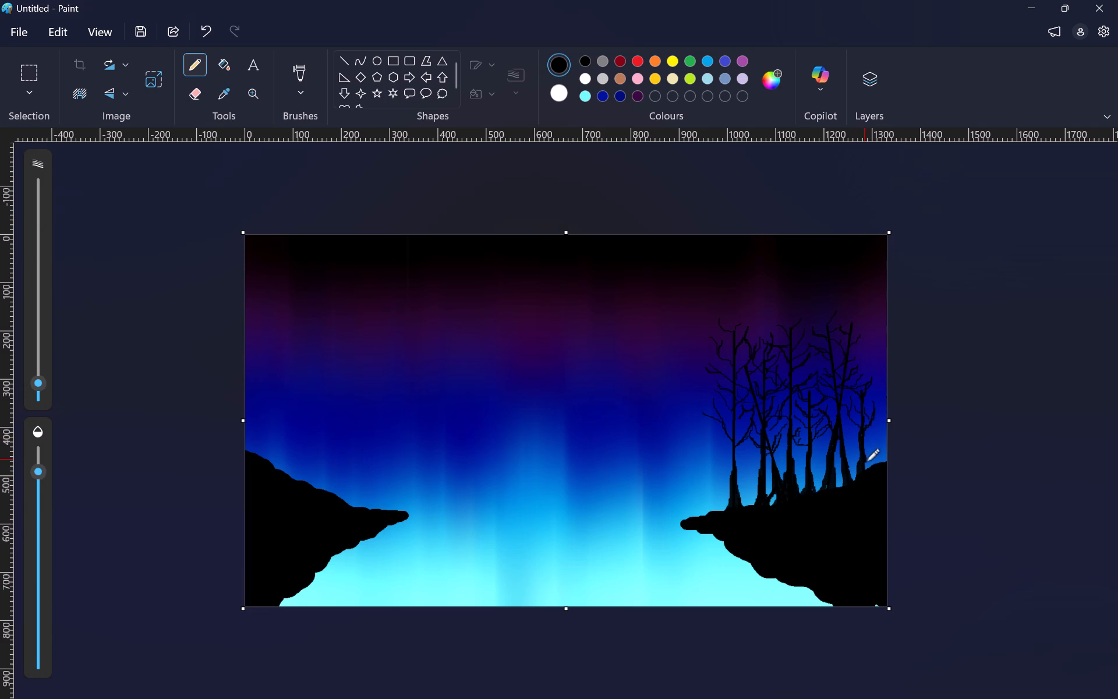
left_click_drag(866, 462, 869, 474)
left_click_drag(868, 472, 866, 467)
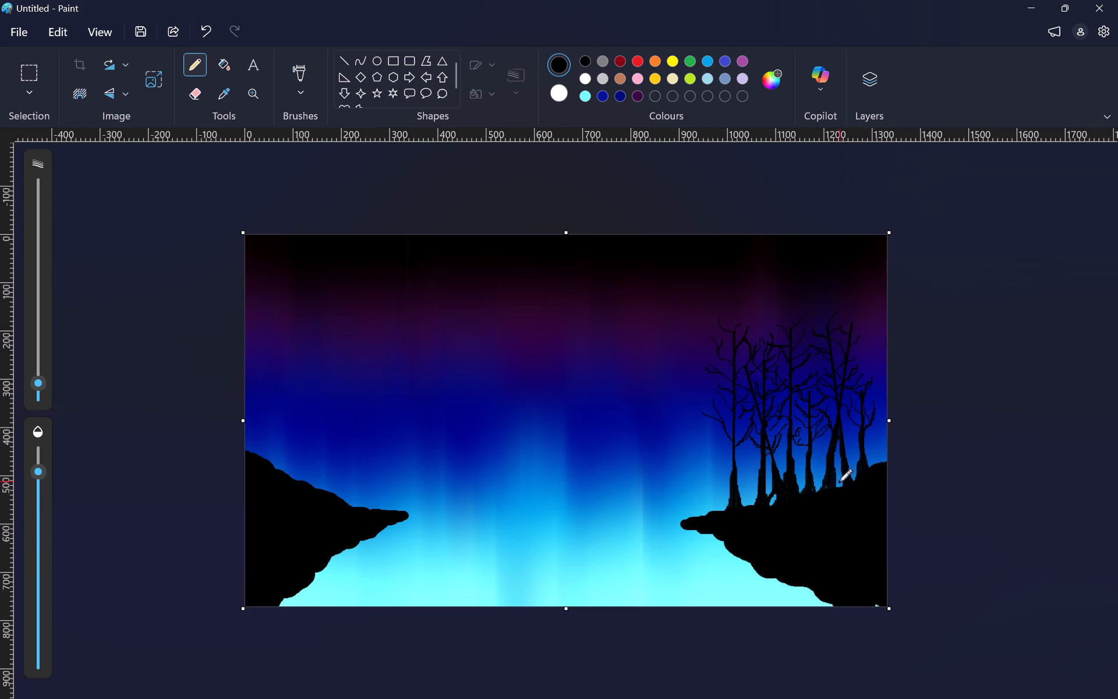
Touch up the cliff line between the fourth upright trunk and the crossing pair's left foot.
left_click_drag(830, 486, 828, 493)
left_click(827, 488)
left_click(814, 492)
Reduce the pencil to its smallest size with slightly lower opacity and draw fine black grass blades near the tree-side cliff's tip.
left_click_drag(26, 385, 38, 409)
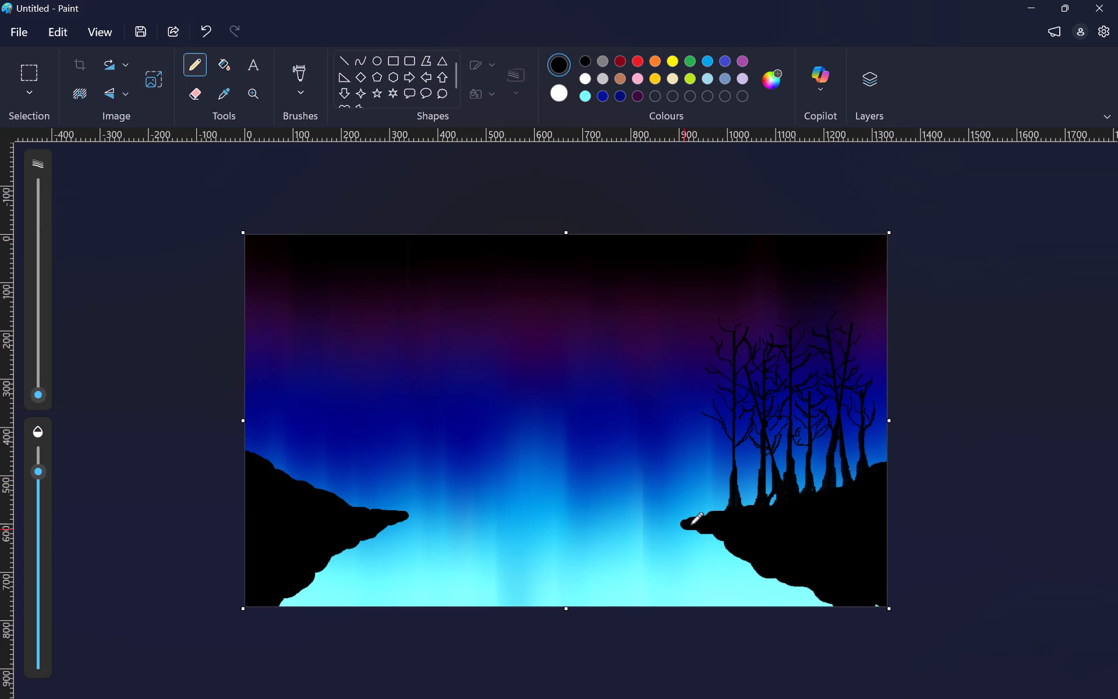
left_click_drag(35, 482, 35, 496)
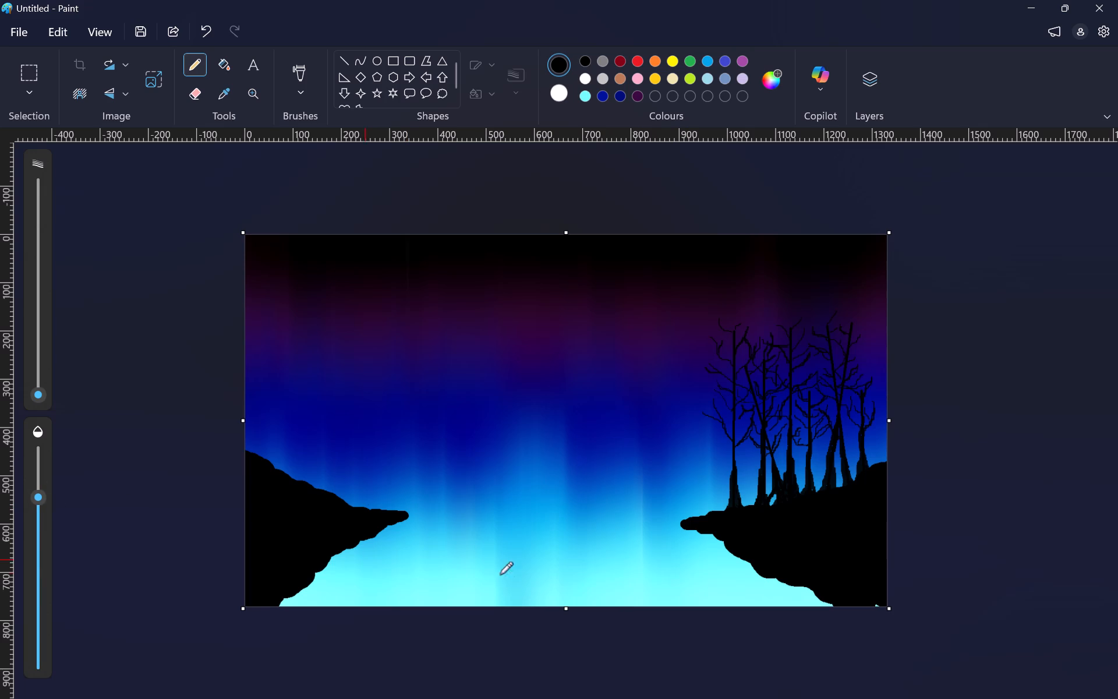
left_click_drag(694, 521, 692, 511)
left_click_drag(698, 518, 697, 511)
left_click(698, 516)
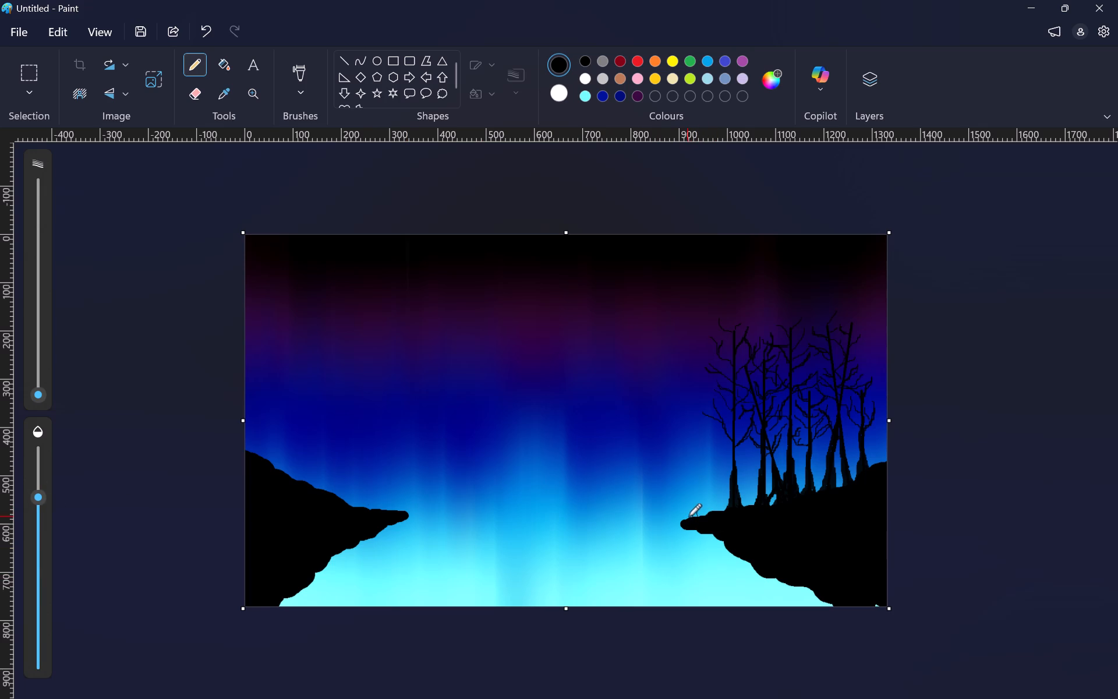
left_click(688, 517)
left_click_drag(689, 516, 689, 521)
left_click(696, 518)
left_click_drag(694, 517, 691, 510)
left_click_drag(700, 516, 693, 514)
left_click_drag(707, 522, 700, 513)
left_click_drag(702, 520, 702, 513)
left_click_drag(702, 520, 710, 507)
left_click(712, 511)
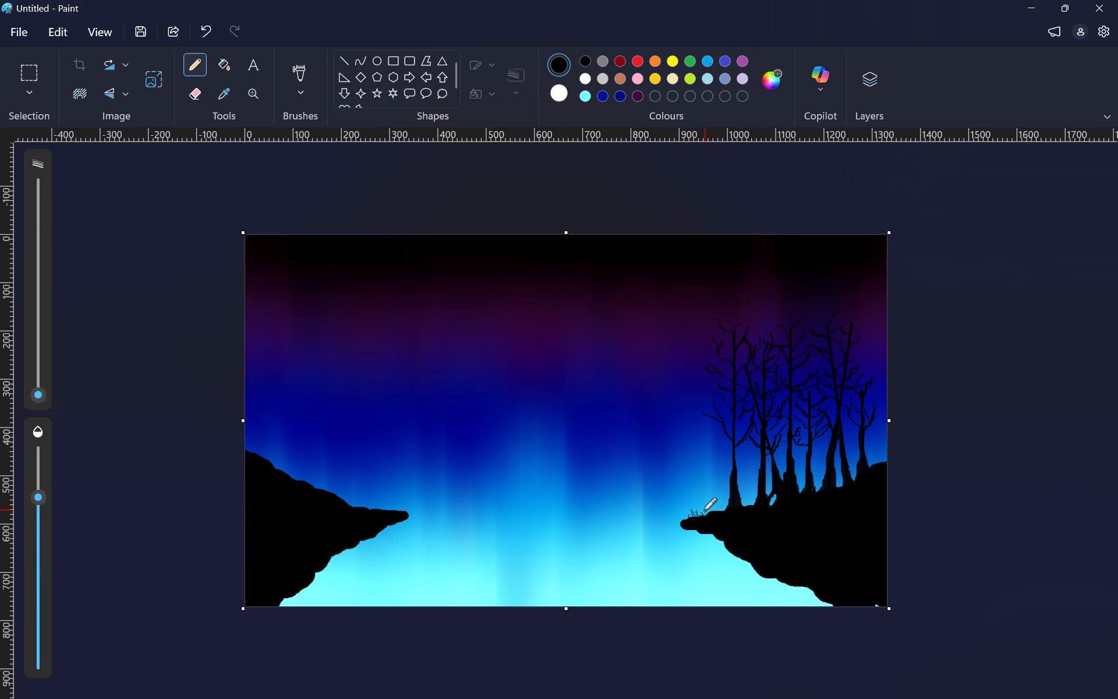
Continue the fine grass blades along the cliff top up to the first upright trunk.
left_click(703, 510)
left_click(706, 514)
left_click(711, 507)
double_click(715, 516)
left_click_drag(719, 511, 710, 511)
left_click_drag(719, 509, 714, 517)
left_click_drag(715, 507, 716, 519)
left_click(720, 511)
left_click_drag(720, 508, 721, 516)
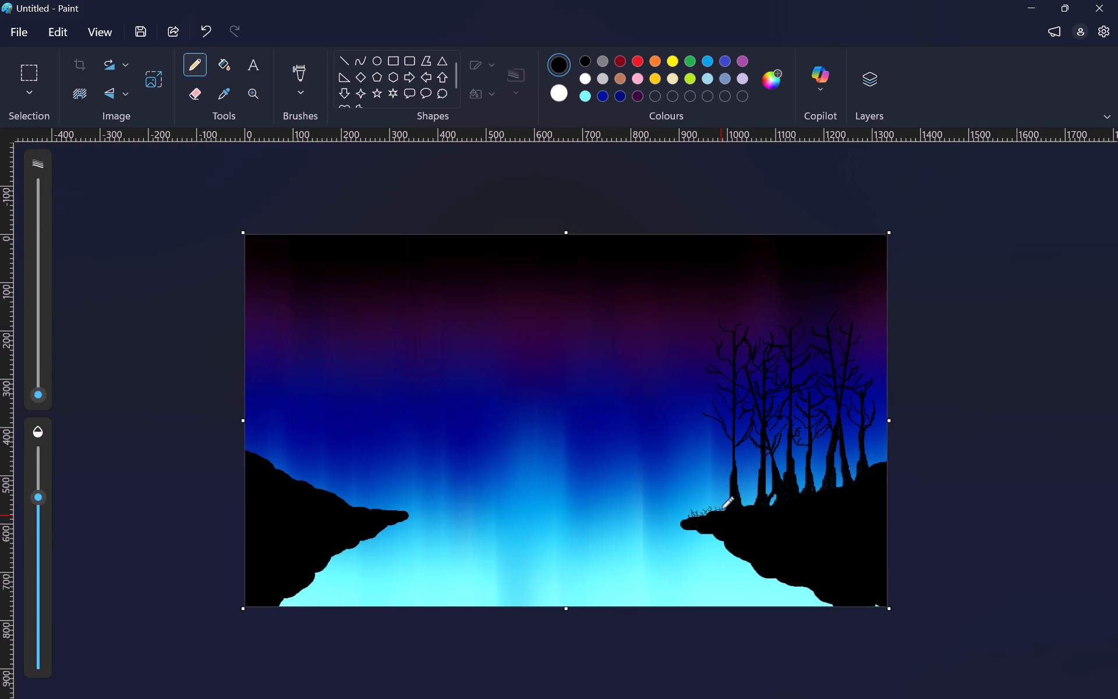
left_click_drag(727, 509, 729, 516)
left_click_drag(726, 509, 716, 506)
left_click_drag(728, 509, 721, 509)
left_click_drag(726, 508, 729, 514)
left_click(725, 509)
left_click(724, 513)
left_click_drag(724, 506, 725, 513)
Draw short grass blades along the cliff top between the first and second upright trunks.
left_click_drag(731, 509, 747, 512)
left_click_drag(746, 501, 744, 510)
double_click(748, 503)
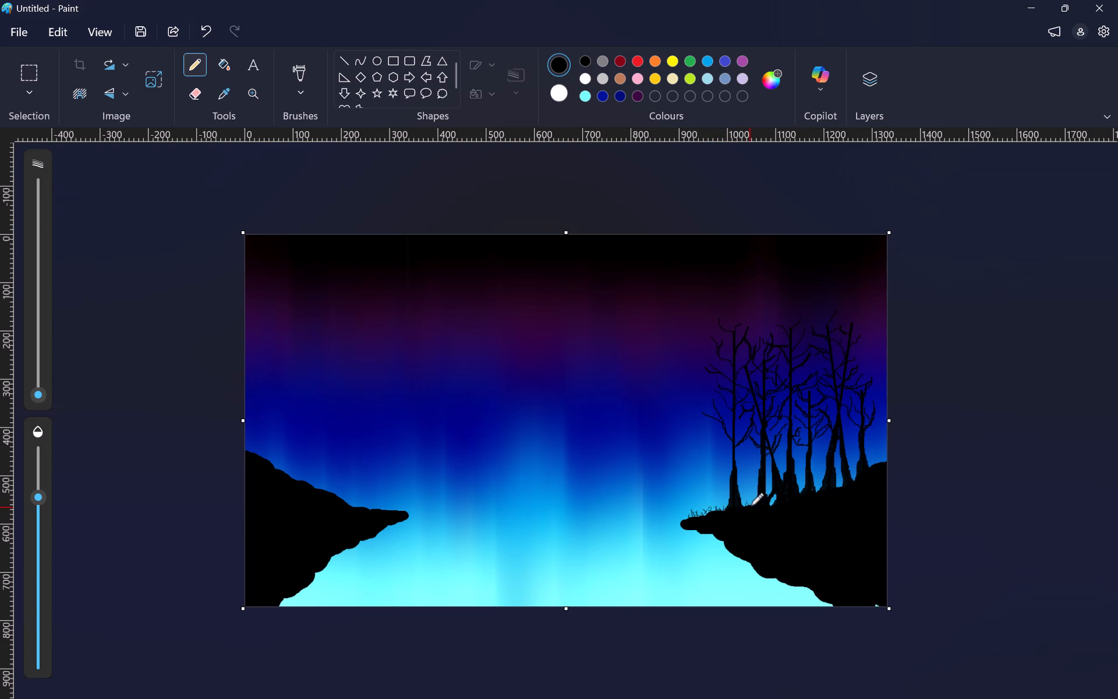
left_click_drag(752, 505, 752, 511)
left_click(753, 507)
left_click_drag(753, 500, 746, 506)
left_click_drag(753, 504, 743, 509)
left_click_drag(742, 507, 752, 514)
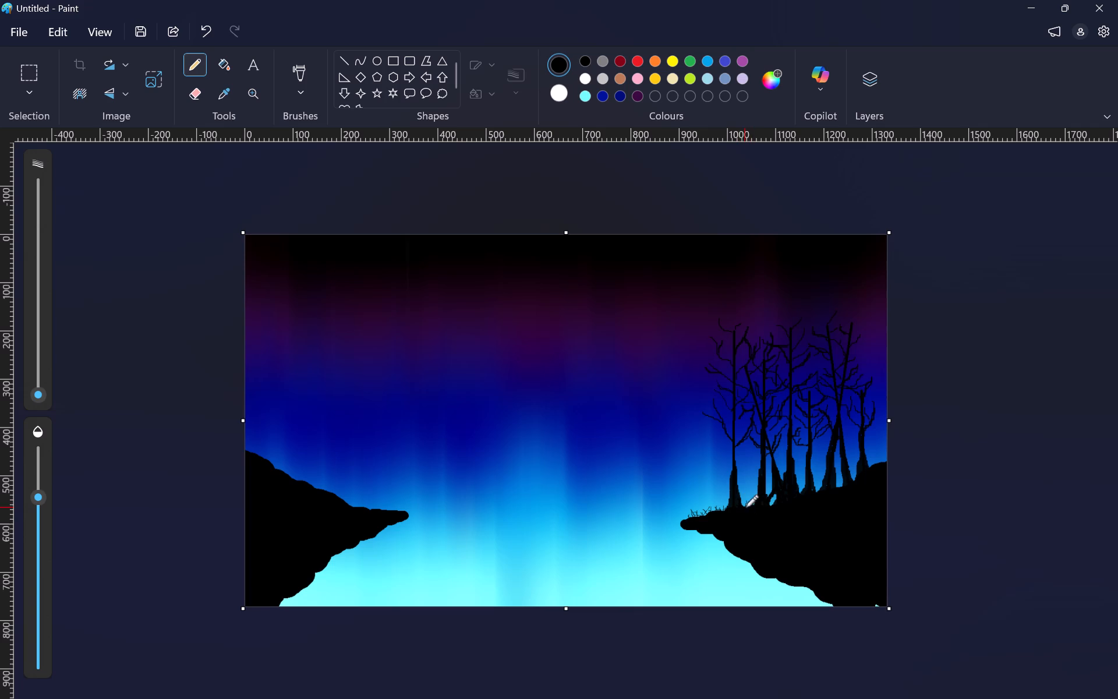
left_click(745, 508)
left_click_drag(742, 505, 744, 512)
double_click(745, 507)
left_click_drag(737, 504, 746, 510)
left_click_drag(750, 504, 744, 502)
left_click_drag(742, 503, 756, 511)
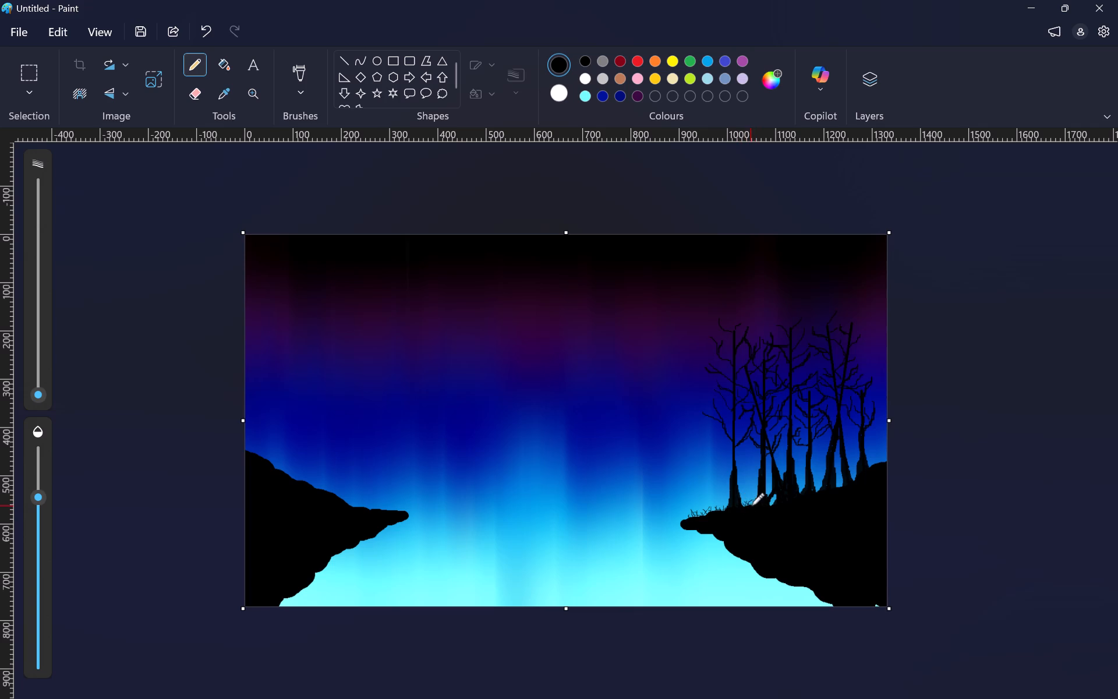
left_click(751, 507)
Add grass strokes across the foot of the second upright trunk and the gap before the third.
left_click_drag(756, 502, 766, 509)
left_click_drag(764, 497, 769, 506)
left_click_drag(770, 496, 772, 502)
left_click_drag(772, 502, 779, 511)
left_click(774, 502)
left_click_drag(772, 506, 794, 510)
left_click_drag(794, 510, 800, 504)
Draw taller grass blades around both sides of the second upright trunk's base.
left_click_drag(760, 490, 753, 485)
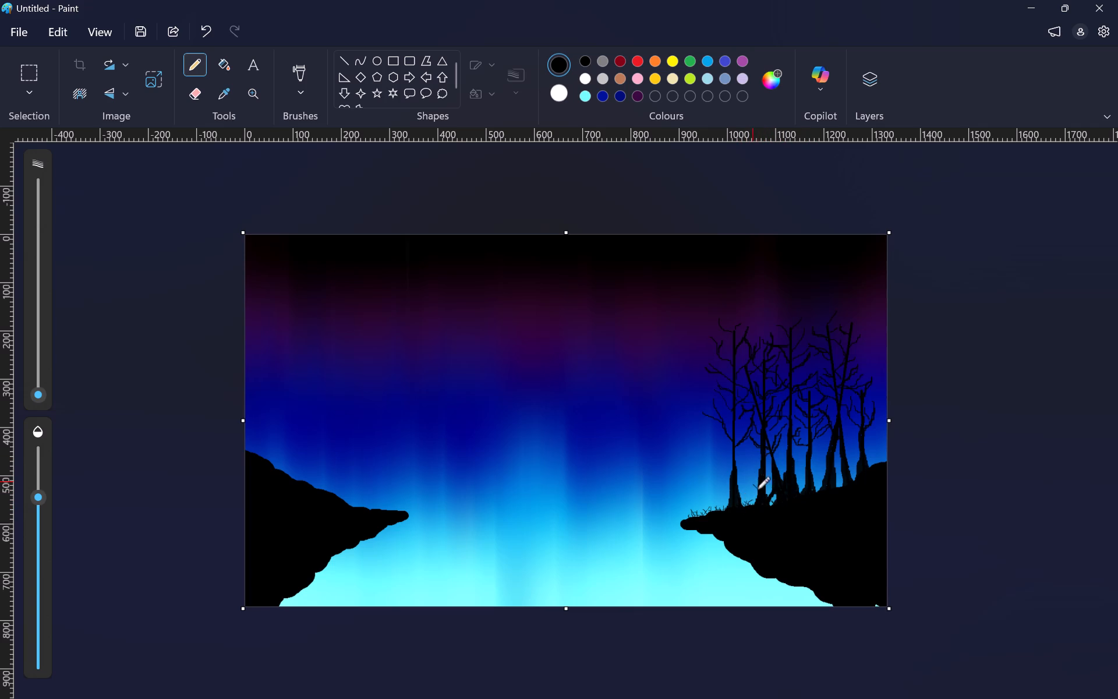
left_click_drag(757, 488, 759, 494)
left_click_drag(758, 497, 764, 499)
left_click(755, 490)
left_click(760, 493)
left_click_drag(762, 487, 767, 491)
left_click_drag(776, 486, 770, 490)
left_click_drag(772, 489, 763, 489)
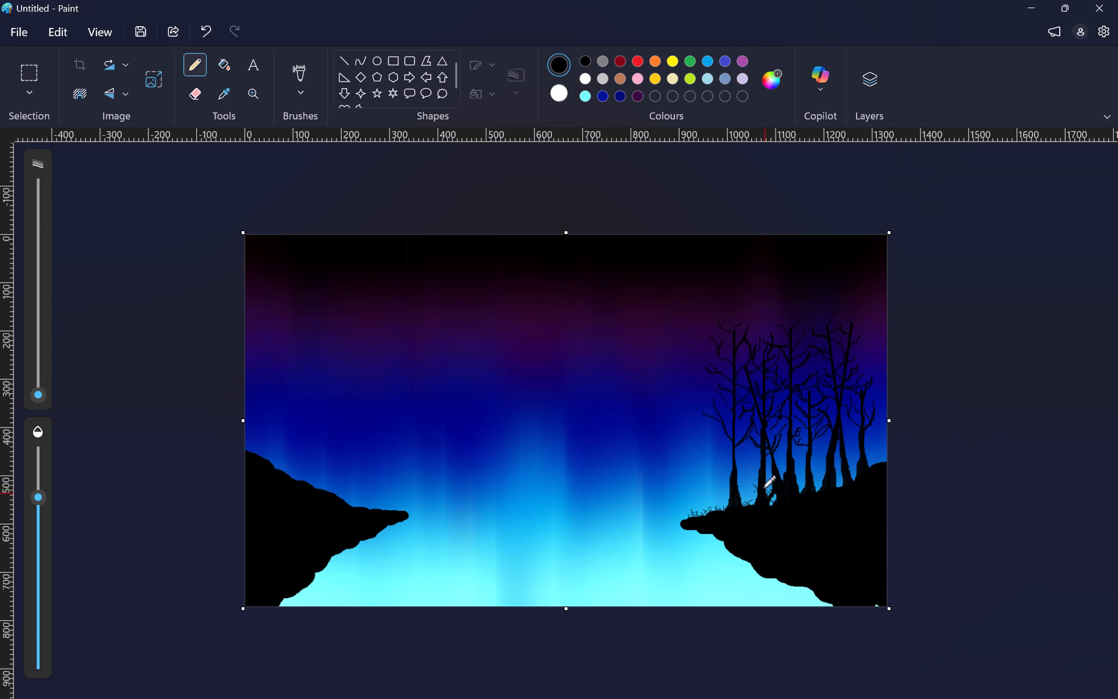
left_click_drag(763, 489, 764, 492)
left_click_drag(761, 490, 769, 497)
left_click_drag(755, 494, 766, 505)
left_click(756, 500)
left_click_drag(760, 501, 781, 506)
Draw grass blades along the cliff from the third upright trunk to the crossing pair's left foot.
left_click_drag(805, 488, 796, 492)
left_click(797, 485)
left_click_drag(802, 487, 795, 486)
left_click_drag(797, 482, 809, 493)
left_click_drag(805, 490, 815, 492)
left_click_drag(827, 488, 817, 490)
left_click_drag(817, 482, 821, 490)
left_click(820, 489)
double_click(822, 483)
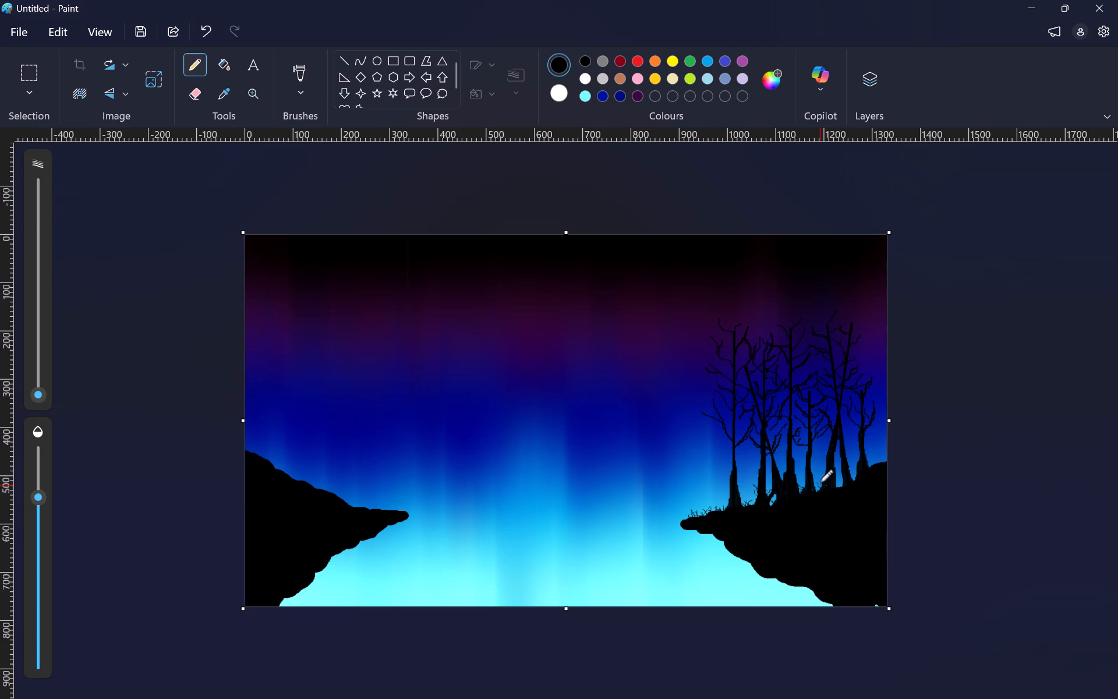
left_click_drag(820, 482, 814, 493)
left_click_drag(815, 490, 833, 495)
Add grass blades between the feet of the crossing pair and in the gap before the rightmost trunk.
double_click(839, 485)
left_click_drag(841, 478, 834, 482)
double_click(844, 484)
left_click_drag(843, 484, 862, 486)
triple_click(851, 473)
left_click(851, 472)
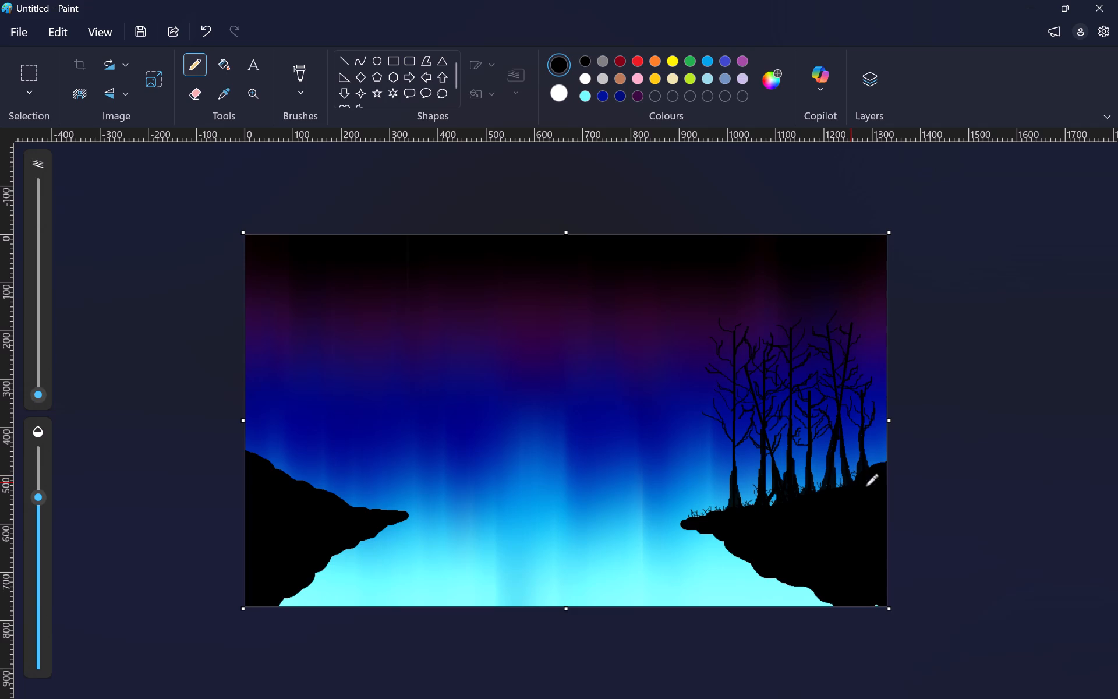
Draw grass blades along the cliff top from the rightmost trunk to the canvas edge.
left_click(872, 464)
double_click(873, 459)
left_click_drag(866, 464, 873, 469)
left_click_drag(869, 464, 875, 468)
double_click(871, 465)
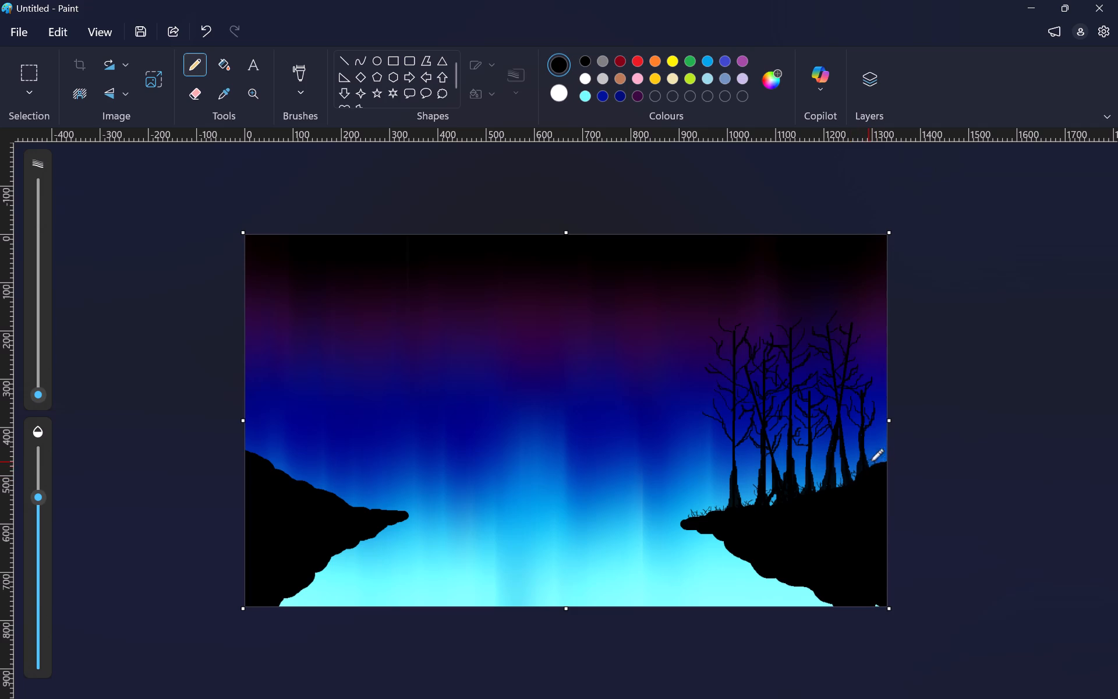
left_click_drag(869, 460, 880, 462)
left_click(882, 458)
left_click(877, 461)
double_click(885, 458)
left_click_drag(885, 463, 878, 460)
left_click_drag(878, 461, 884, 467)
left_click_drag(884, 467, 876, 464)
left_click_drag(879, 466, 873, 481)
Add more grass blades at the very tip of the tree-side cliff.
left_click(692, 514)
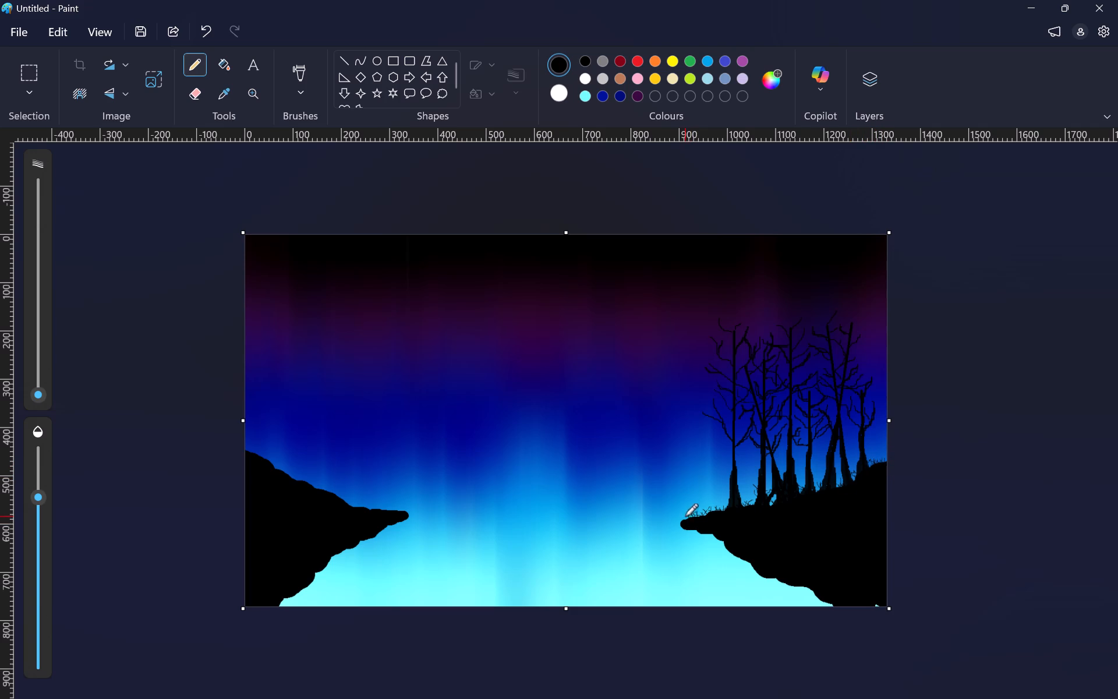
left_click_drag(685, 518, 692, 528)
left_click(688, 523)
left_click(685, 518)
left_click(685, 517)
left_click_drag(682, 513, 688, 520)
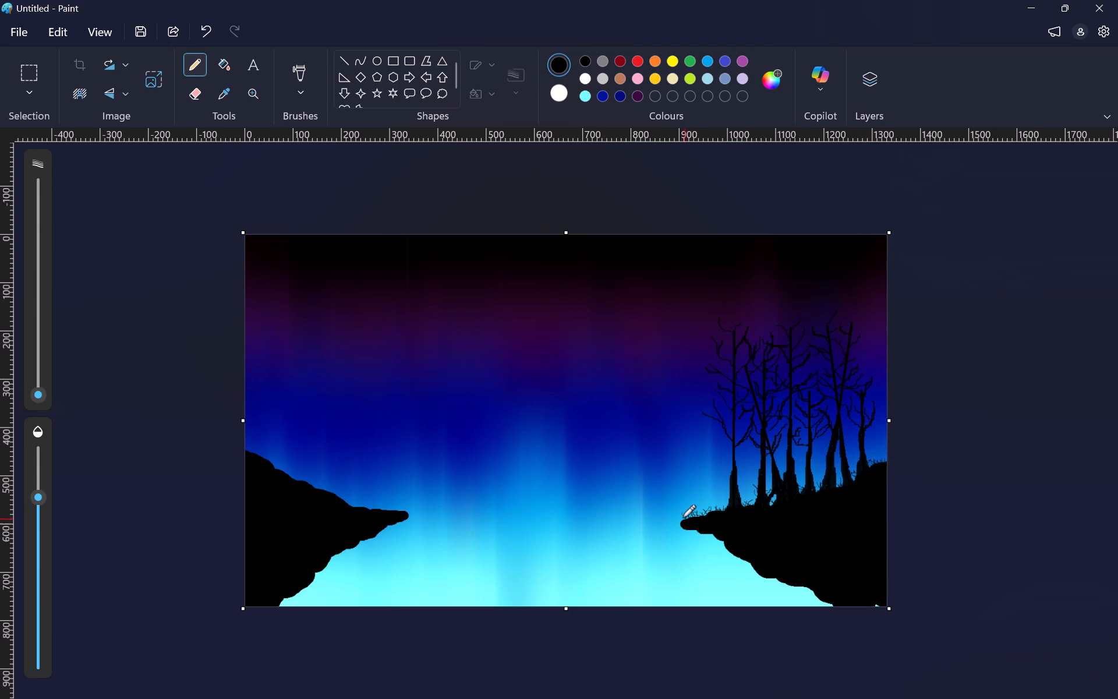
left_click_drag(682, 518, 689, 523)
left_click(689, 514)
Thicken the grass along the cliff top from near the tip to the second upright trunk.
left_click_drag(691, 517, 711, 520)
left_click(719, 511)
left_click_drag(711, 509, 709, 515)
left_click(700, 516)
left_click_drag(718, 514, 730, 508)
left_click(730, 507)
left_click_drag(731, 510, 740, 512)
left_click_drag(742, 513, 749, 504)
left_click_drag(751, 501, 765, 506)
left_click(771, 499)
Add denser, taller grass blades around the first upright trunk's base, mainly on its left side.
left_click_drag(725, 500, 723, 508)
left_click_drag(719, 506, 717, 511)
left_click(717, 507)
left_click_drag(720, 507, 720, 514)
left_click(733, 510)
left_click_drag(726, 503, 734, 507)
left_click_drag(723, 501, 726, 513)
left_click_drag(723, 510, 734, 519)
Thicken the grass around the second upright trunk's base and in the gap before the third trunk.
left_click_drag(758, 497, 744, 500)
left_click_drag(744, 498, 756, 503)
left_click_drag(751, 497, 759, 503)
left_click_drag(758, 499, 783, 507)
left_click_drag(778, 493, 778, 505)
left_click(781, 500)
left_click_drag(770, 496, 778, 507)
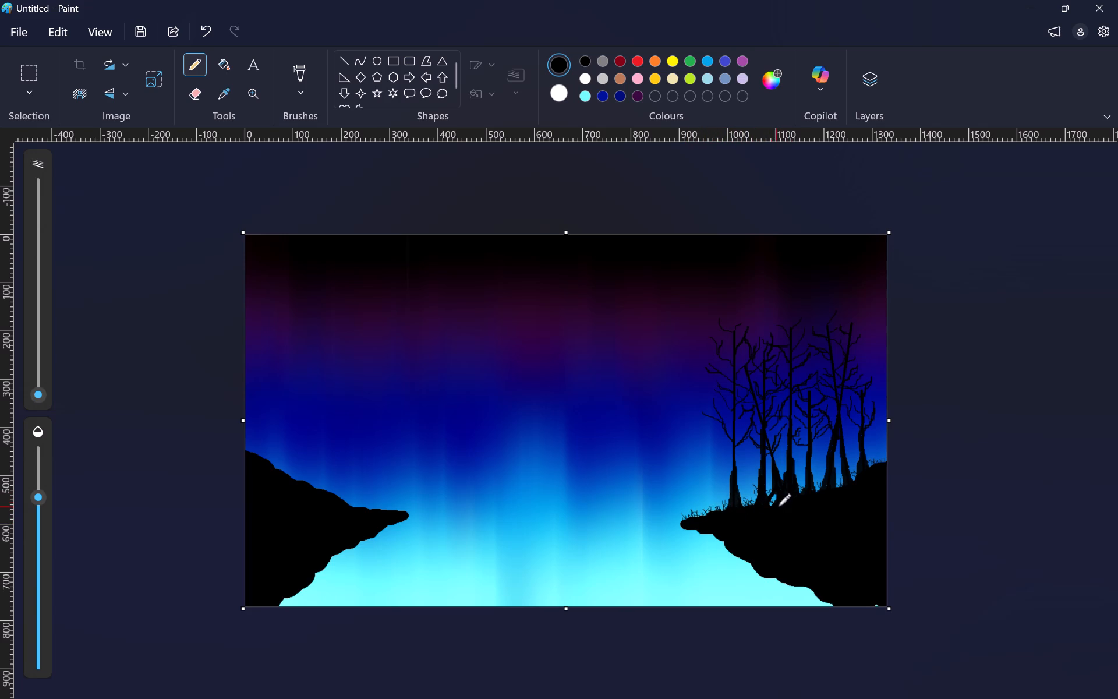
left_click_drag(778, 507, 778, 508)
left_click_drag(776, 507, 824, 511)
Thicken the grass along the cliff from the fourth upright trunk past the crossing pair to the rightmost trunk.
left_click_drag(813, 493, 833, 497)
left_click(821, 488)
left_click_drag(816, 481, 824, 482)
left_click_drag(821, 484, 845, 493)
left_click(840, 483)
left_click_drag(840, 479, 845, 489)
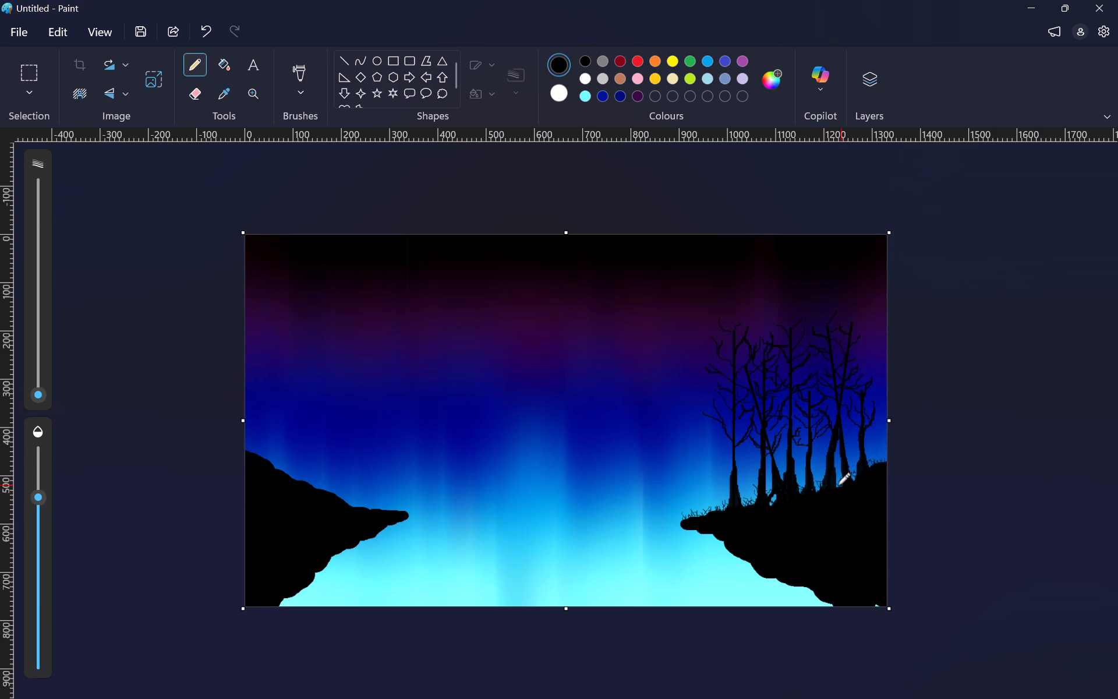
left_click(837, 486)
left_click_drag(834, 479, 852, 489)
left_click_drag(848, 476, 853, 482)
left_click(862, 474)
left_click_drag(854, 471, 859, 475)
left_click(855, 468)
left_click(852, 463)
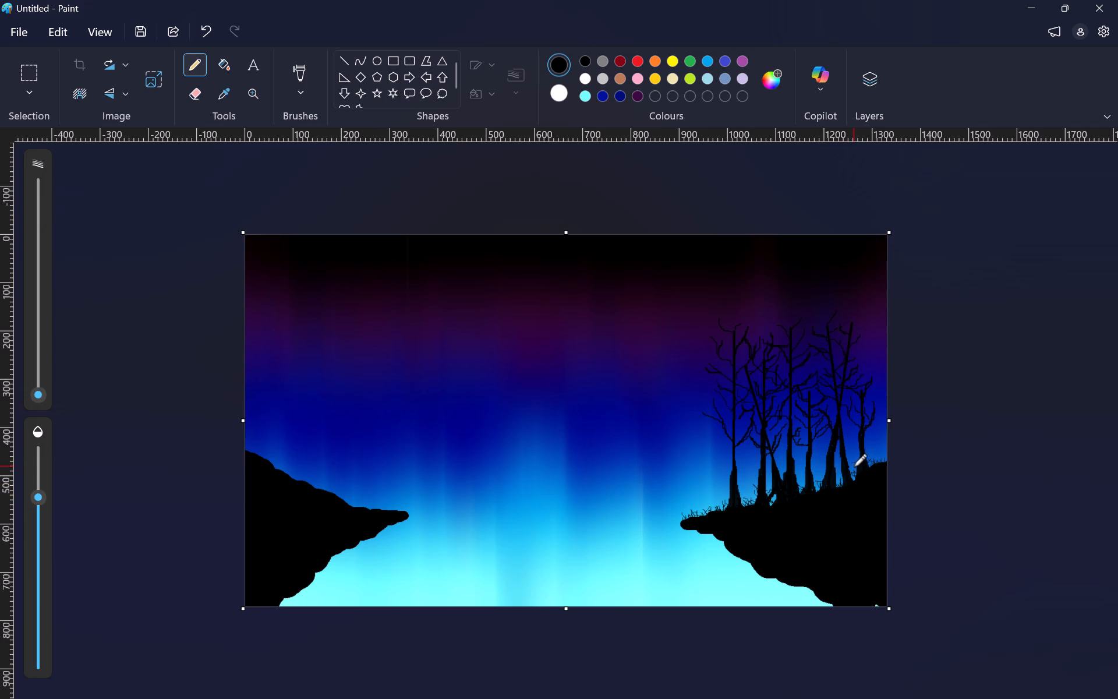
Thicken the grass around the rightmost trunk's base and along the cliff top to the canvas edge.
left_click(856, 475)
left_click(869, 466)
left_click_drag(874, 465, 880, 465)
left_click_drag(883, 459, 887, 464)
left_click_drag(888, 457, 885, 463)
left_click_drag(883, 456, 883, 461)
left_click_drag(875, 464, 848, 479)
Add more grass between the first upright trunk's base and the right cliff's tip.
left_click_drag(726, 502, 722, 509)
left_click_drag(719, 511, 711, 523)
left_click(703, 520)
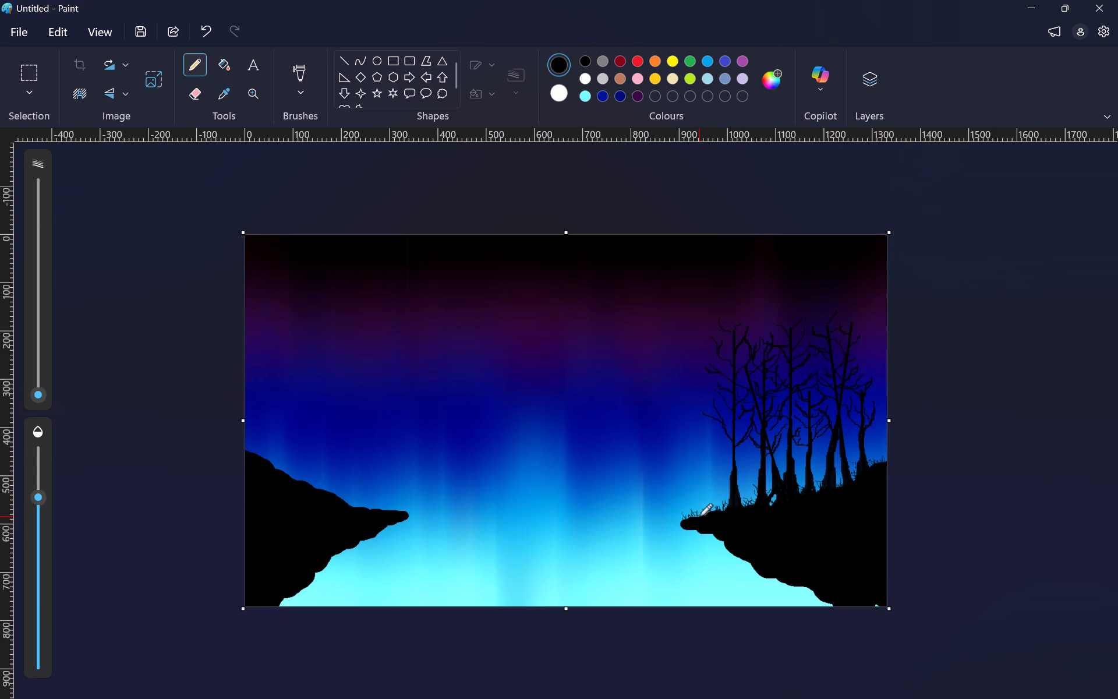
left_click_drag(699, 517, 699, 523)
double_click(705, 514)
left_click_drag(702, 516, 717, 532)
Add small twigs to the upper branches of the first and third upright trees, the crossing pair and the rightmost tree.
left_click_drag(727, 361, 727, 354)
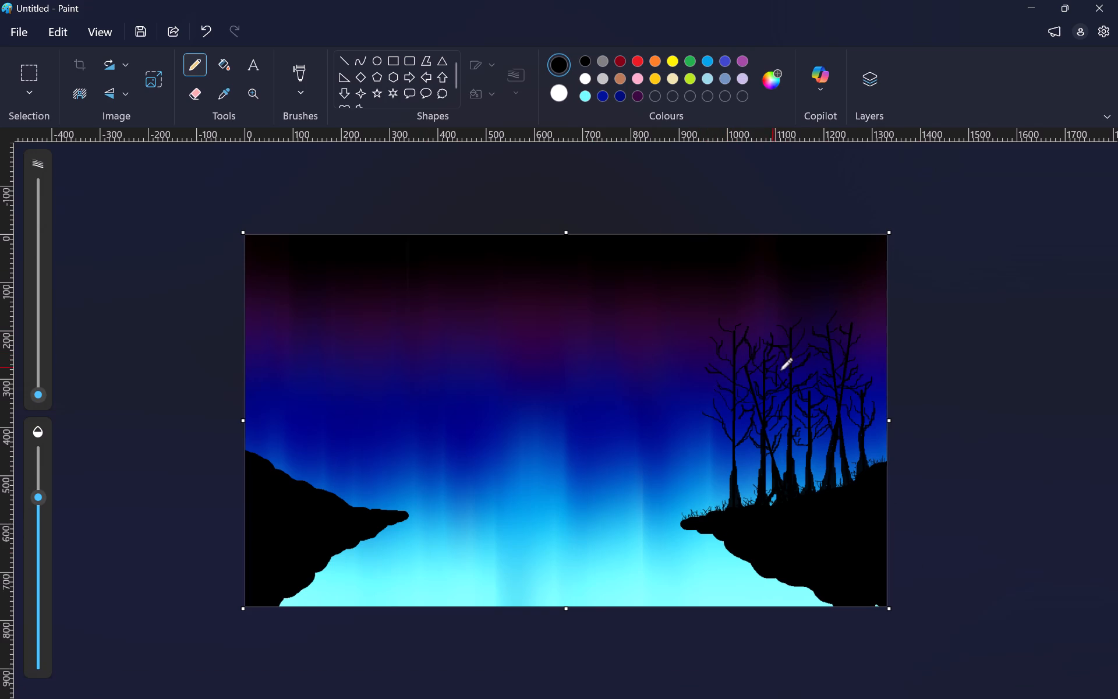
left_click_drag(798, 342, 798, 335)
left_click_drag(724, 330, 726, 323)
left_click_drag(730, 318, 726, 340)
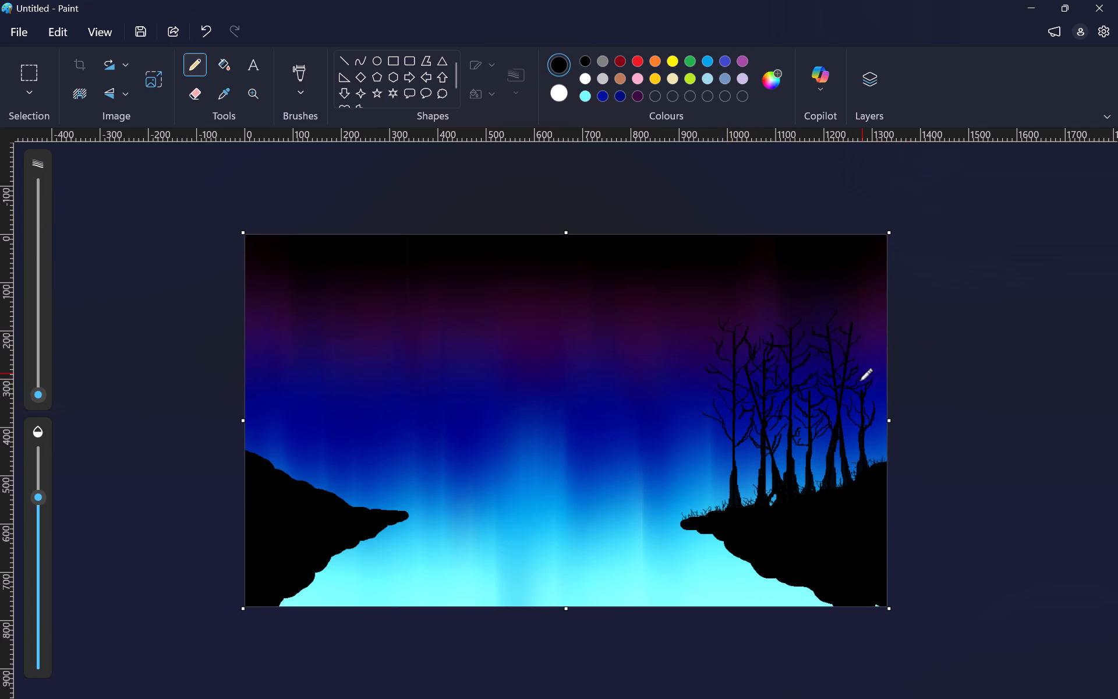
left_click_drag(827, 322, 822, 318)
left_click_drag(822, 318, 822, 318)
left_click_drag(862, 384, 868, 375)
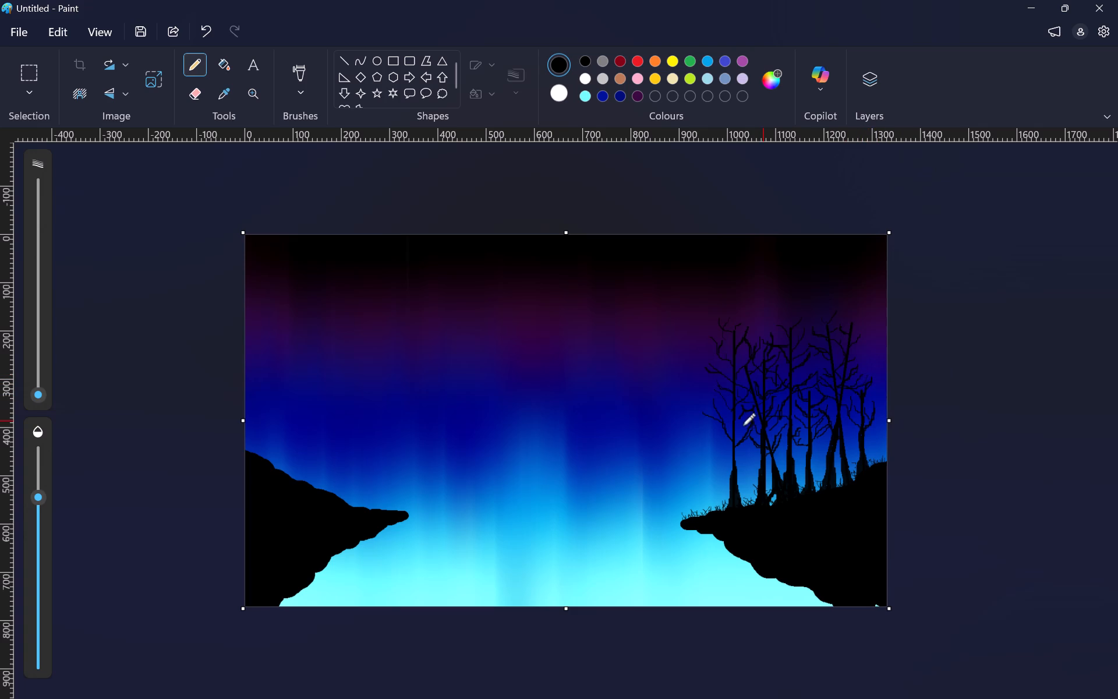
Add small twigs on both sides of the first upright tree's lower and middle trunk.
left_click_drag(728, 437, 717, 430)
left_click_drag(717, 430, 717, 429)
left_click_drag(746, 436, 742, 435)
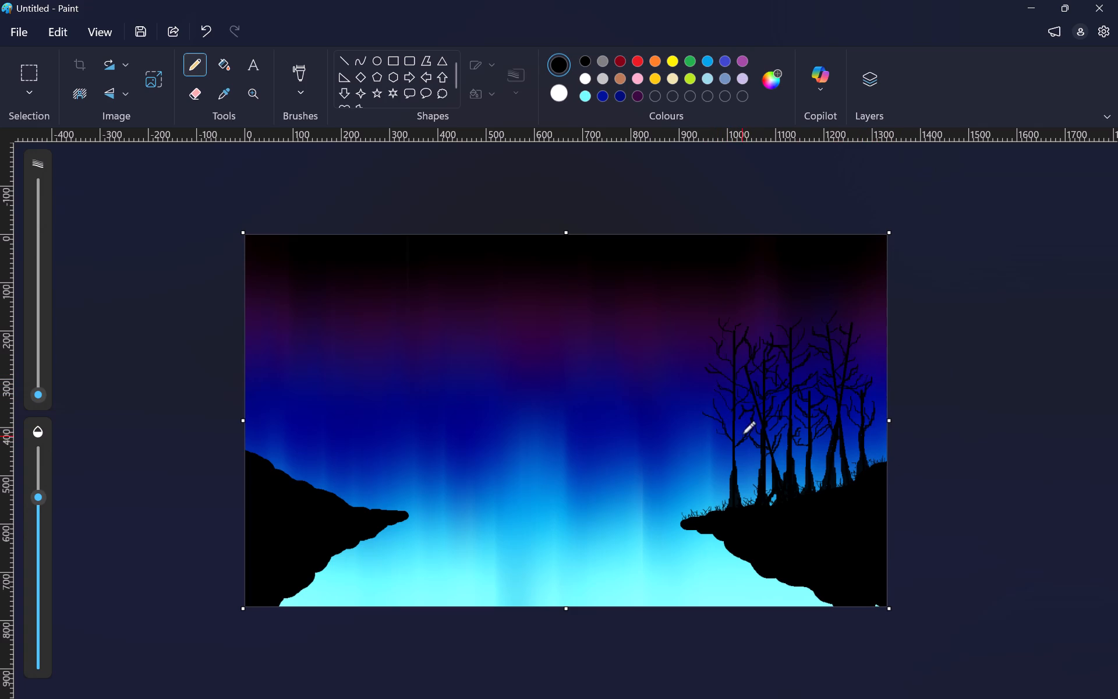
left_click_drag(742, 435, 745, 420)
left_click_drag(727, 404, 720, 400)
left_click_drag(720, 400, 714, 396)
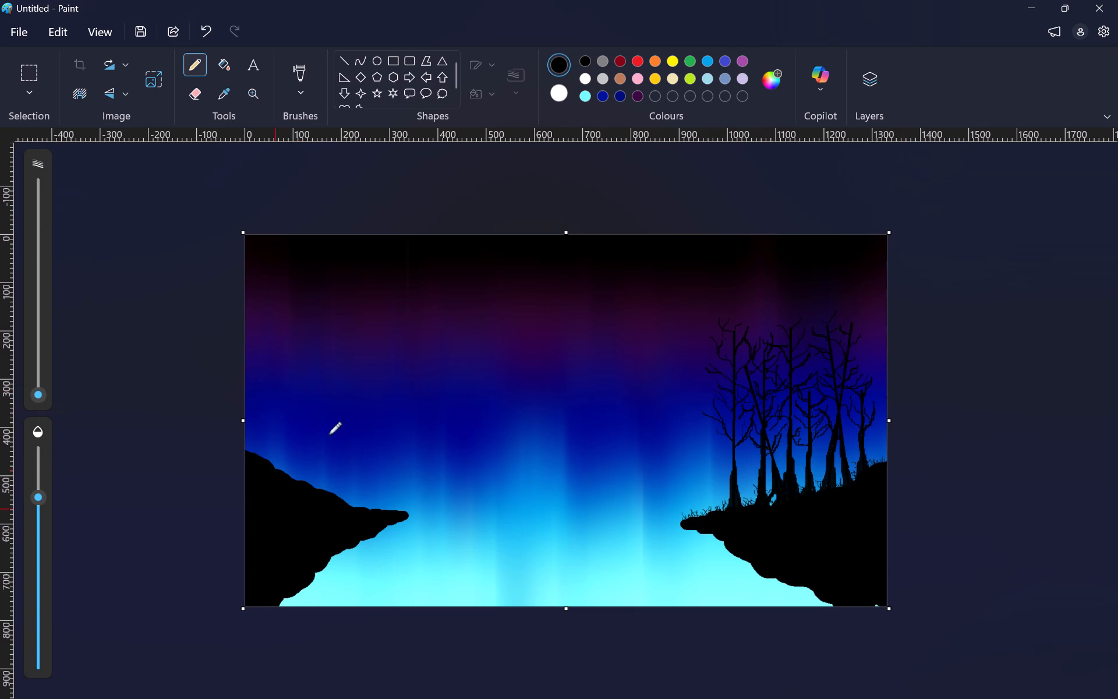
Draw a vertical black line about 50 px tall rising from the upper slope of the left cliff.
left_click(349, 61)
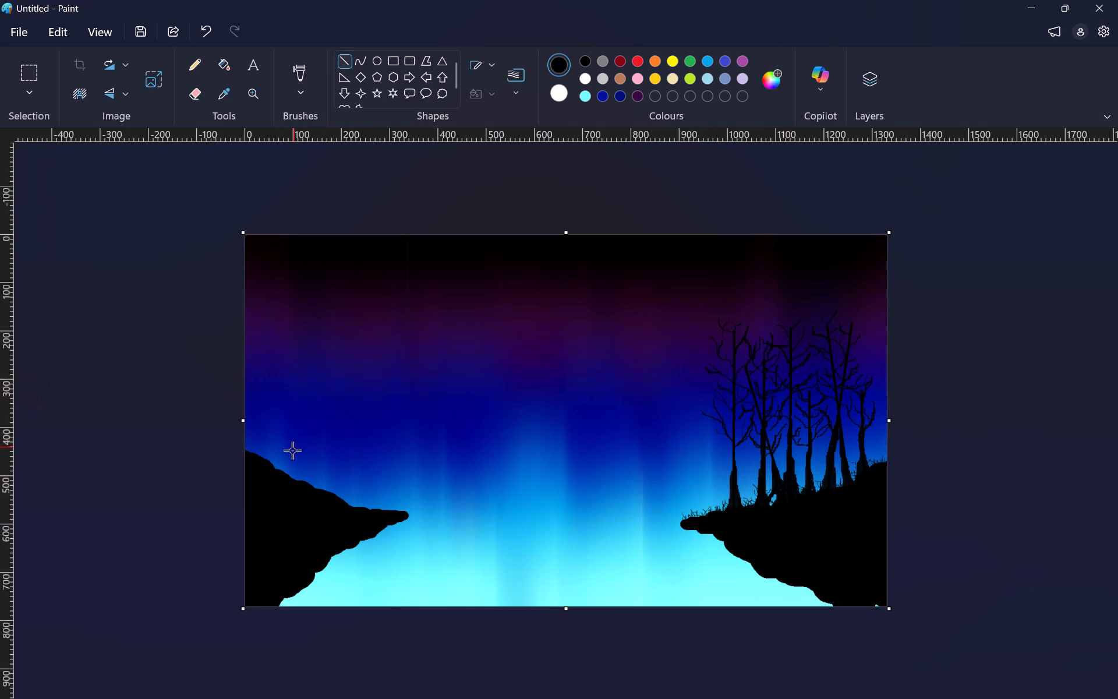
left_click_drag(284, 476, 285, 454)
left_click_drag(285, 454, 285, 456)
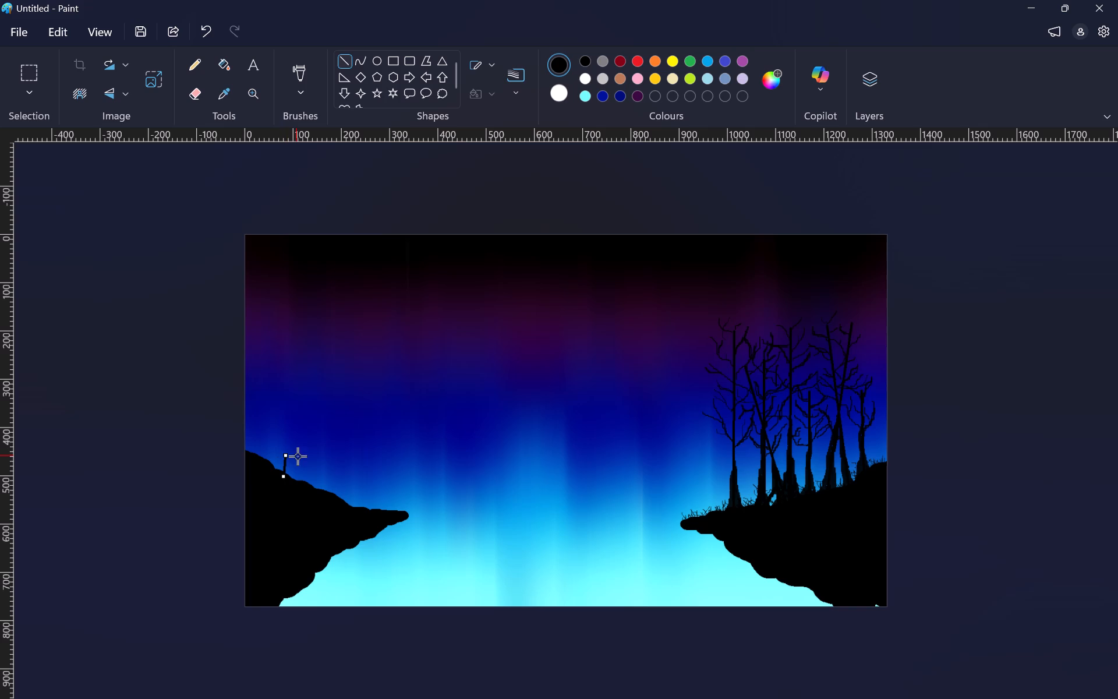
left_click(287, 456)
left_click(342, 453)
Draw a horizontal black line about 110 px long from the top of the vertical line over the left cliff.
left_click_drag(283, 451, 341, 453)
left_click_drag(341, 453, 332, 451)
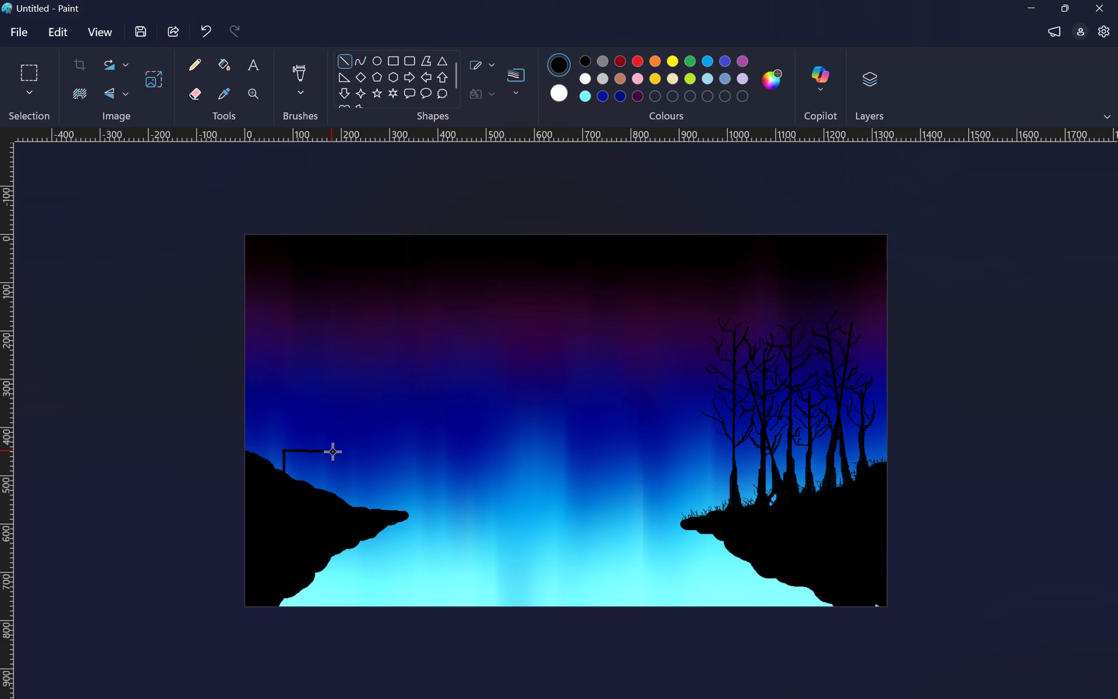
left_click_drag(332, 451, 334, 451)
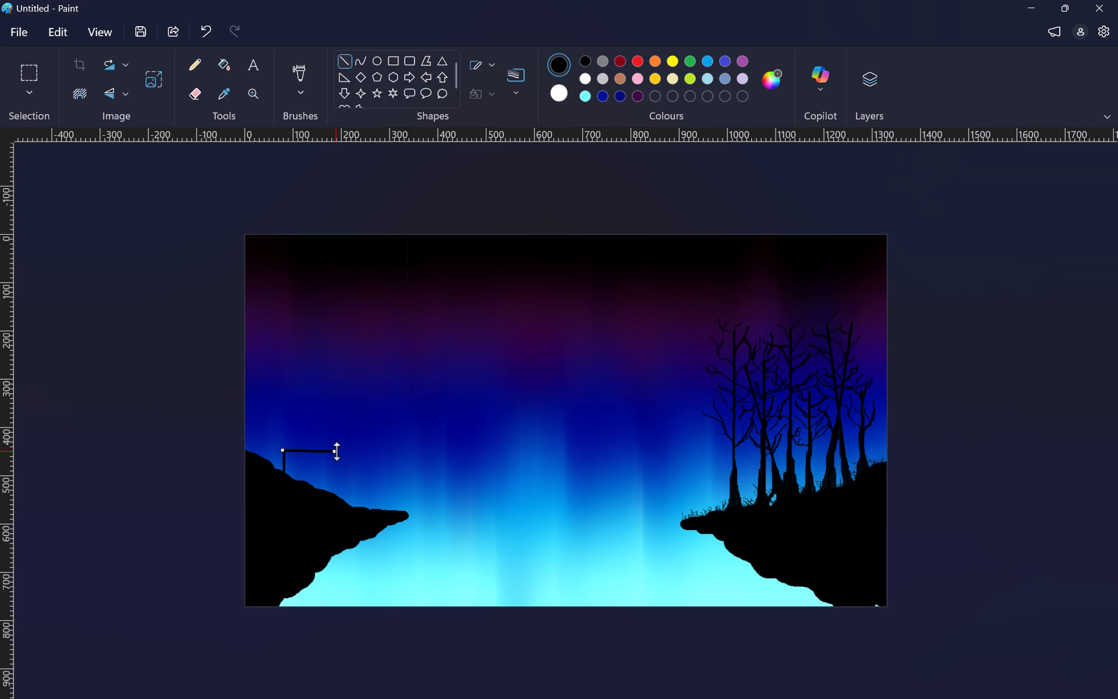
left_click(347, 457)
Draw a vertical black line from the horizontal line's free end down into the left cliff, closing the box frame.
left_click_drag(346, 453, 344, 457)
left_click_drag(344, 457, 338, 498)
left_click_drag(349, 460, 335, 449)
left_click_drag(335, 449, 336, 451)
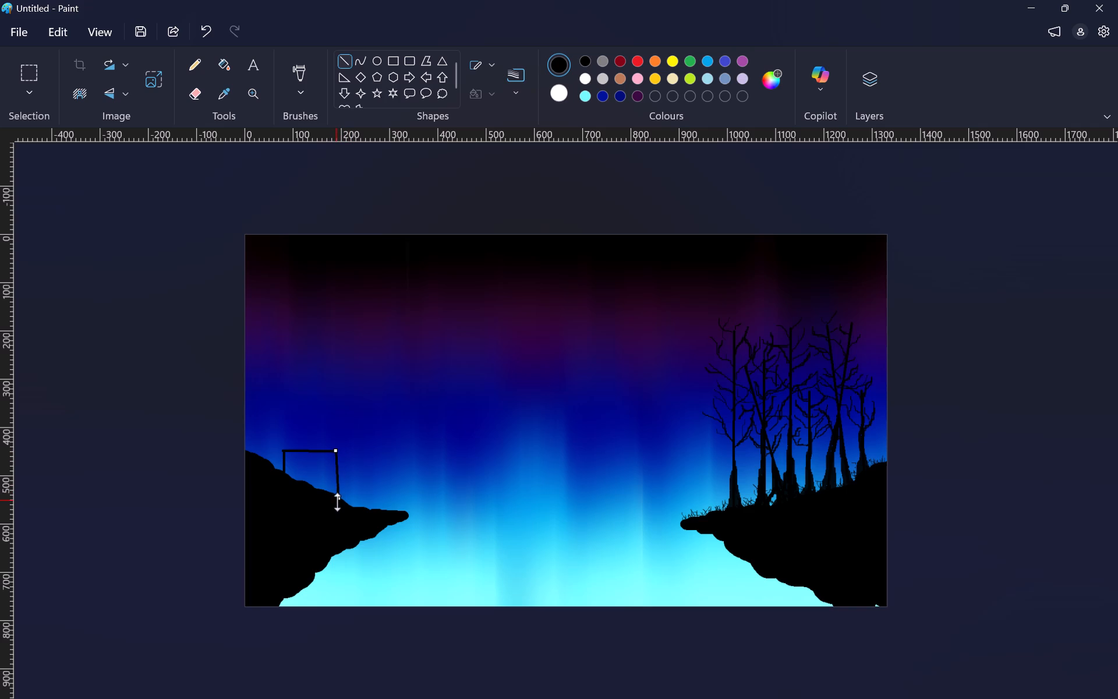
left_click_drag(339, 501, 335, 504)
left_click_drag(335, 504, 335, 507)
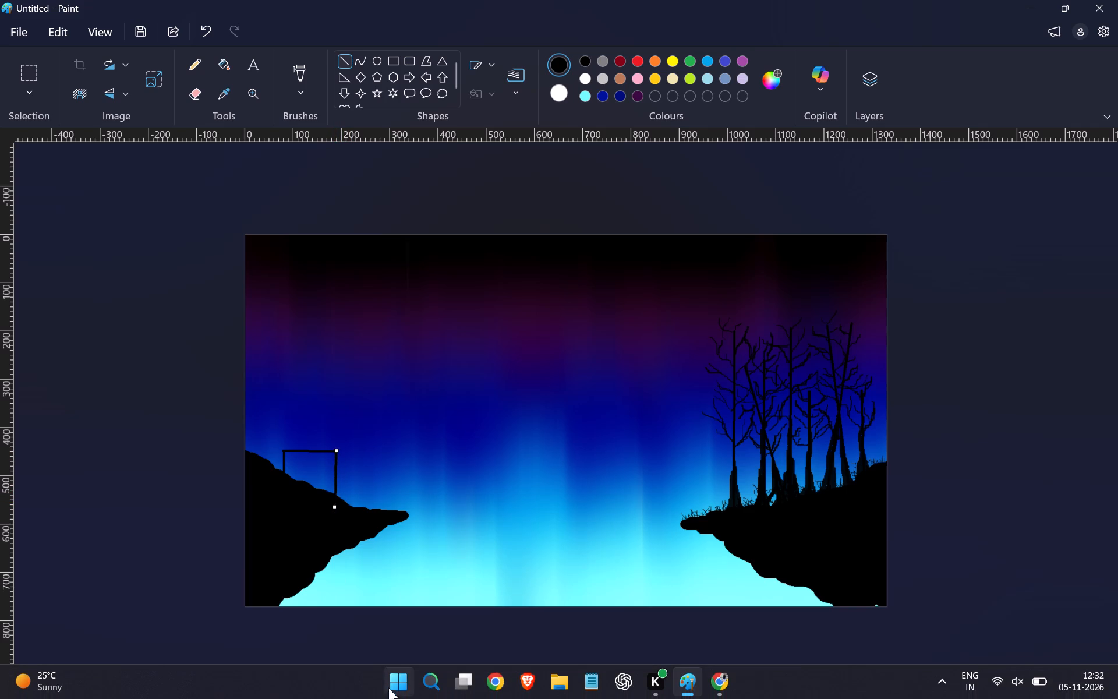
left_click(336, 506)
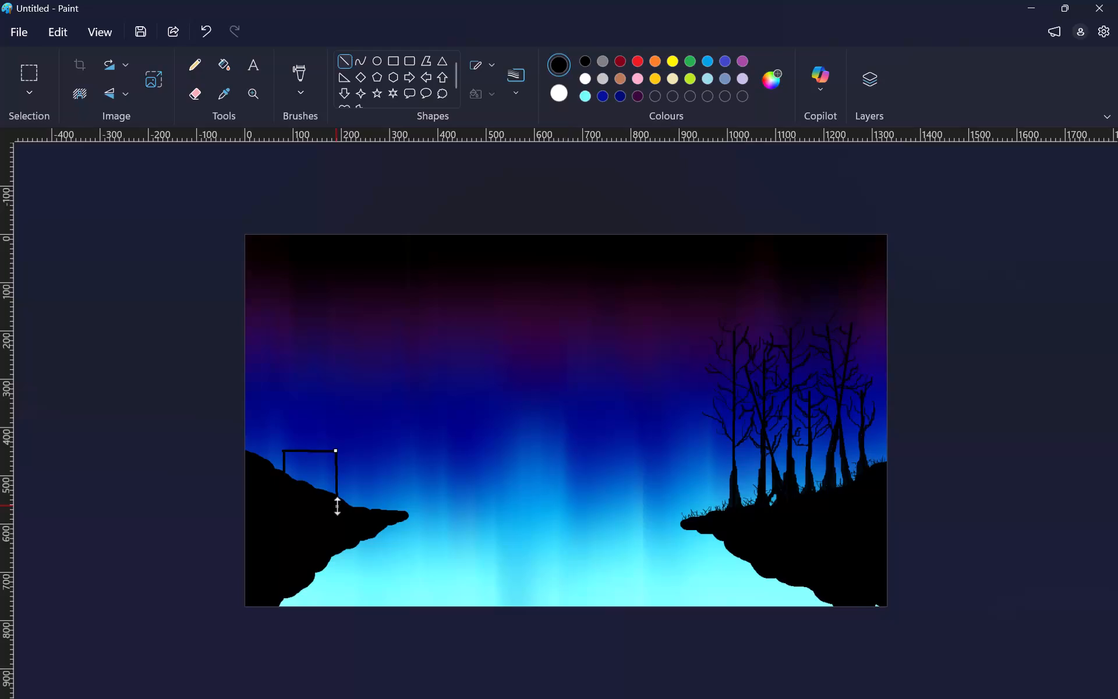
left_click(356, 430)
Try to fill the interior of the box frame on the left cliff with black.
left_click(228, 61)
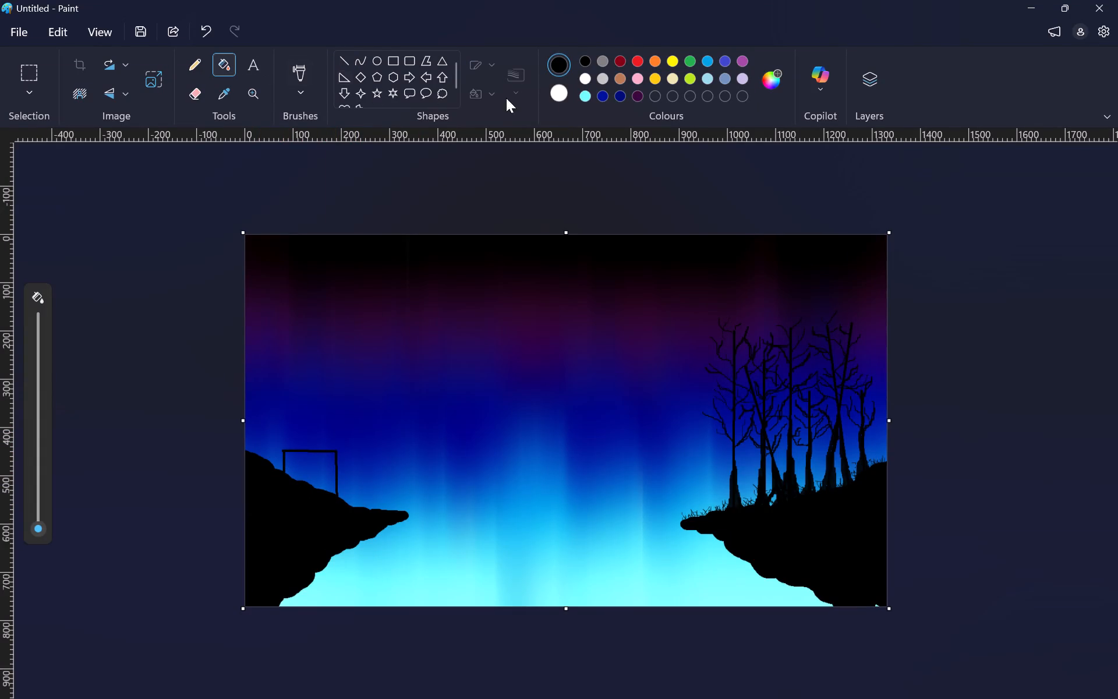
left_click(580, 60)
left_click(316, 471)
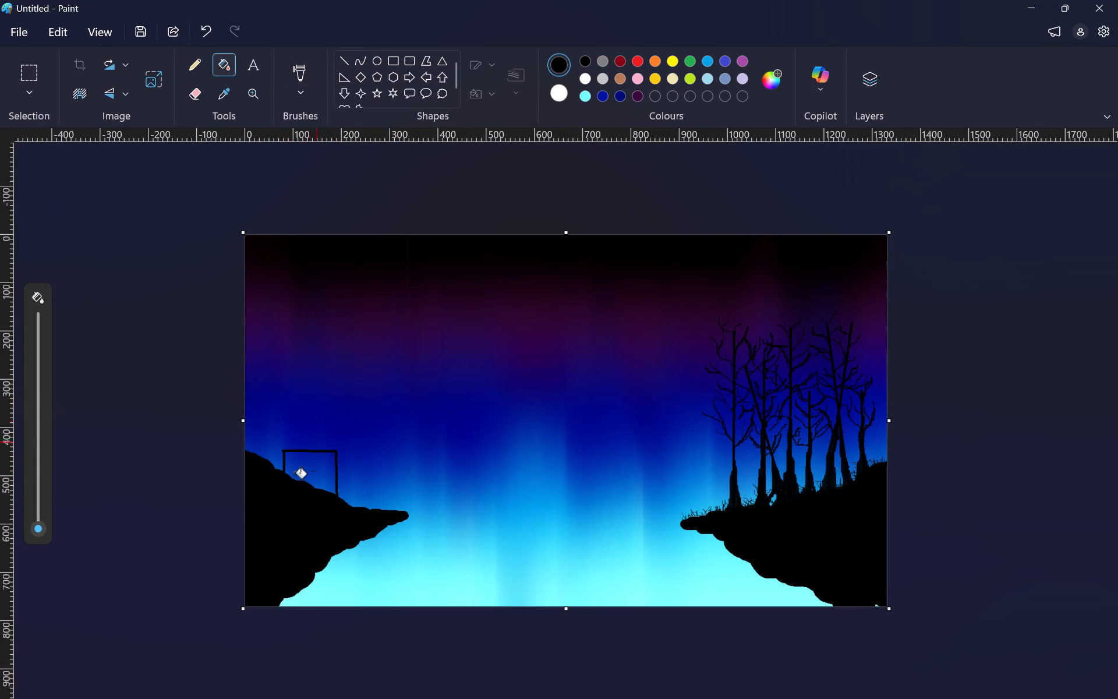
left_click_drag(289, 486, 296, 483)
left_click(307, 474)
double_click(312, 462)
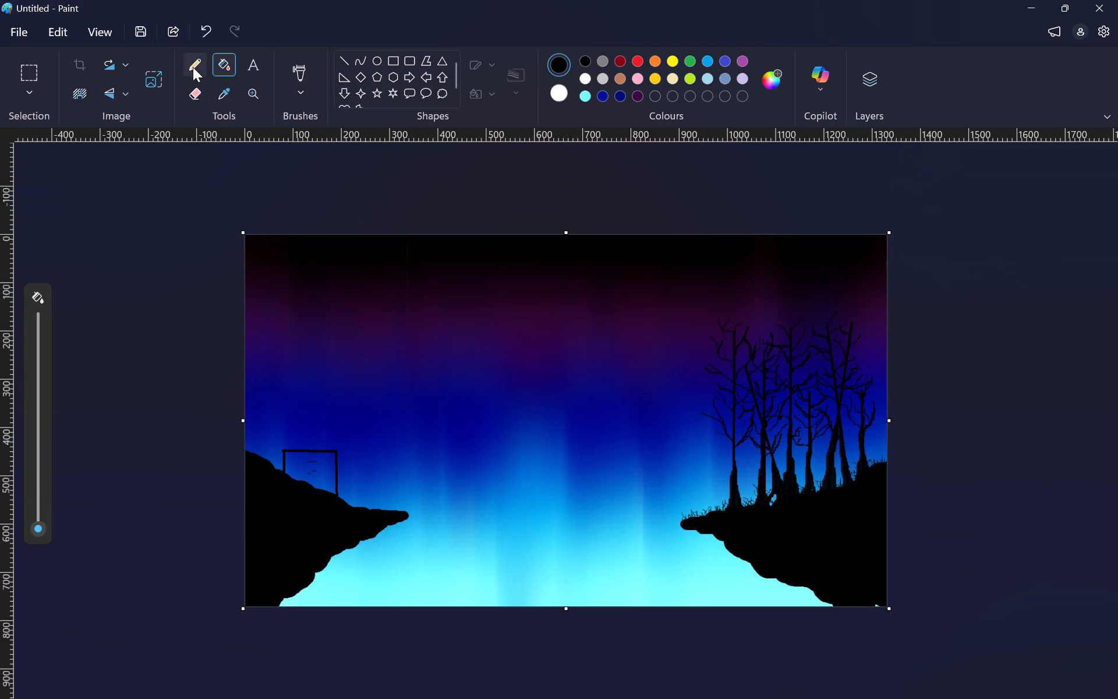
Switch to the Pencil and enlarge its stroke to a thick size for shading inside the box frame on the left cliff.
left_click(193, 67)
left_click_drag(34, 483, 41, 456)
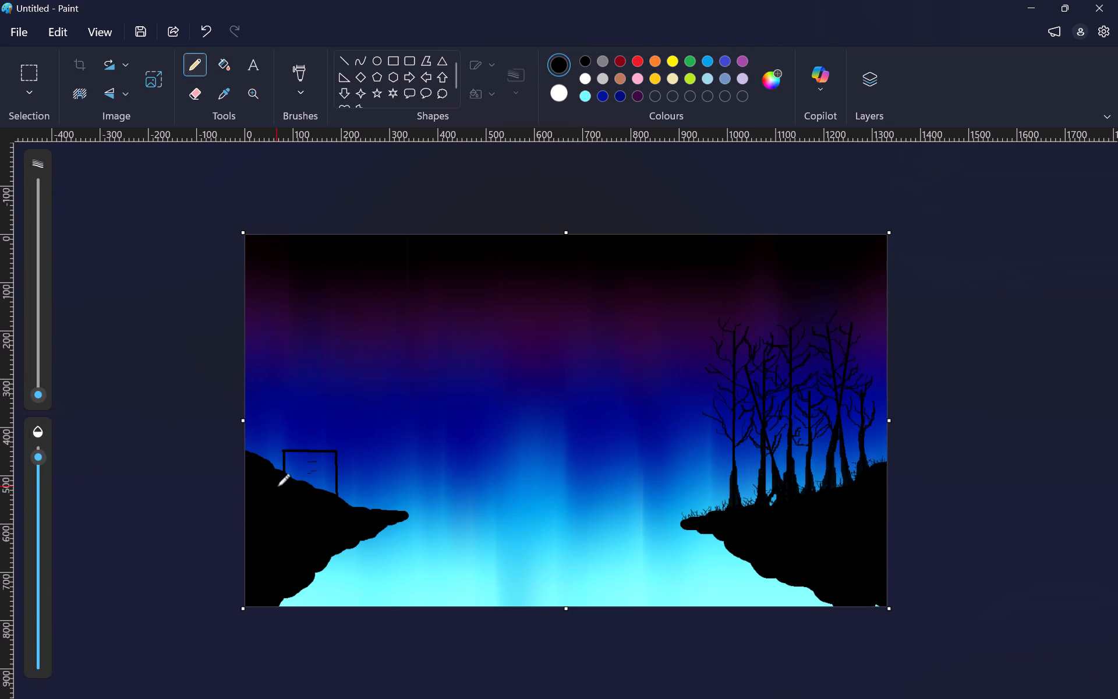
left_click_drag(296, 464, 296, 476)
left_click_drag(40, 380, 40, 351)
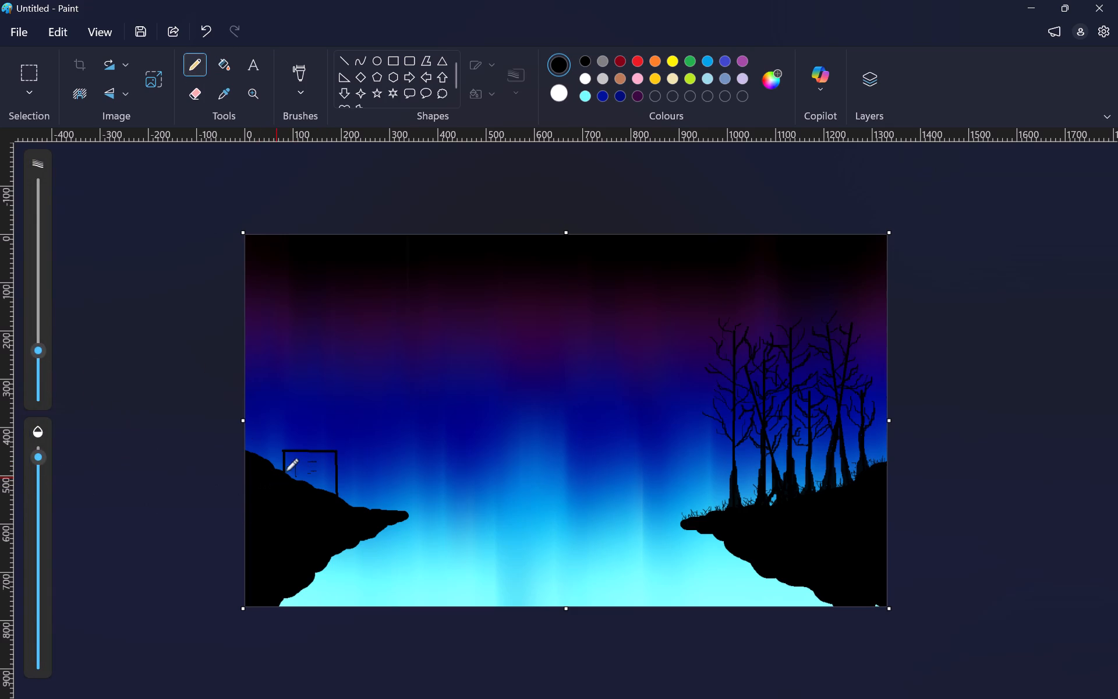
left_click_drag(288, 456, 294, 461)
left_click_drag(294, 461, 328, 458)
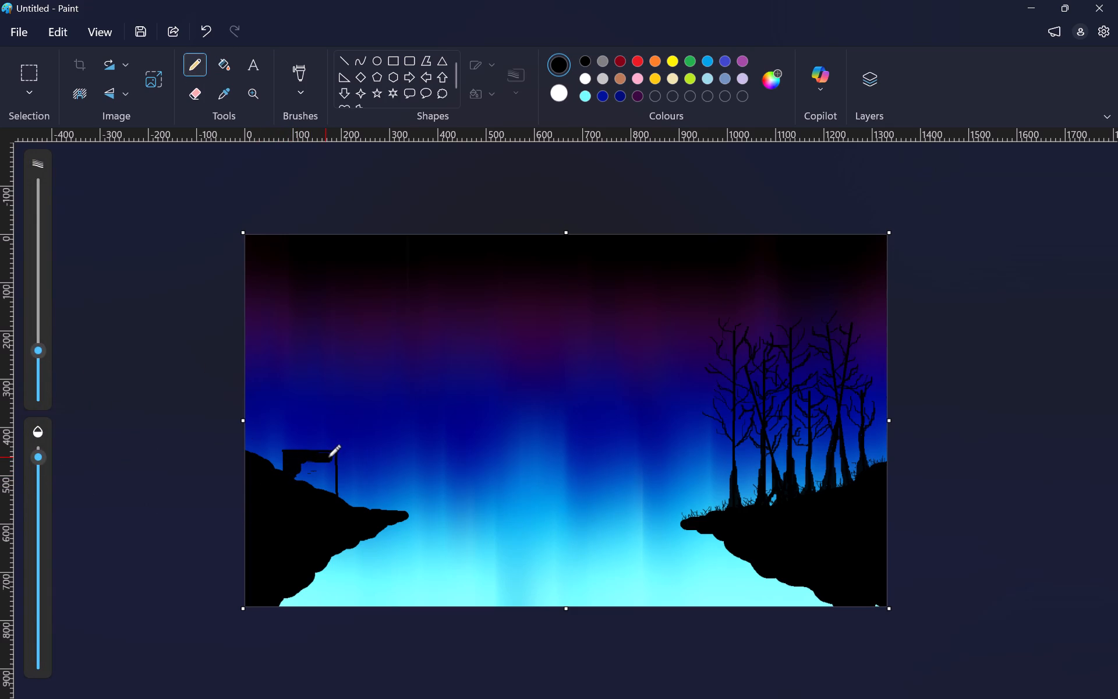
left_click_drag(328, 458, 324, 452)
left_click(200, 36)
Paint the whole interior of the box frame on the left cliff solid black with thick freehand strokes.
left_click_drag(310, 467, 328, 474)
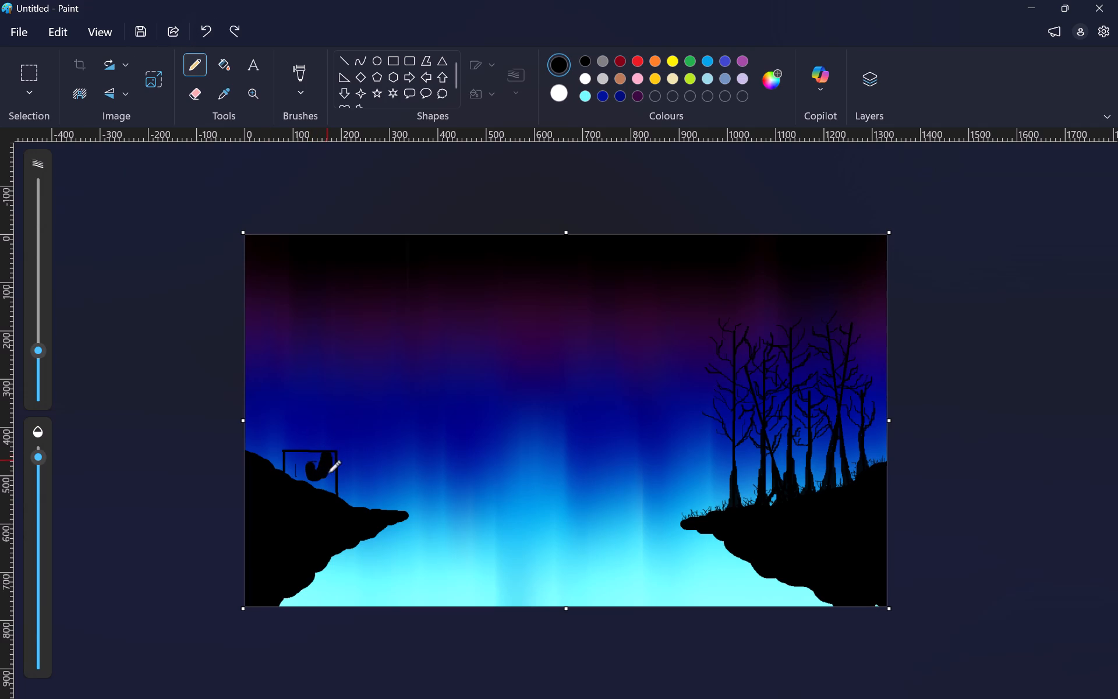
left_click_drag(328, 474, 332, 482)
left_click_drag(332, 482, 320, 497)
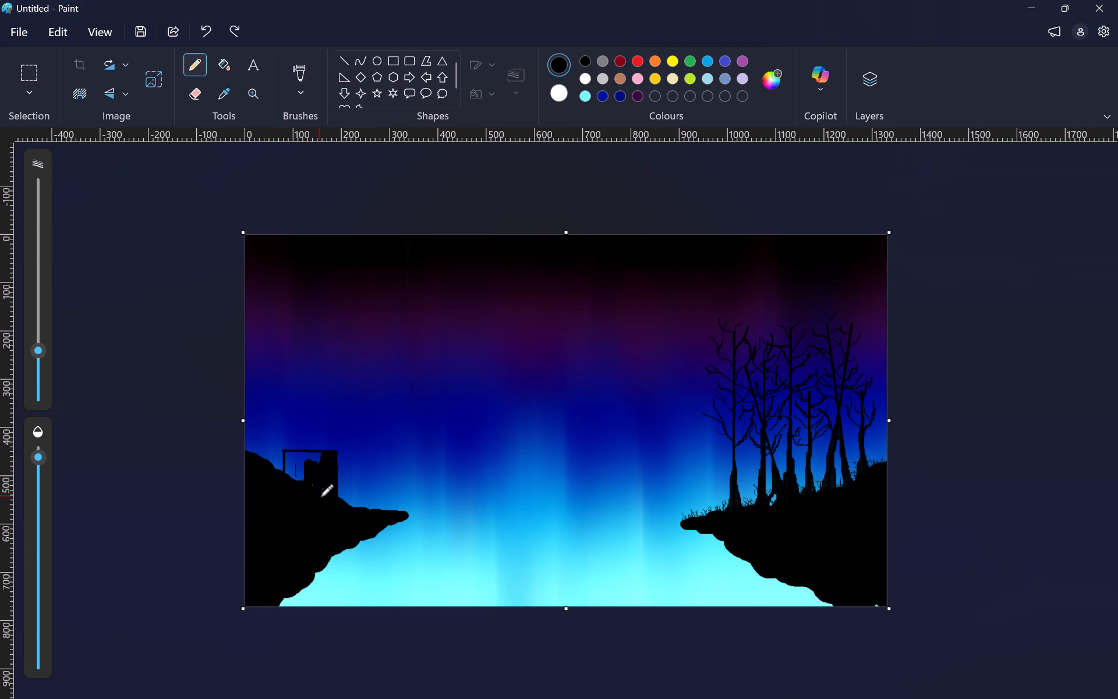
left_click_drag(320, 497, 289, 456)
left_click_drag(289, 456, 323, 461)
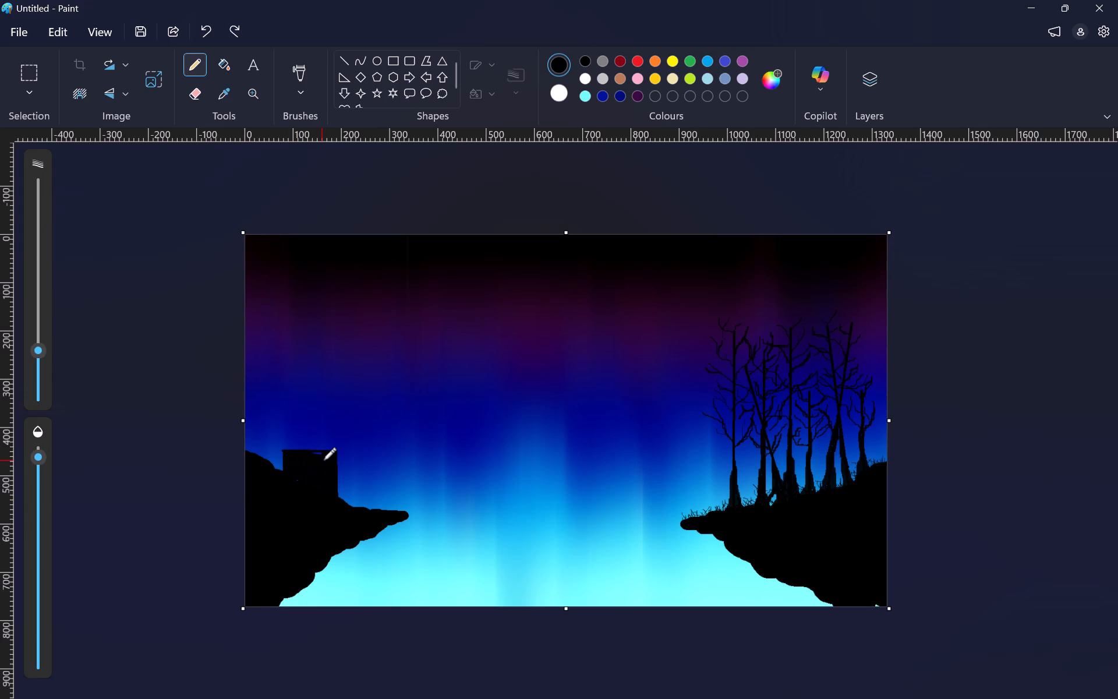
left_click_drag(323, 461, 309, 455)
left_click_drag(309, 455, 329, 488)
Outline a cyan rectangular frame with straight lines, about 70 px wide and 115 px tall, between the black box and the cliff tip.
left_click(342, 60)
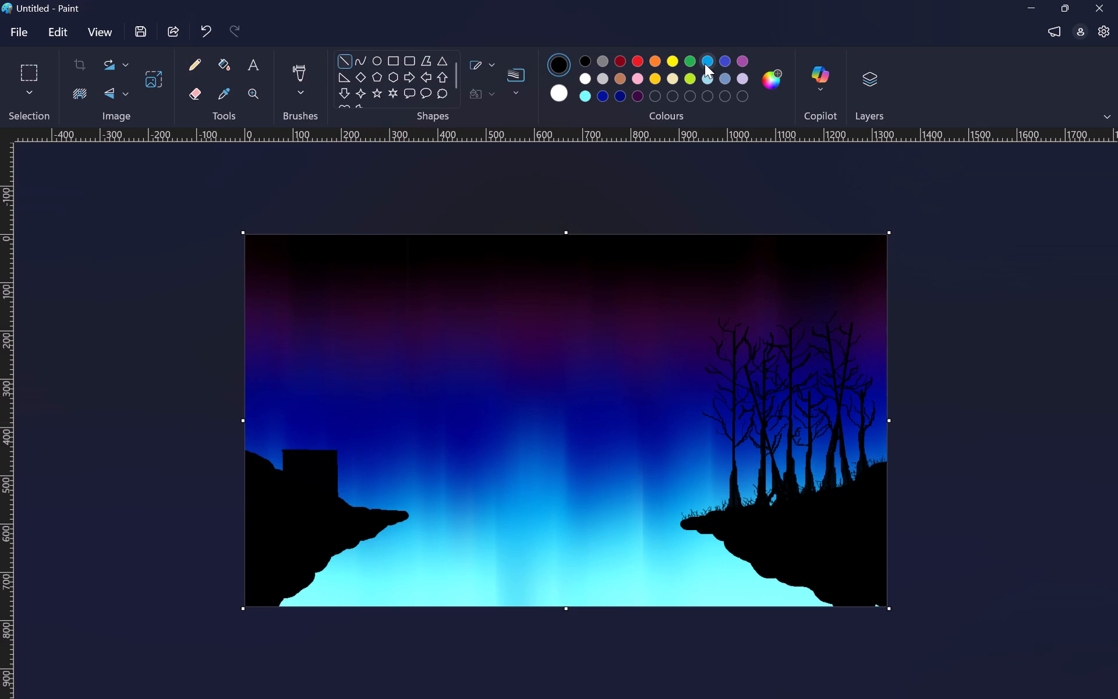
left_click(583, 100)
left_click_drag(371, 452, 373, 507)
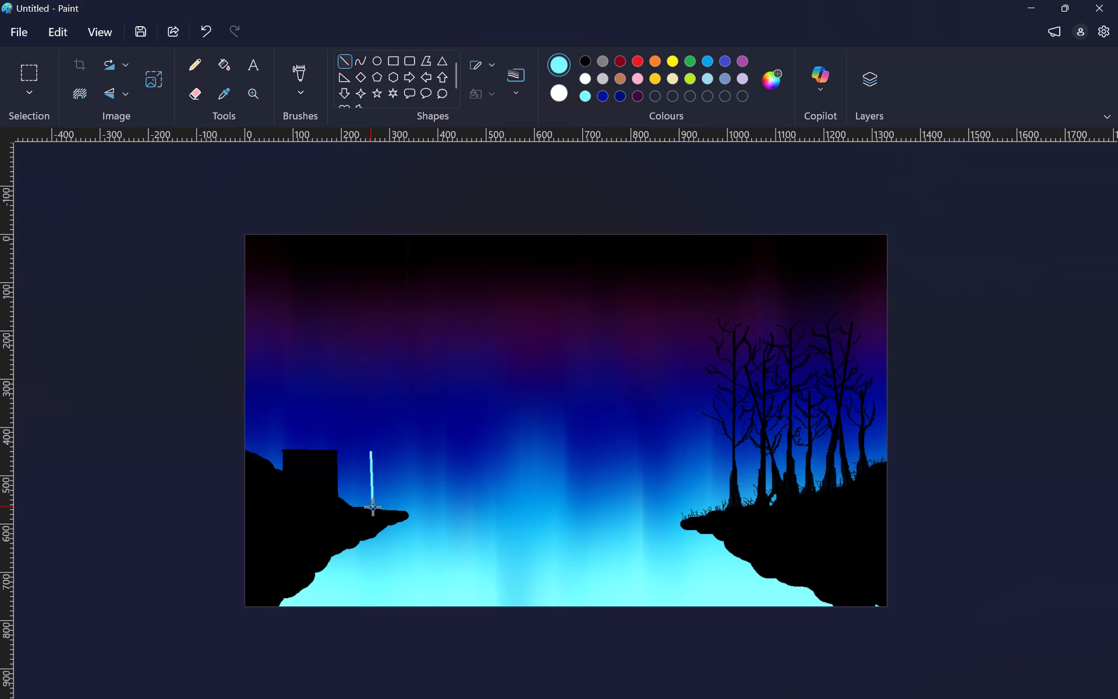
left_click_drag(373, 507, 372, 507)
left_click_drag(336, 453, 370, 451)
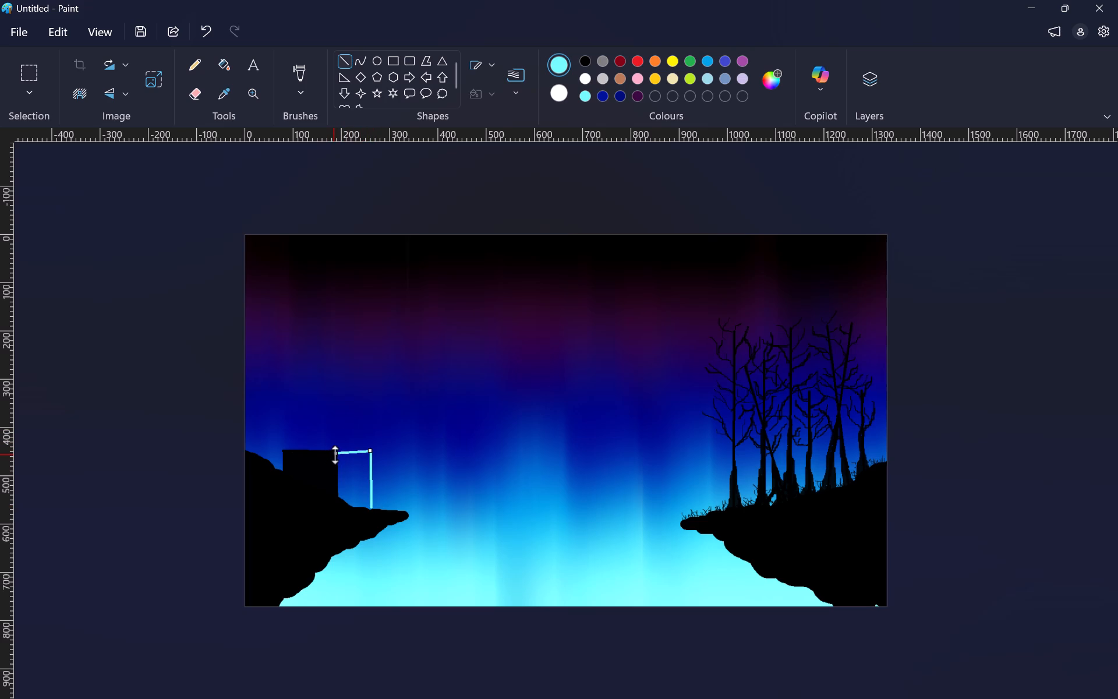
left_click(335, 455)
left_click(444, 422)
left_click_drag(444, 424, 380, 493)
left_click_drag(450, 418, 366, 465)
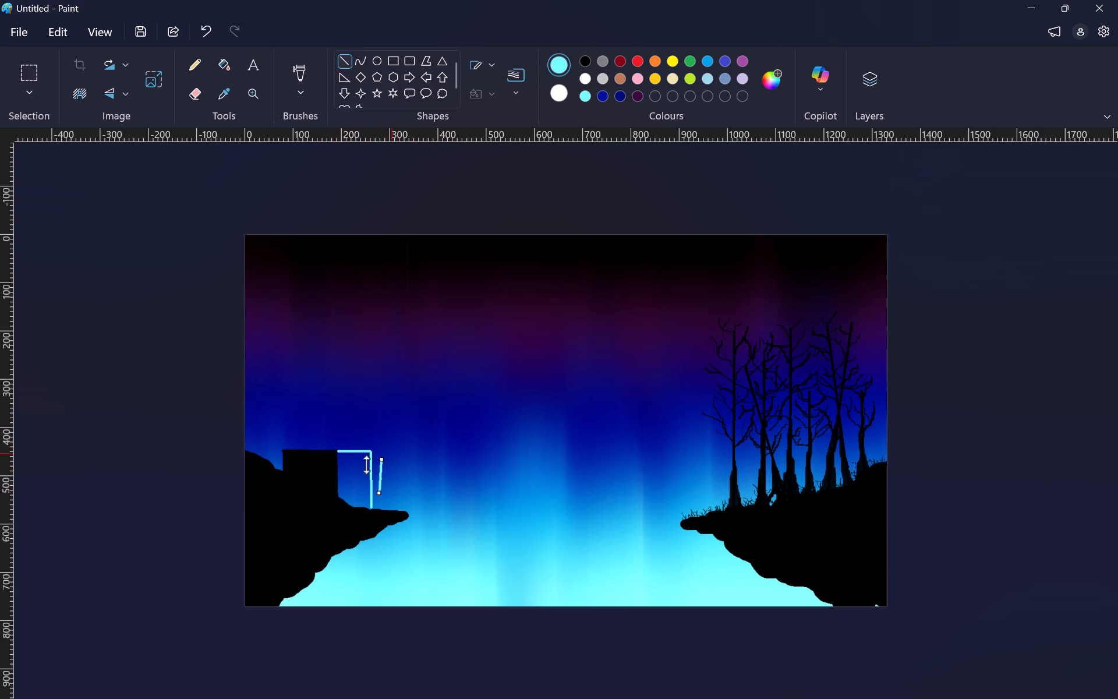
left_click_drag(366, 465, 338, 452)
left_click_drag(378, 490, 338, 493)
left_click(449, 424)
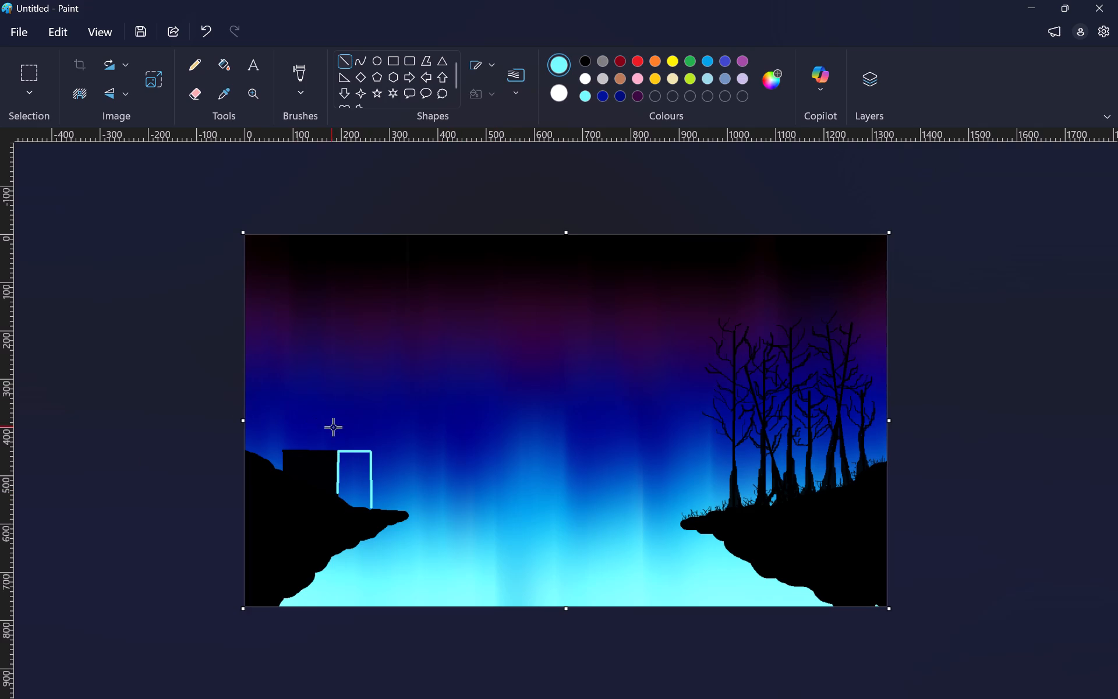
Switch to the thick Pencil for colouring inside the cyan frame.
left_click(200, 63)
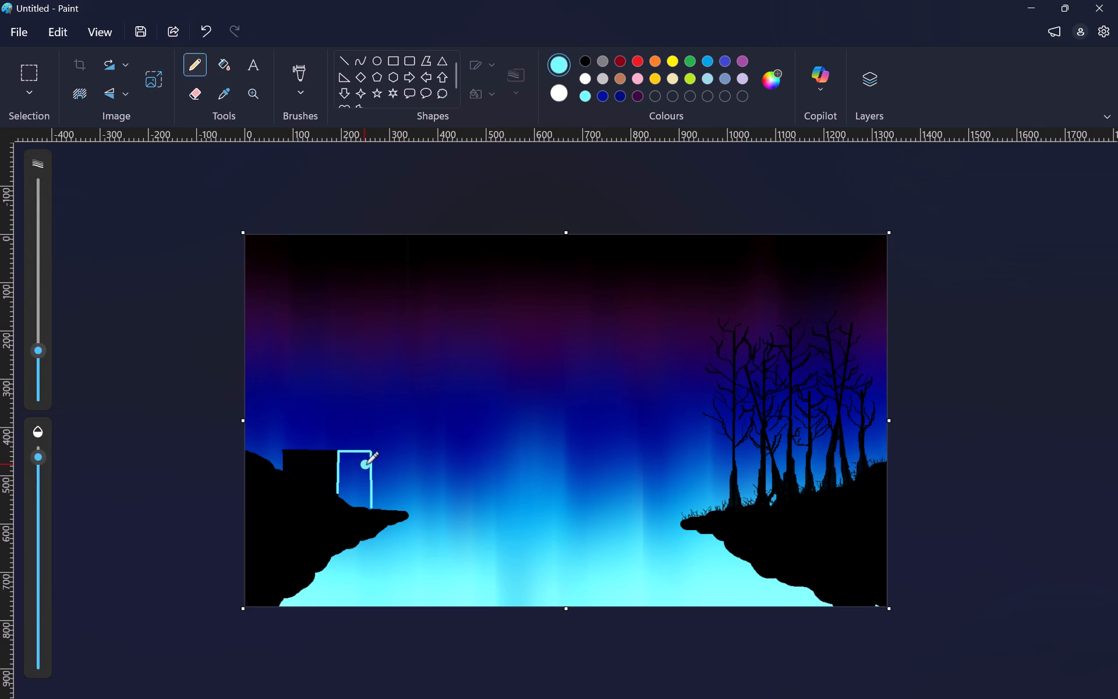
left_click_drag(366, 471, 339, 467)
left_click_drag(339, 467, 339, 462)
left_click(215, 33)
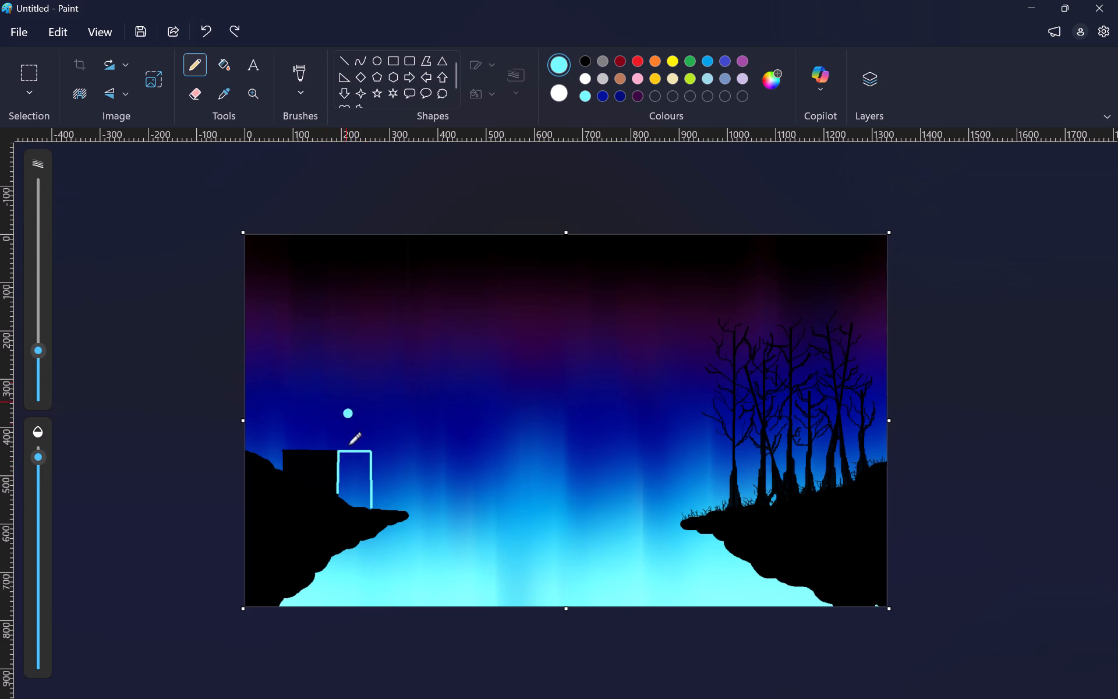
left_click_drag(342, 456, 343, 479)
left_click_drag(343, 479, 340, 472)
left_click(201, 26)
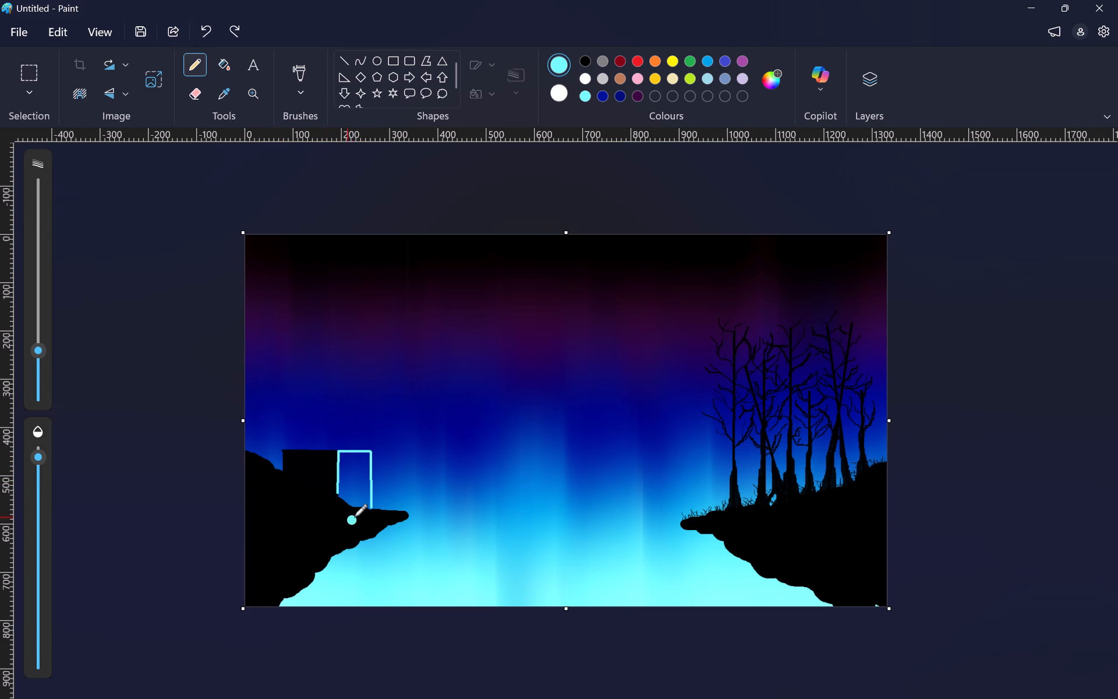
Paint the cyan frame's interior solid cyan with freehand strokes, following its edges and the cliff's surface.
left_click_drag(343, 456, 344, 481)
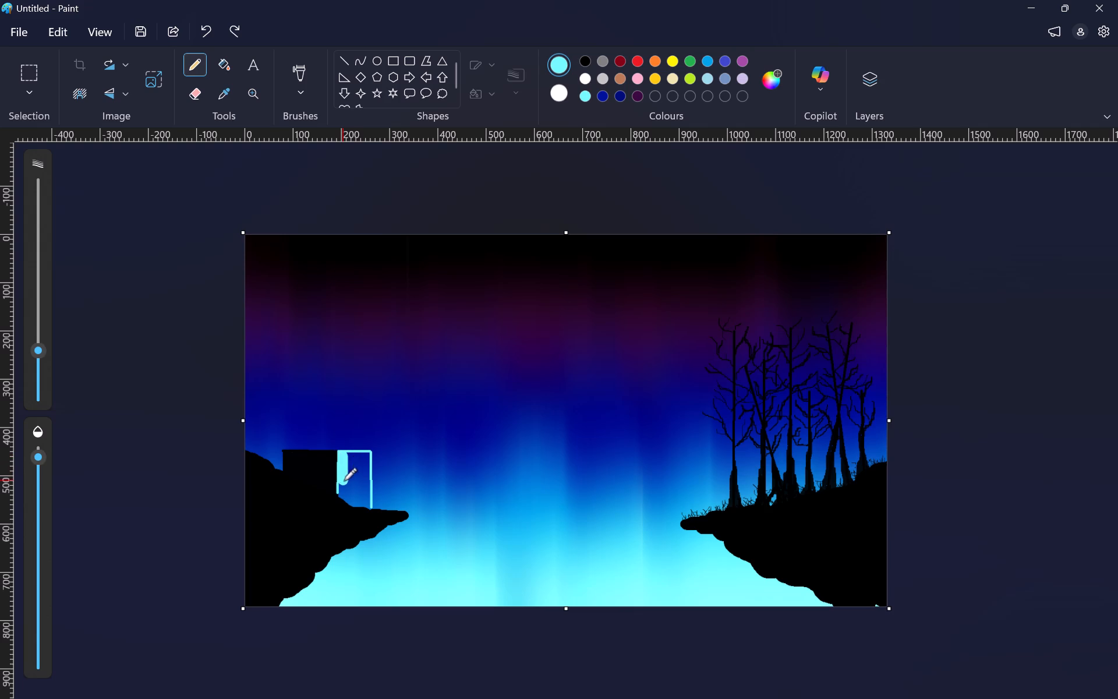
left_click_drag(344, 481, 350, 503)
left_click_drag(350, 503, 369, 502)
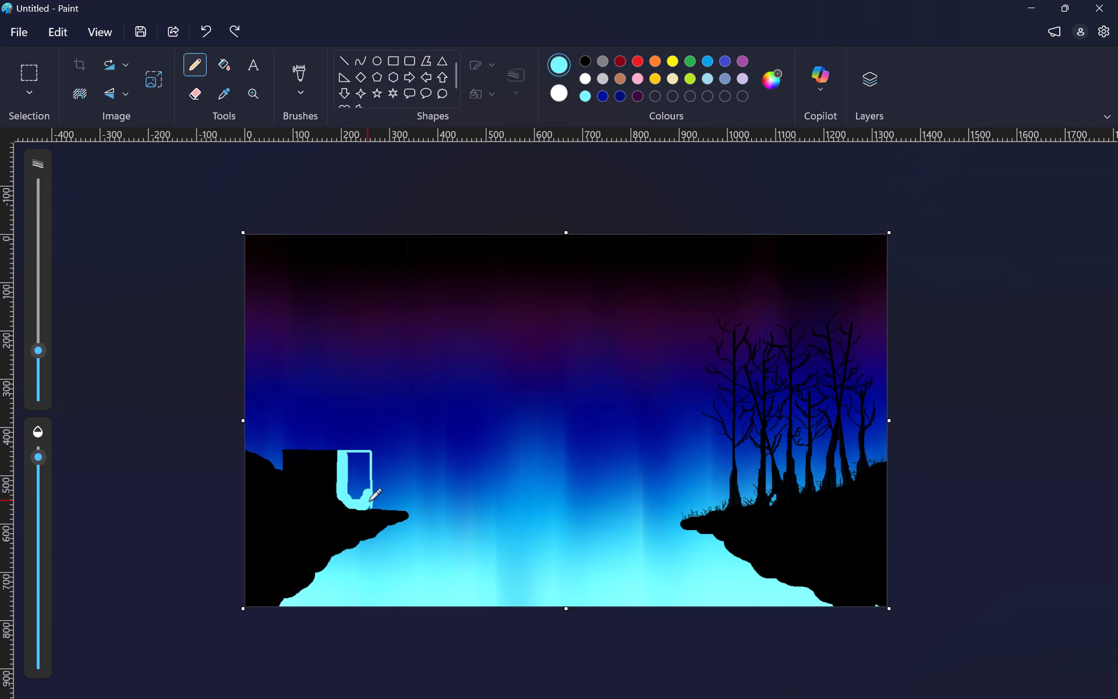
left_click_drag(369, 502, 366, 461)
left_click_drag(366, 461, 356, 456)
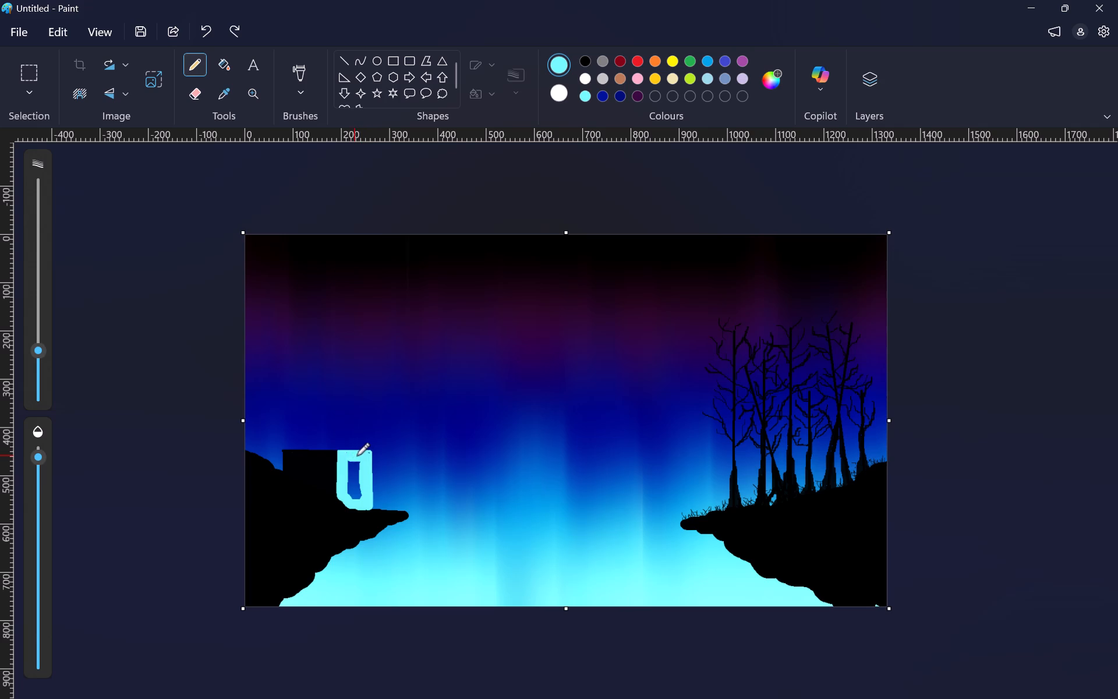
left_click_drag(356, 456, 349, 464)
left_click_drag(349, 464, 360, 468)
left_click_drag(351, 487, 359, 499)
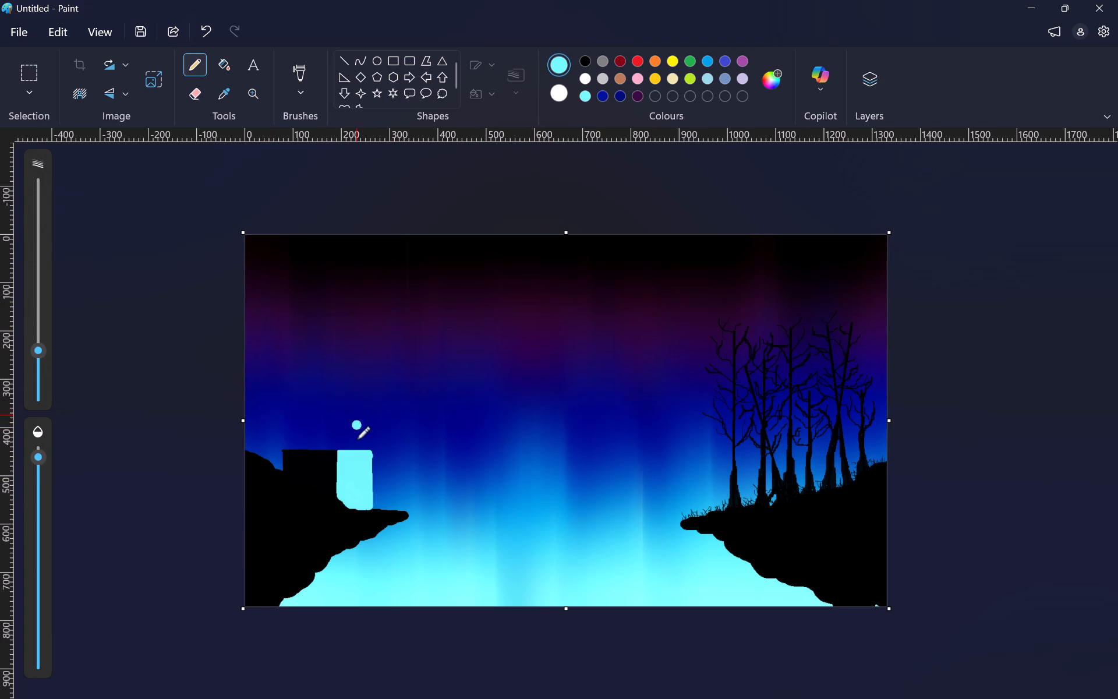
Draw a straight purple line as the roof's outer slope, from the black box's top-left corner up and inward, about 50 px across and 70 px high.
left_click(745, 58)
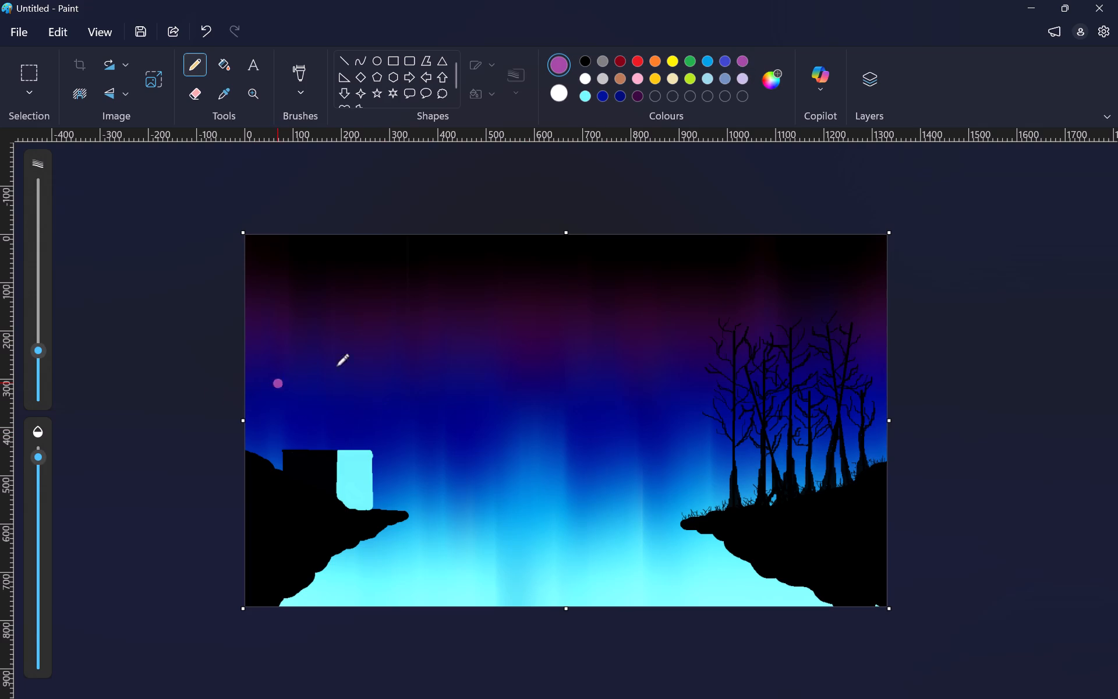
left_click(342, 63)
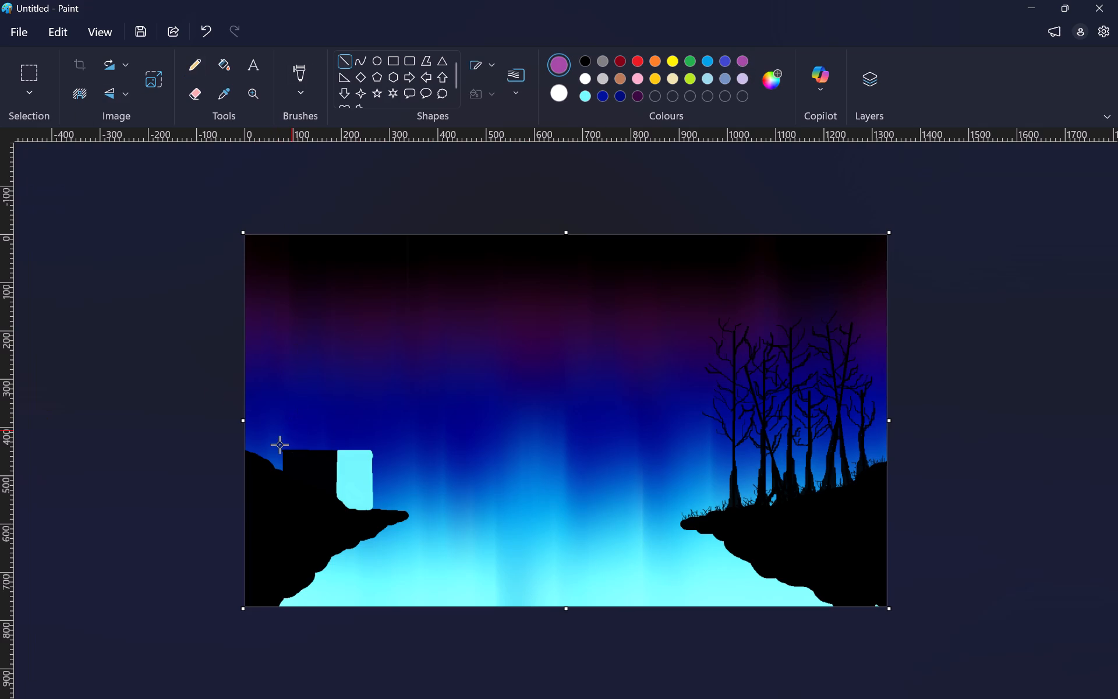
left_click_drag(281, 447, 306, 418)
left_click_drag(279, 450, 277, 457)
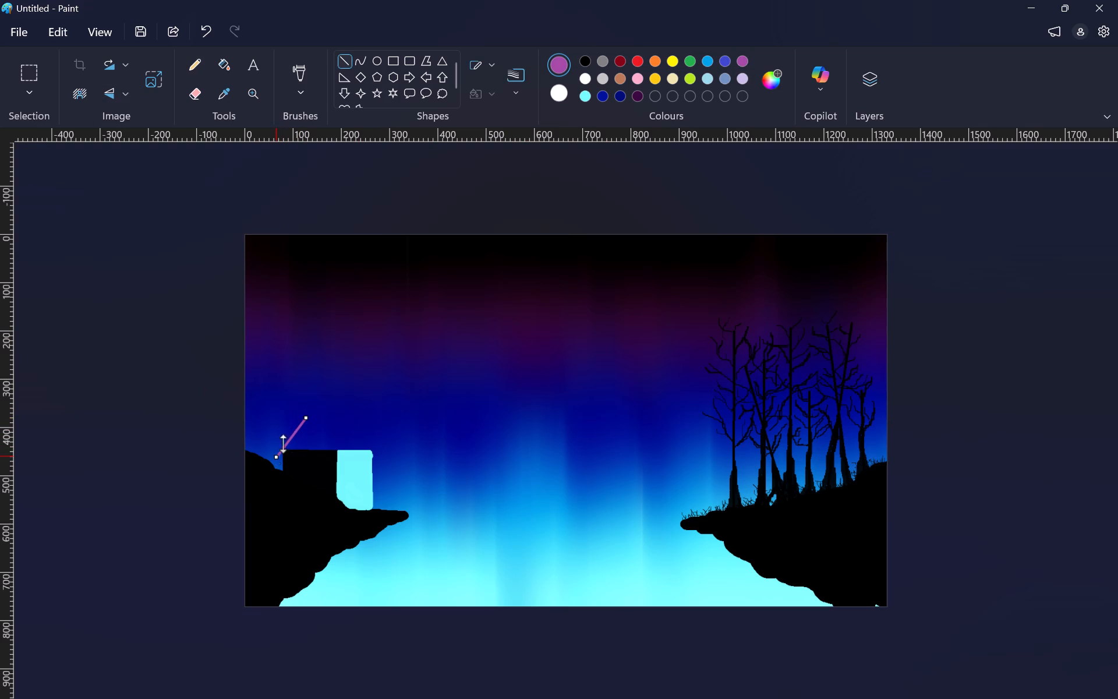
left_click_drag(306, 418, 300, 423)
left_click_drag(300, 423, 301, 424)
left_click(338, 412)
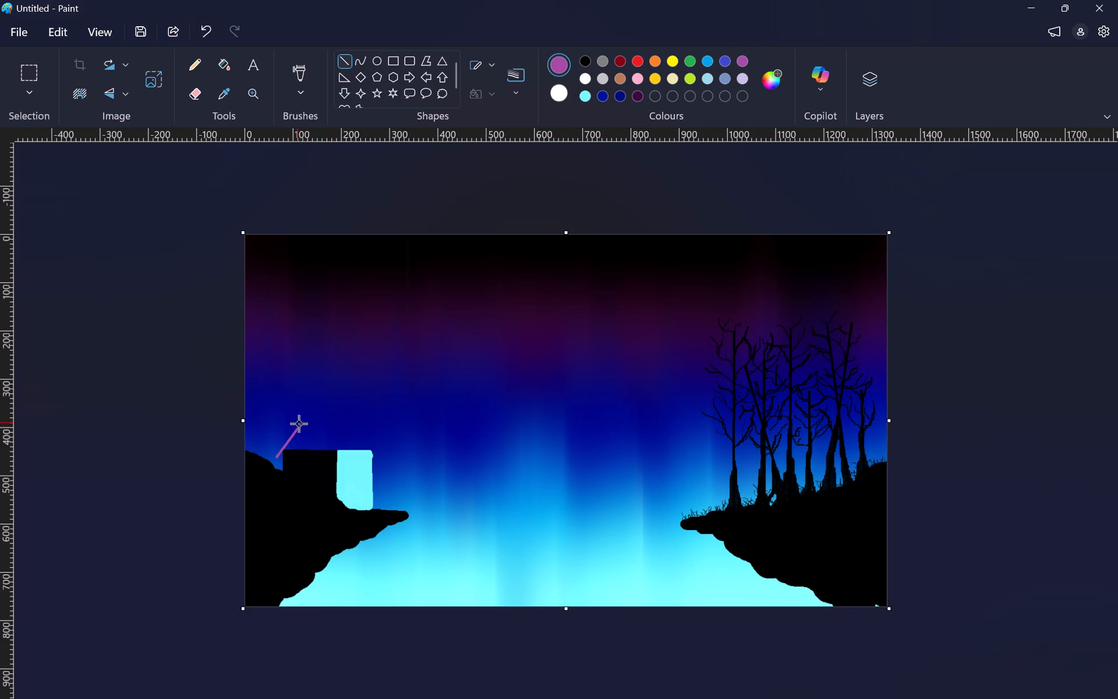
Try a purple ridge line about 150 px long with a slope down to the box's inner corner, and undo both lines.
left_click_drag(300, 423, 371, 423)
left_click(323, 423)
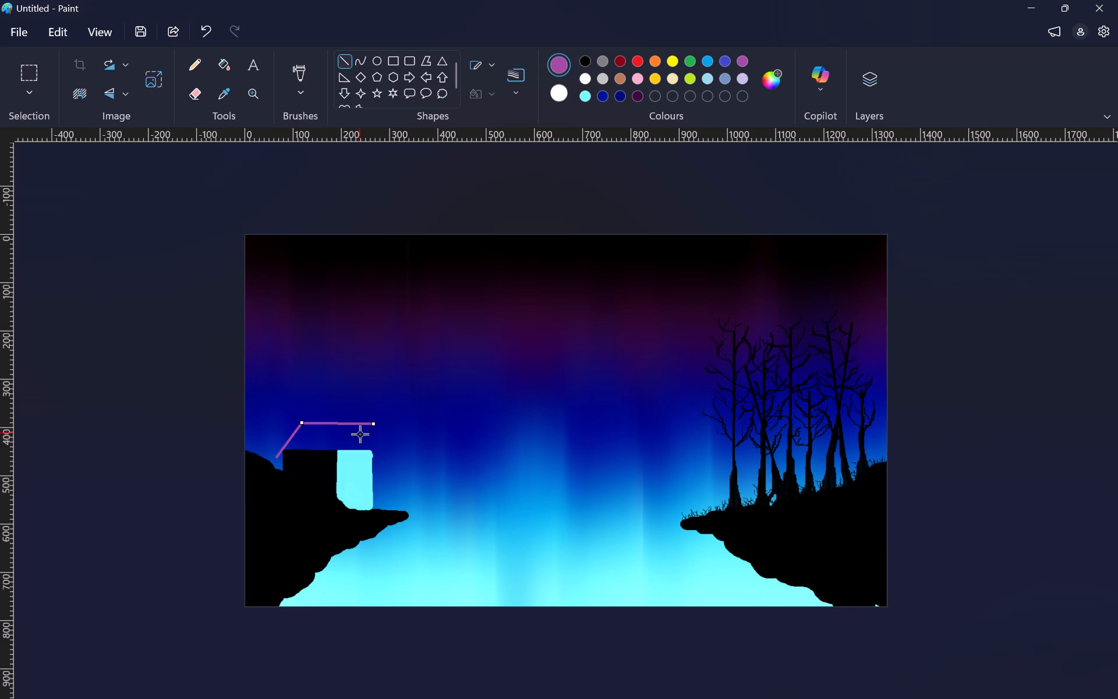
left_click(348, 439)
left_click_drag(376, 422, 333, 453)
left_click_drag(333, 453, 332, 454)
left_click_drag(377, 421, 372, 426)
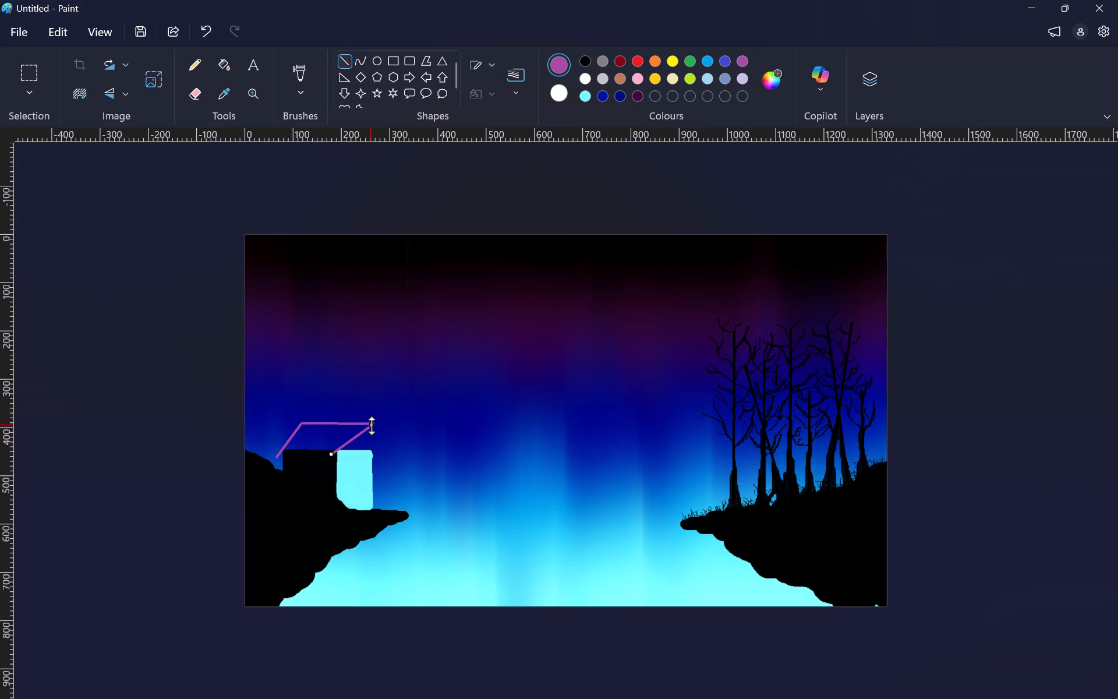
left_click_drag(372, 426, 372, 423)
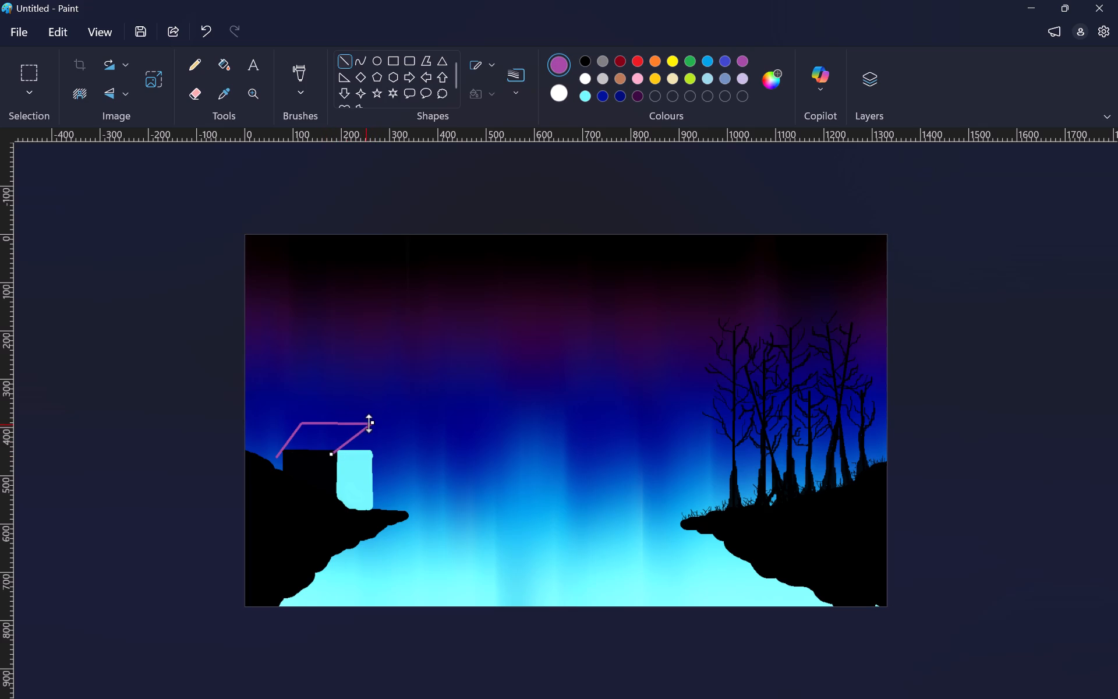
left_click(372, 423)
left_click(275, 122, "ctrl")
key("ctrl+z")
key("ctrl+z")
Draw a purple roof slope rising from the black box's corner beside the cyan face, and join both slopes with a ridge about 130 px long.
scroll(288, 119, "up", 1)
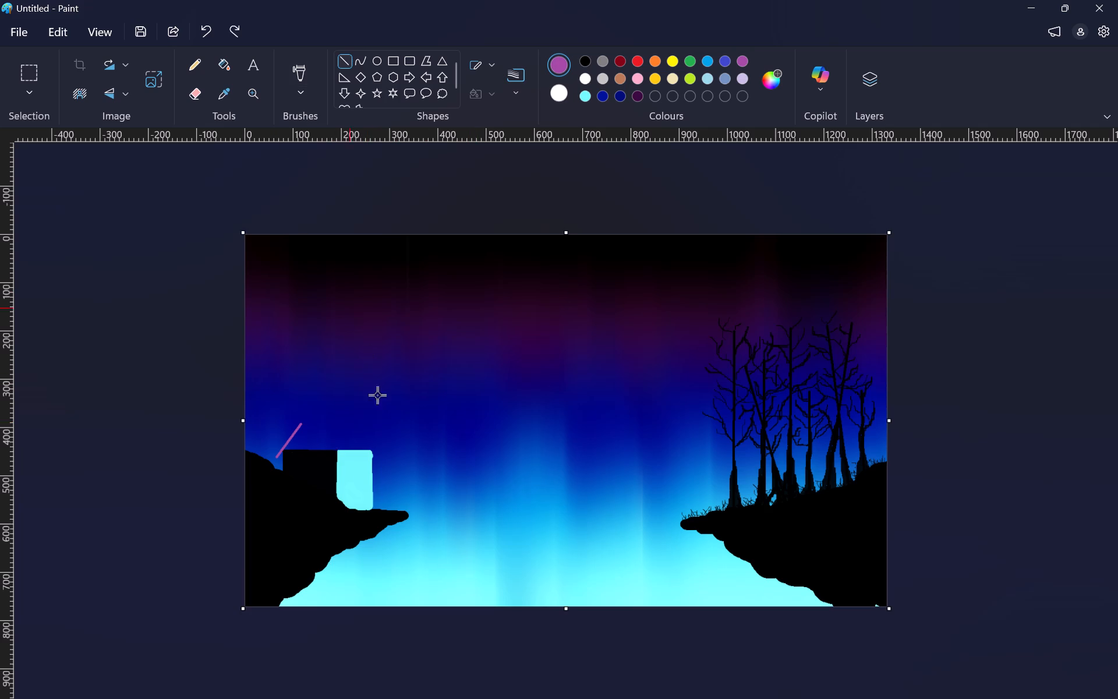
left_click_drag(333, 461, 367, 428)
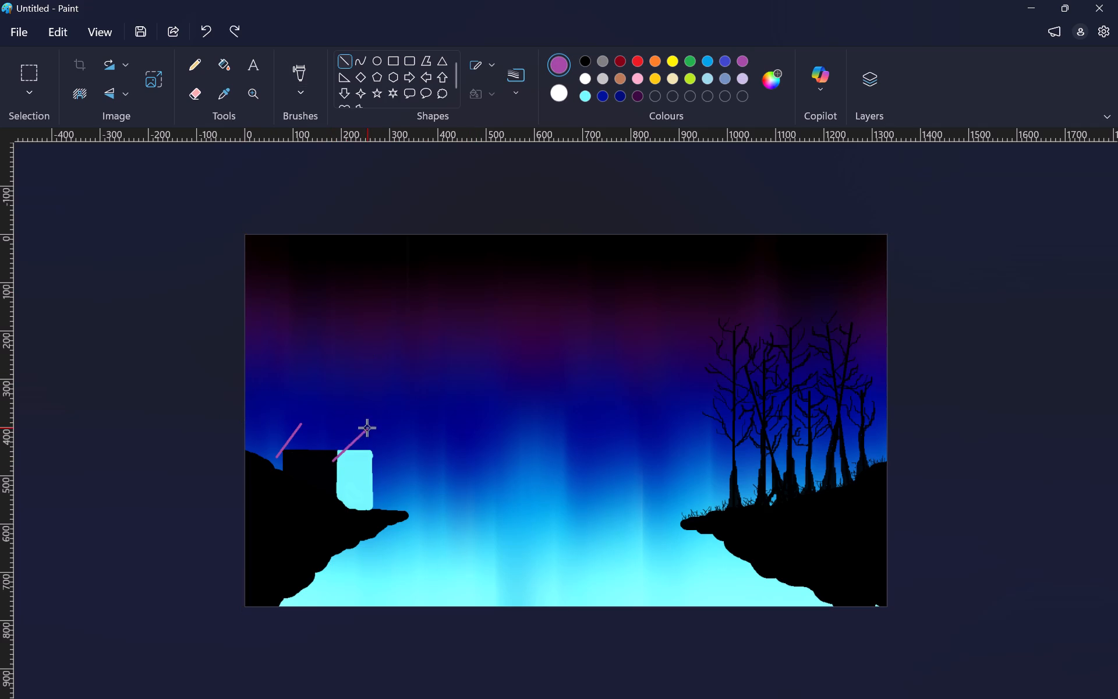
left_click_drag(367, 428, 369, 419)
left_click_drag(345, 444, 339, 445)
left_click(362, 422)
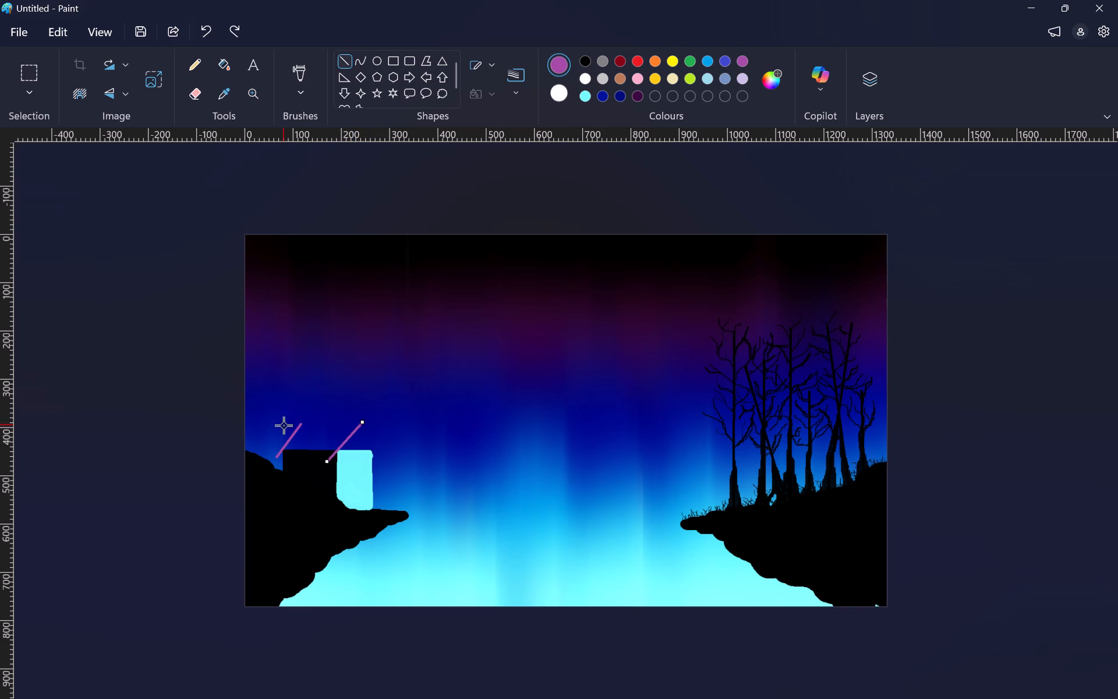
left_click_drag(299, 425, 362, 423)
left_click_drag(362, 423, 362, 422)
left_click(304, 426)
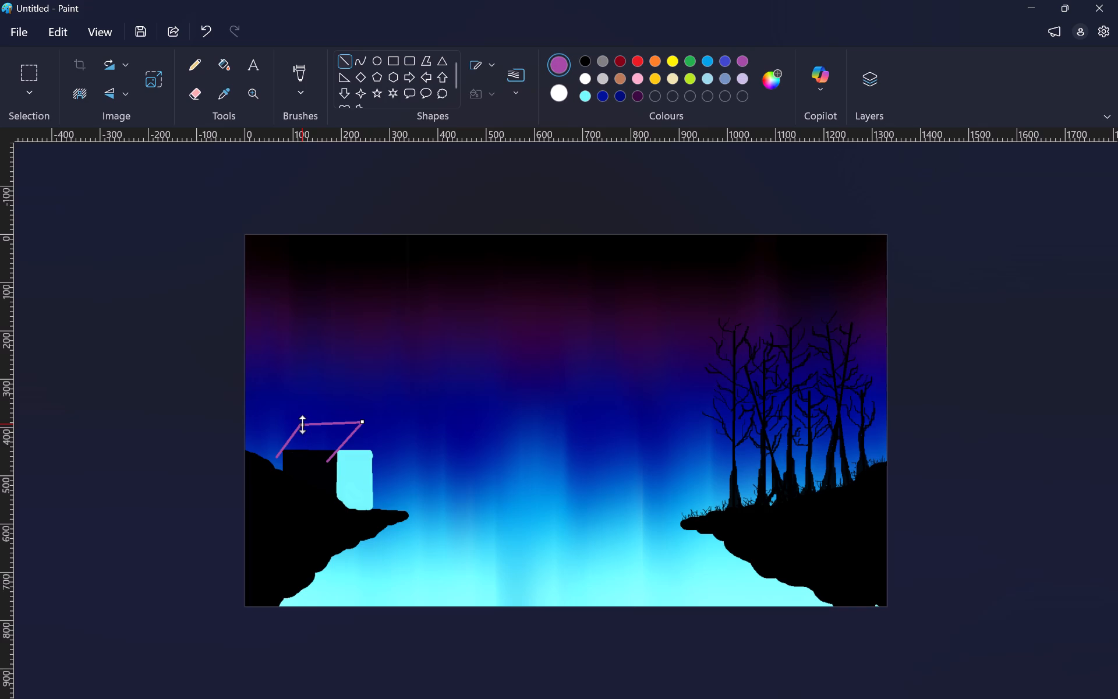
left_click(389, 415)
Draw a dark purple line from the ridge's right end sloping down past the cyan face's outer top corner, about 70 px high.
left_click(638, 93)
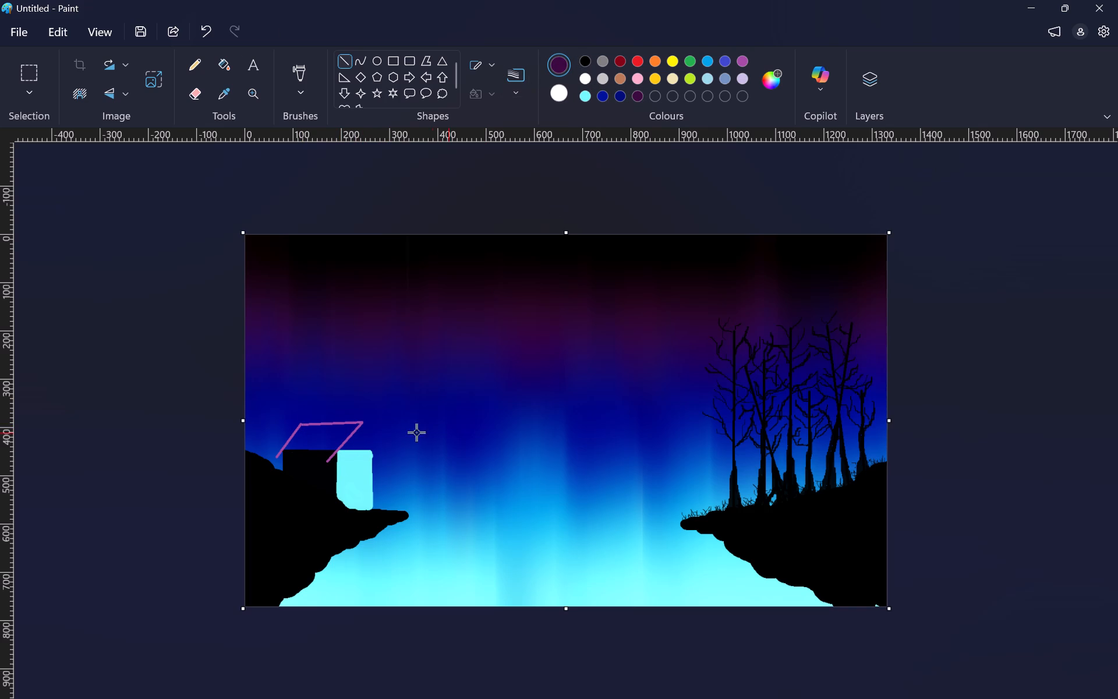
left_click_drag(363, 422, 377, 444)
left_click_drag(377, 444, 378, 461)
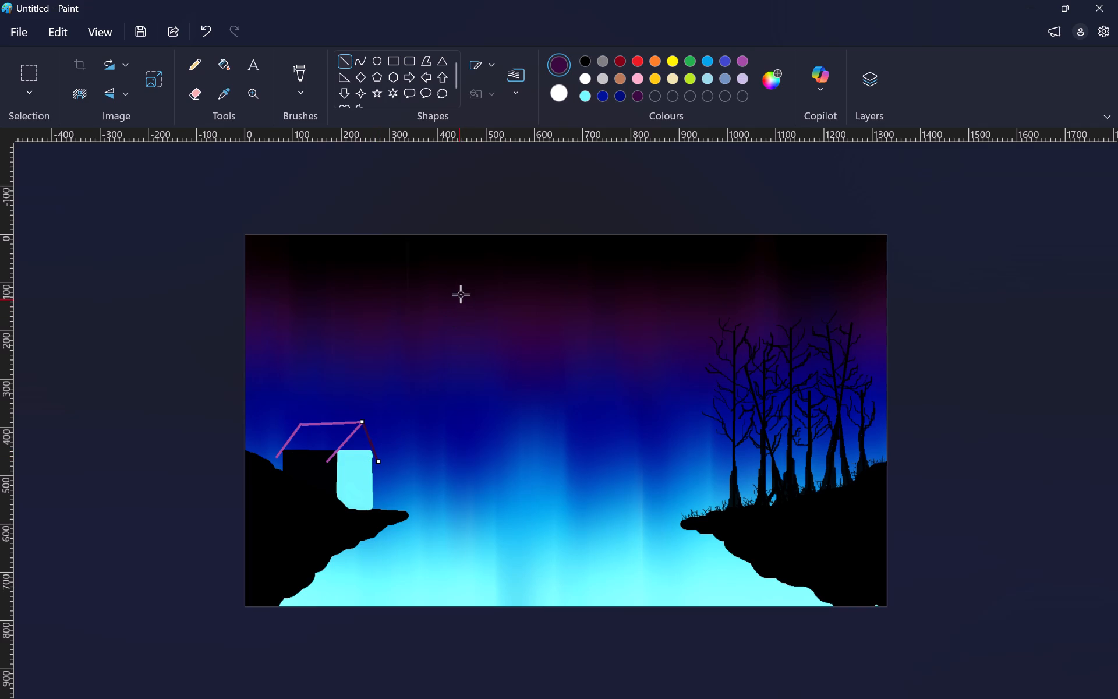
left_click(381, 459)
left_click(358, 440)
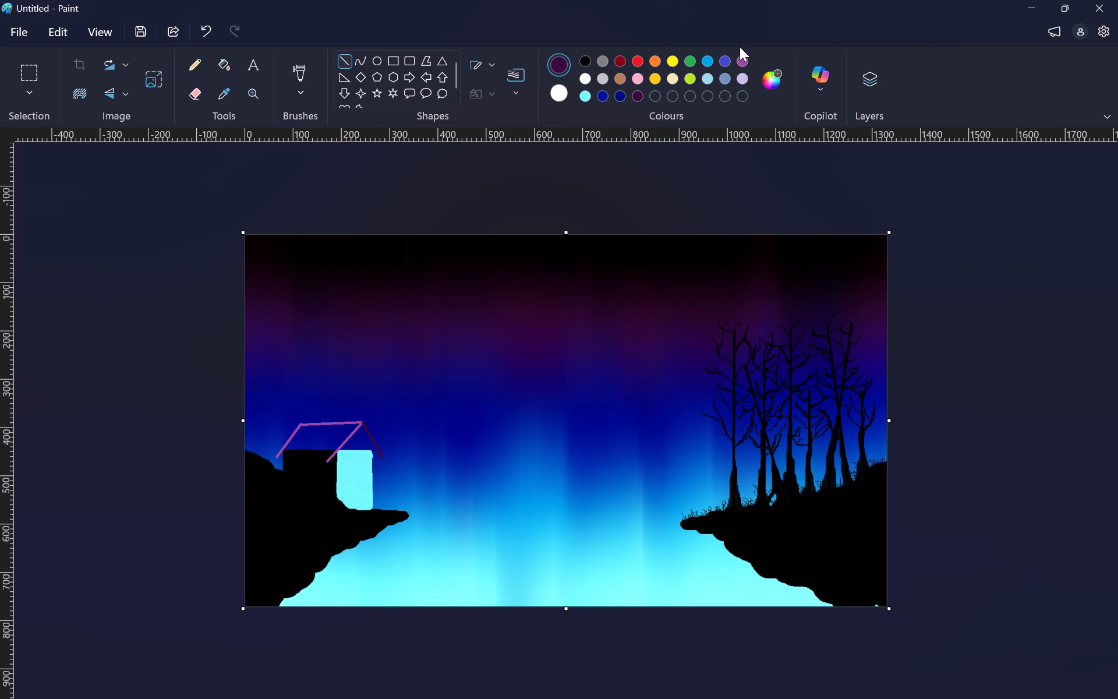
Draw a vertical cyan line about 120 px tall just beyond the cyan face's outer edge, down to the cliff surface.
left_click(581, 94)
left_click_drag(376, 450, 379, 510)
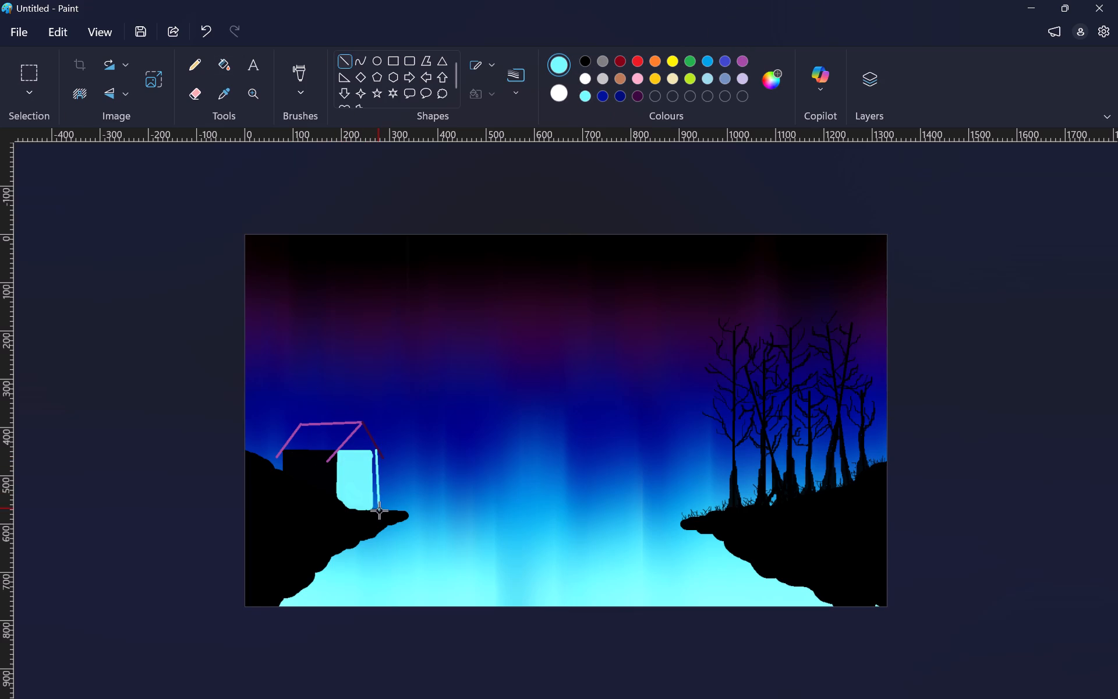
left_click_drag(379, 510, 378, 510)
left_click(377, 449)
left_click(365, 487)
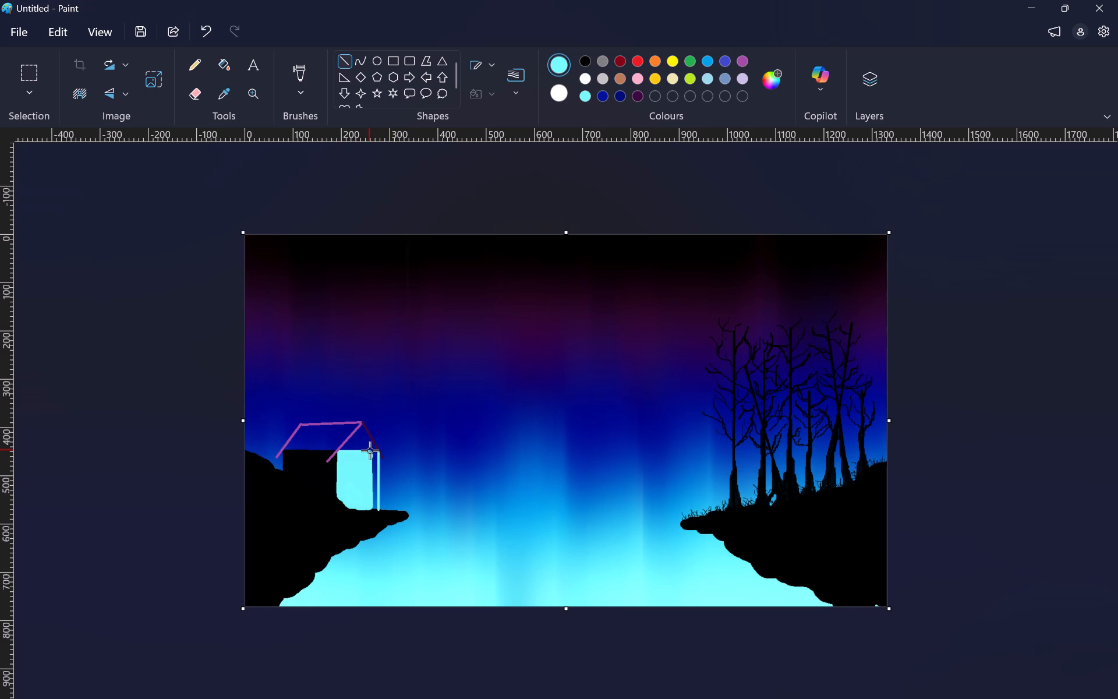
Draw a vertical cyan line along the cyan face's outer edge to straighten it.
left_click_drag(370, 450, 374, 504)
left_click_drag(374, 504, 370, 500)
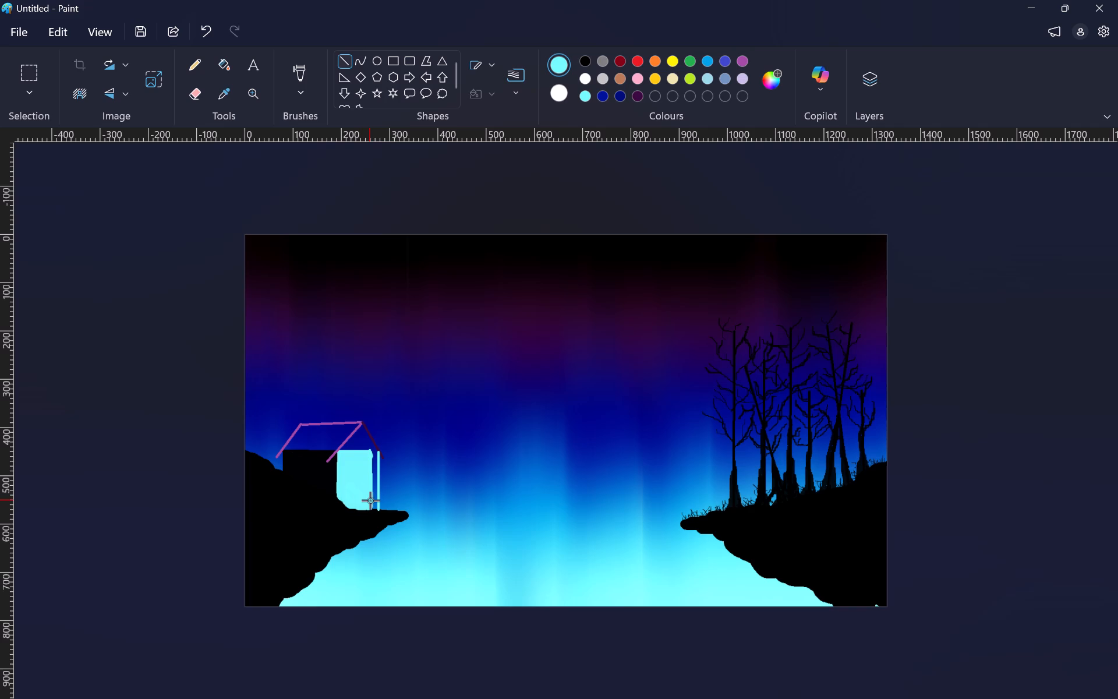
left_click_drag(370, 500, 370, 500)
left_click(369, 468)
left_click(355, 468)
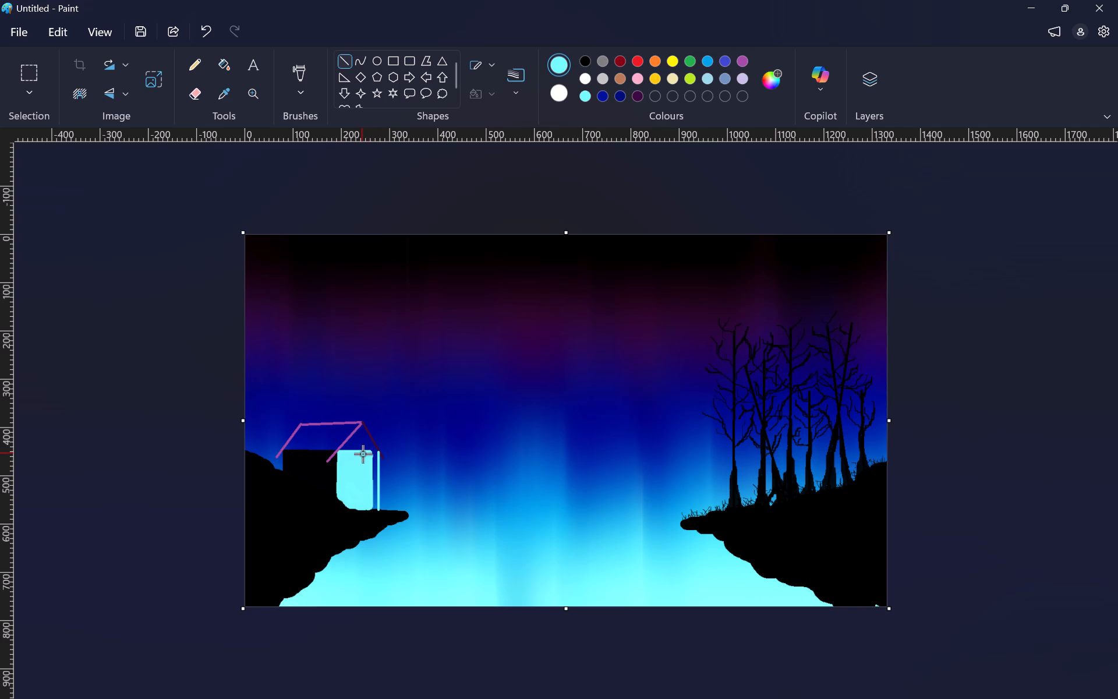
Connect the cyan face's top edge to the outer vertical line with a short horizontal cyan line, and undo the stray mark beside it.
left_click_drag(363, 450, 376, 457)
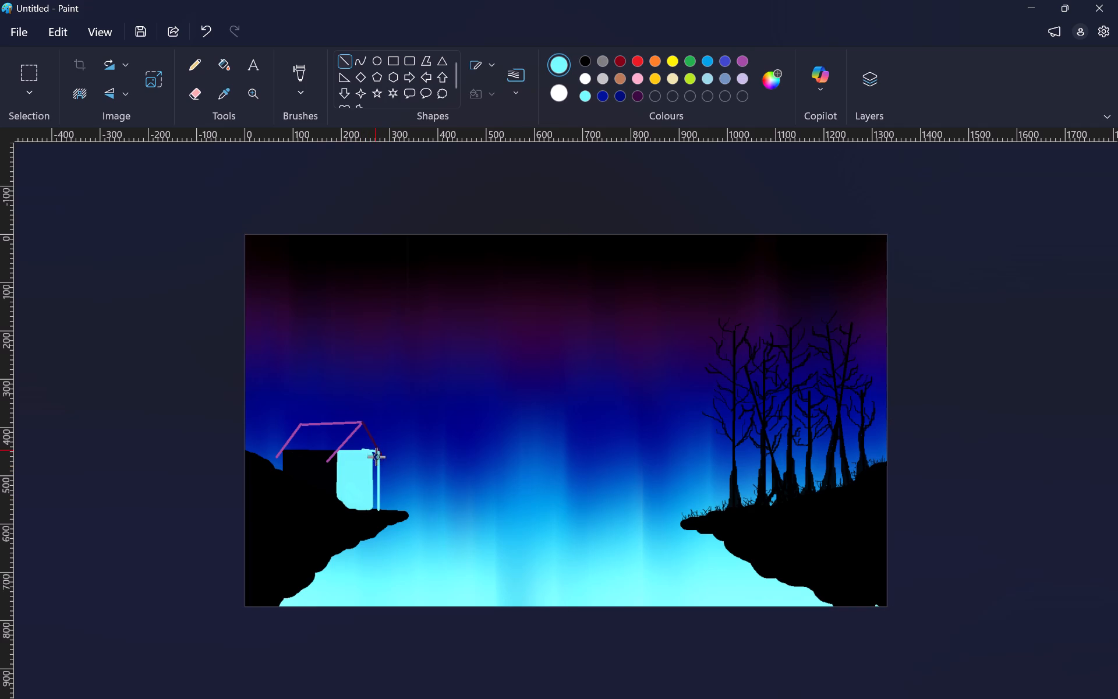
left_click_drag(376, 457, 378, 451)
left_click(367, 451)
left_click_drag(371, 451, 369, 451)
left_click_drag(369, 451, 365, 452)
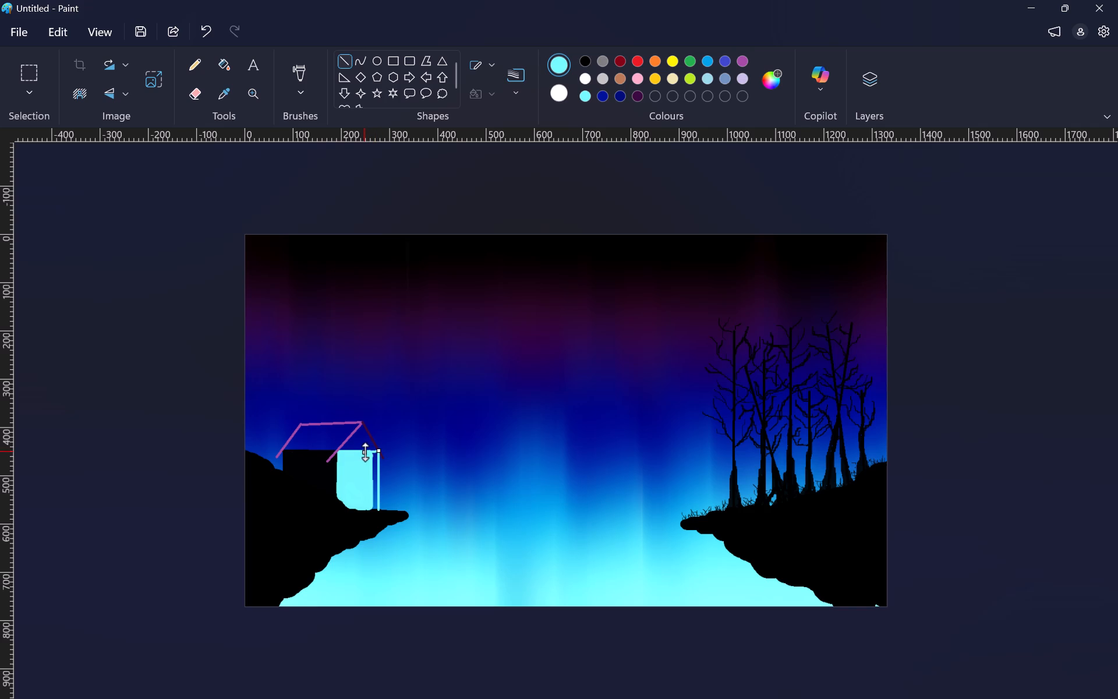
left_click_drag(365, 452, 365, 451)
left_click(385, 477)
left_click(200, 29)
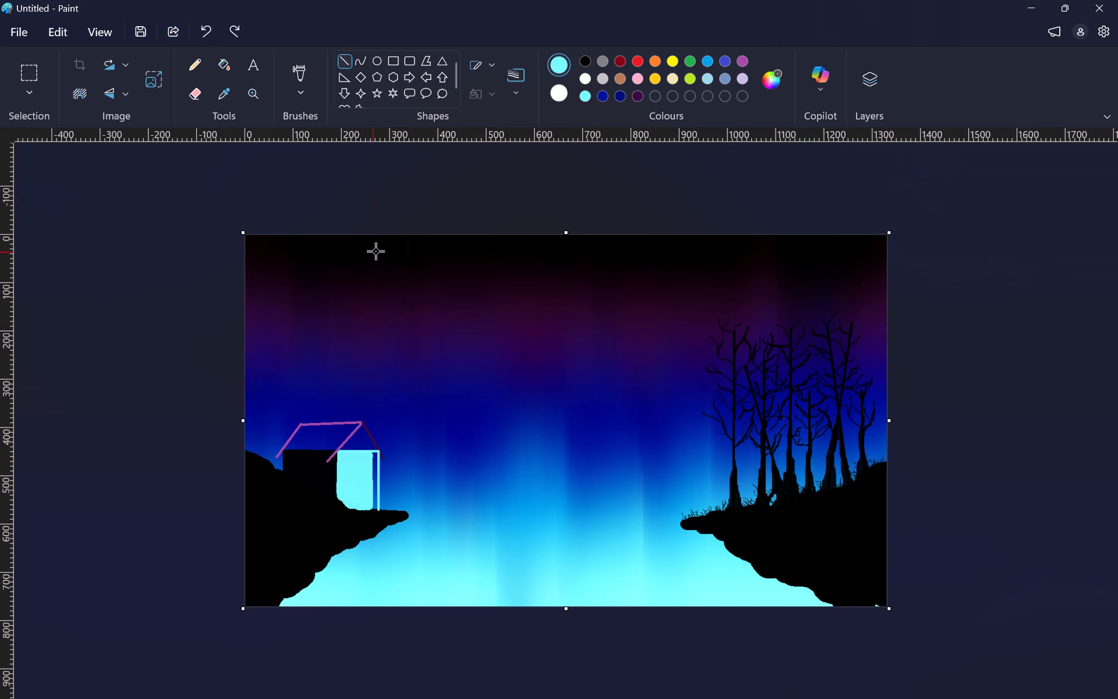
Undo the cyan connector and outer vertical line, and redraw the vertical line about 120 px tall slightly closer to the cyan face.
double_click(210, 32)
left_click(203, 23)
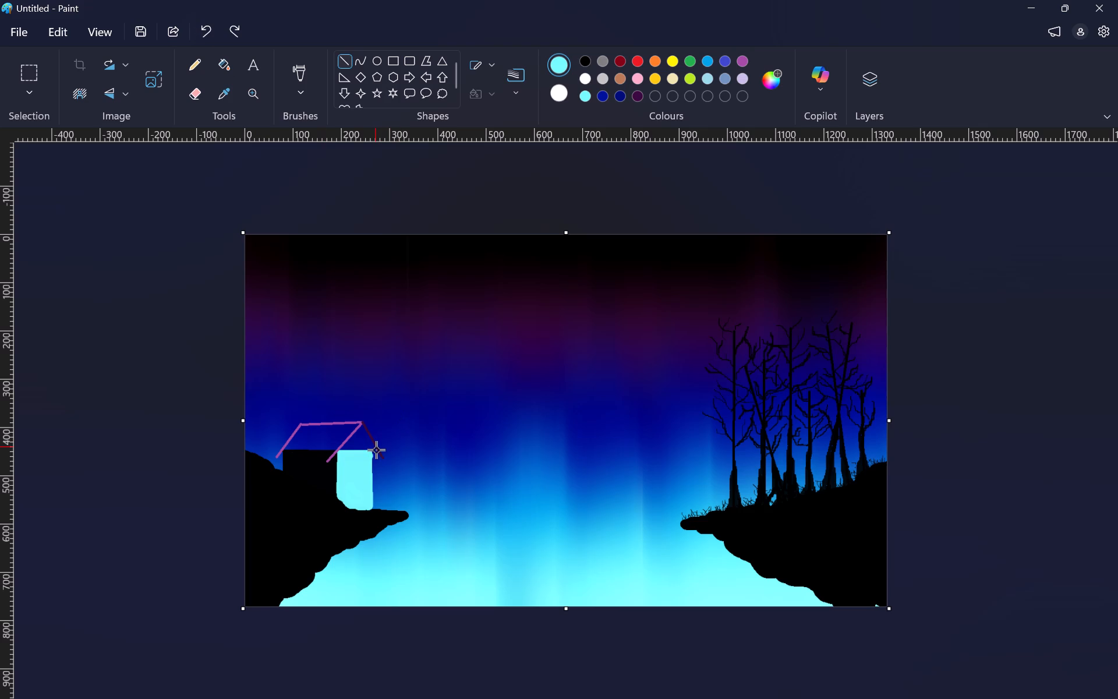
left_click_drag(376, 450, 377, 509)
left_click(375, 451)
left_click(357, 476)
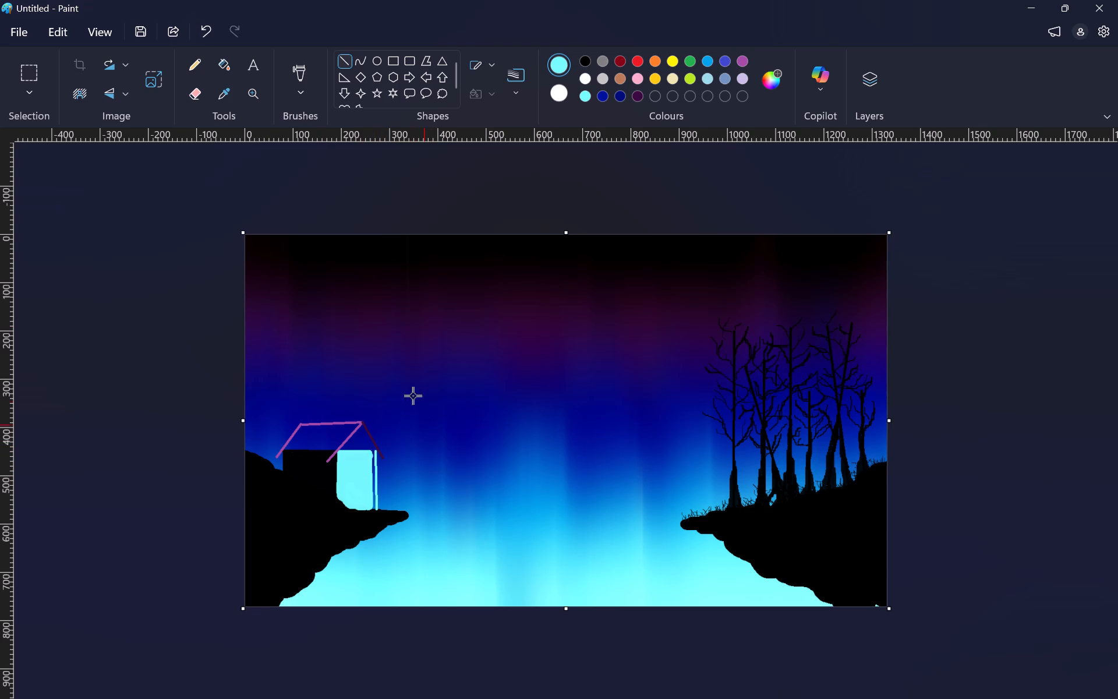
Fill the gap between the cyan face and its outer vertical line with cyan Pencil strokes, and touch up the face's bottom edge.
left_click(202, 62)
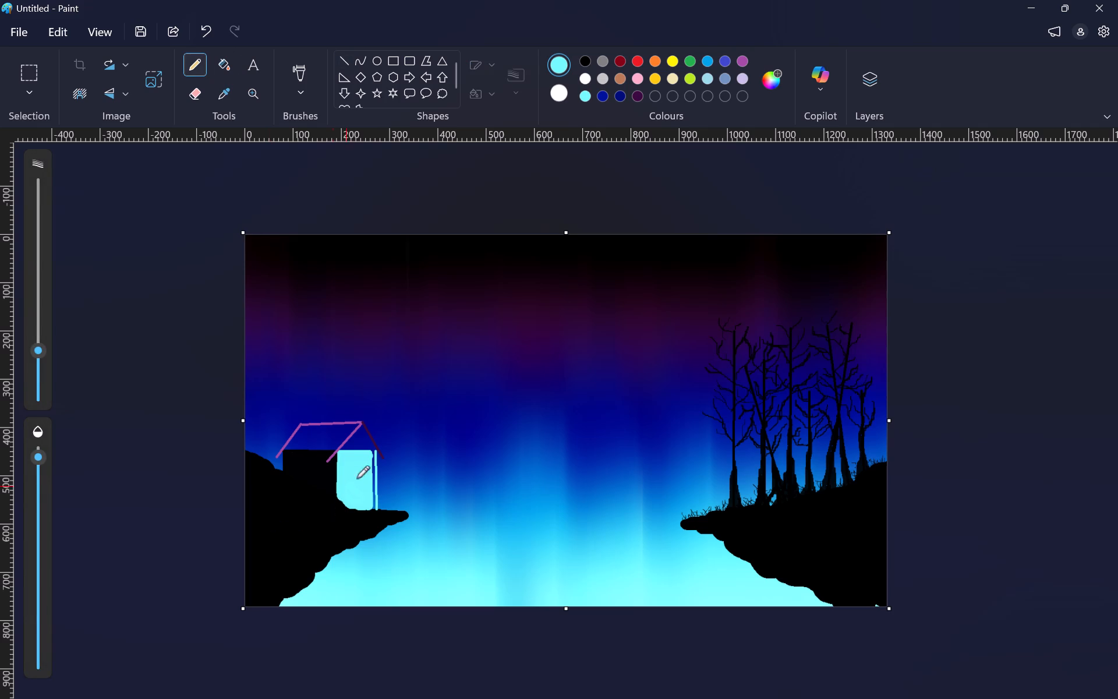
left_click(373, 455)
left_click_drag(371, 458, 372, 486)
left_click_drag(372, 486, 373, 505)
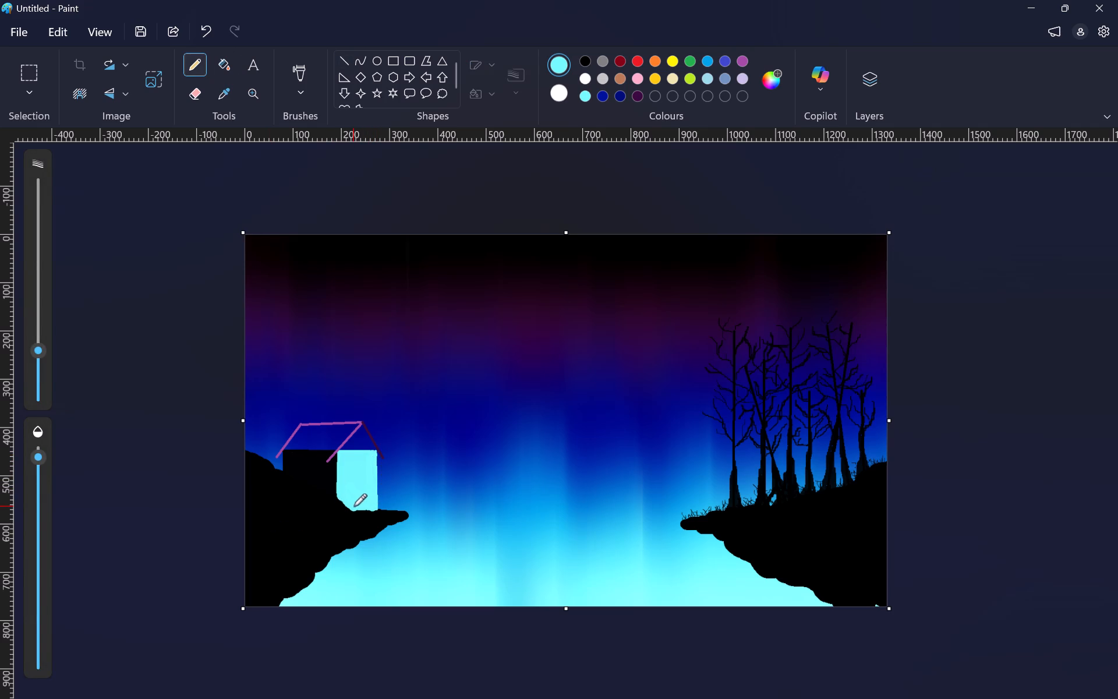
left_click_drag(345, 495, 351, 504)
left_click_drag(351, 504, 361, 506)
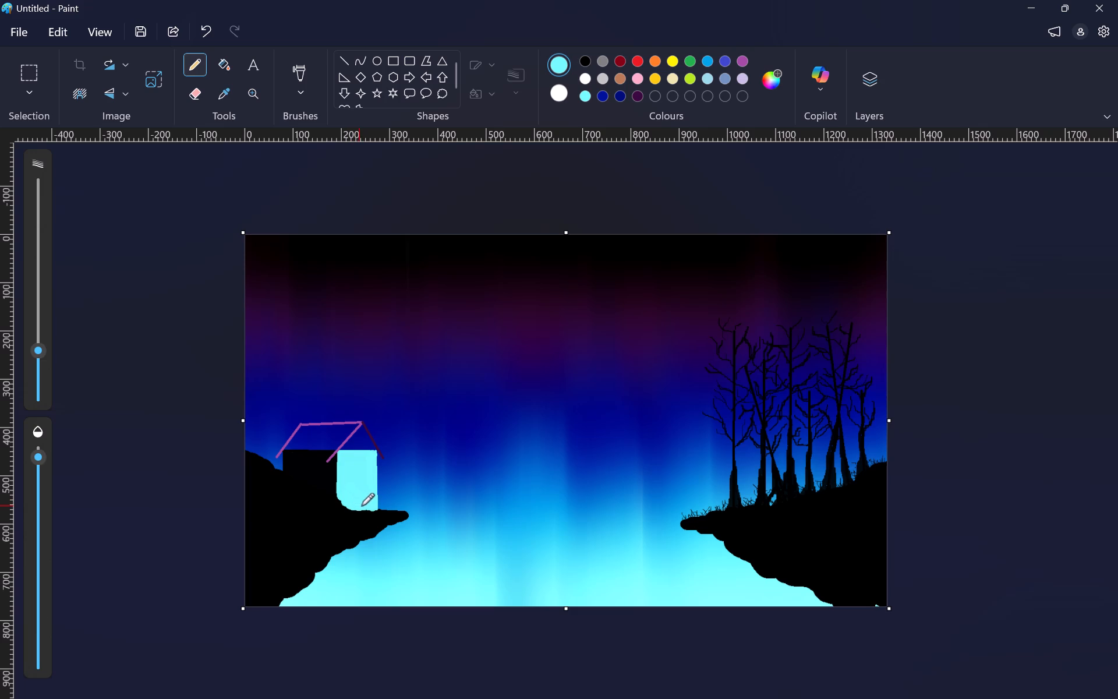
left_click_drag(361, 506, 374, 505)
left_click_drag(374, 456, 374, 470)
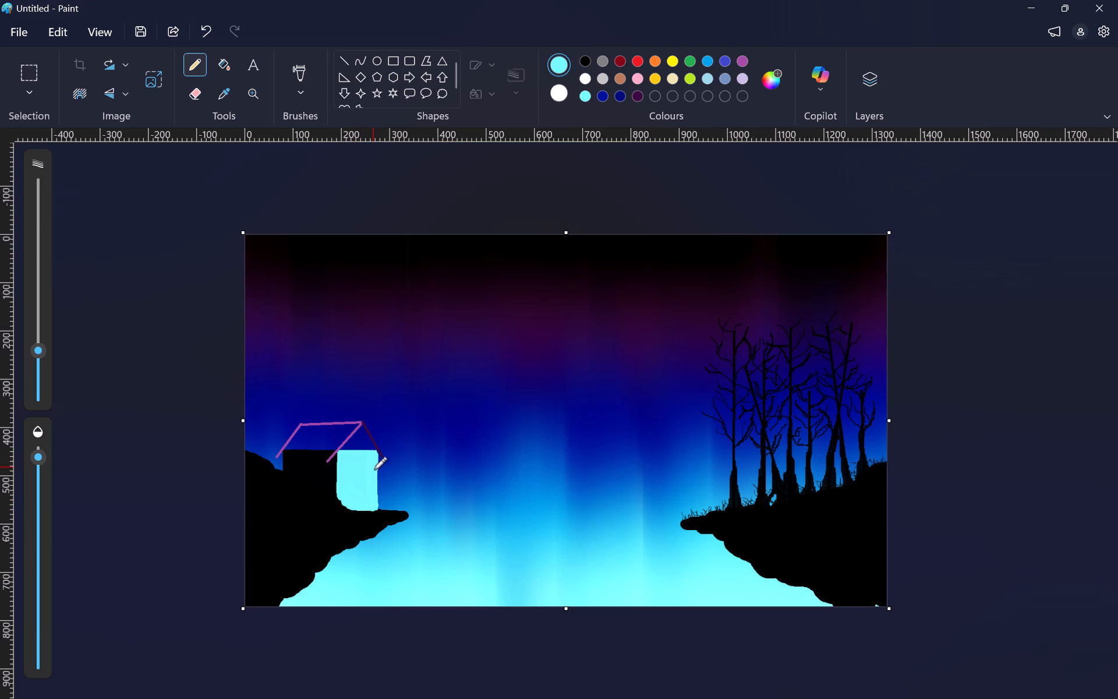
left_click_drag(374, 470, 374, 500)
left_click_drag(374, 500, 374, 498)
Draw a purple line about 105 px long joining the lower ends of the two sloping roof lines to close the roof outline.
left_click(738, 58)
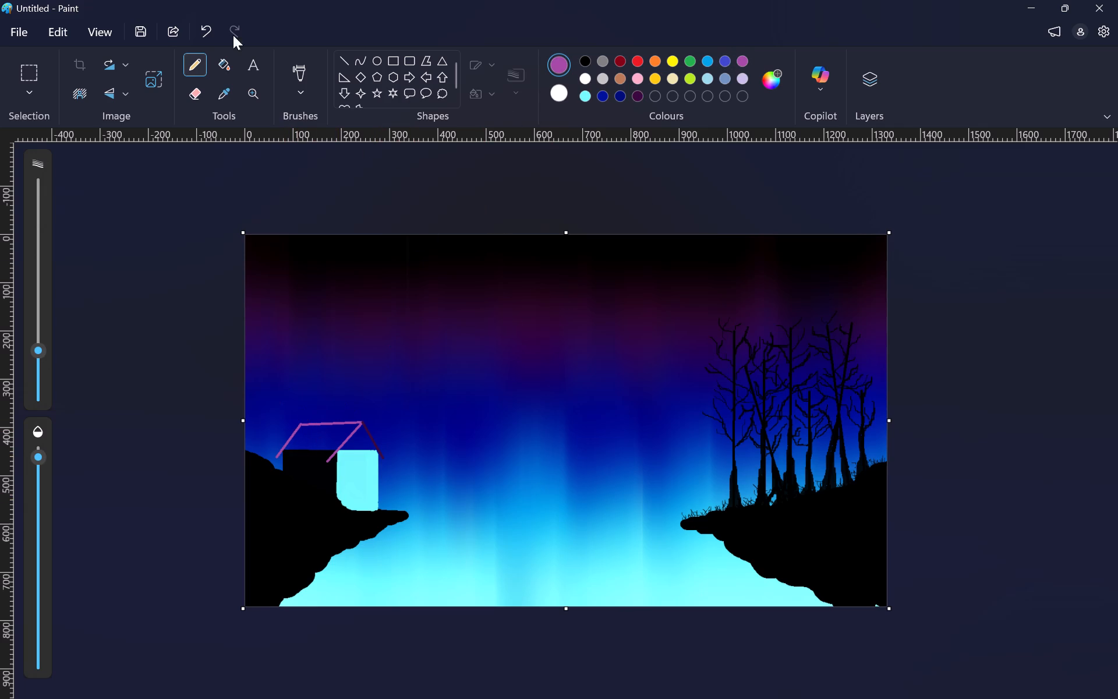
left_click(344, 55)
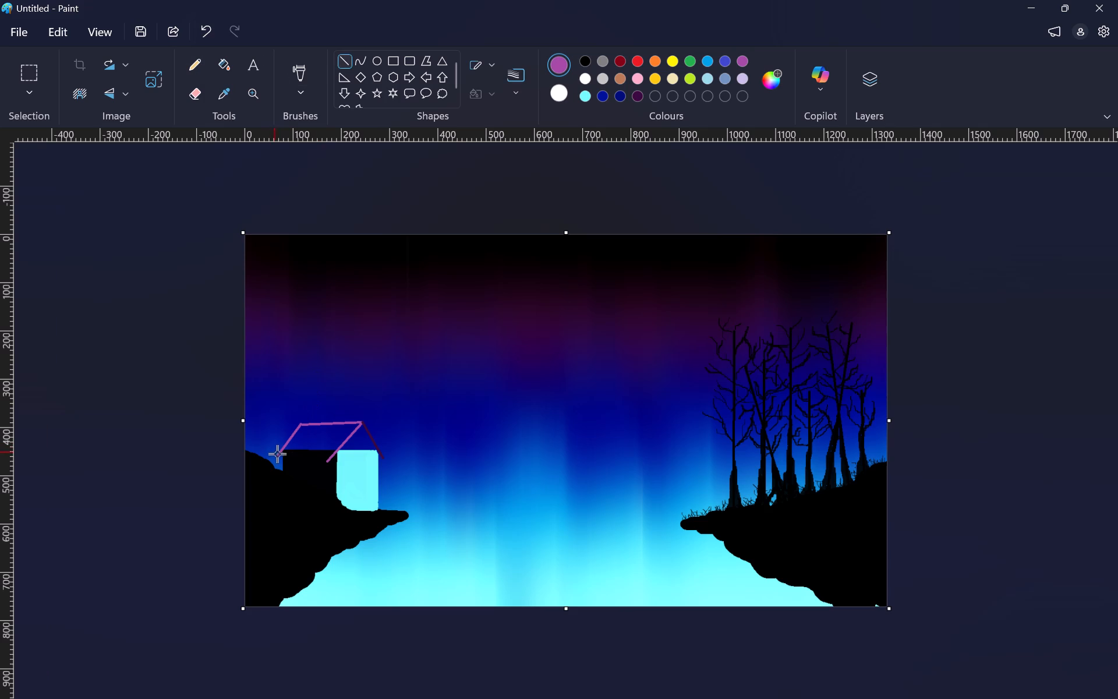
left_click_drag(277, 456, 329, 460)
left_click_drag(329, 460, 329, 460)
left_click(276, 456)
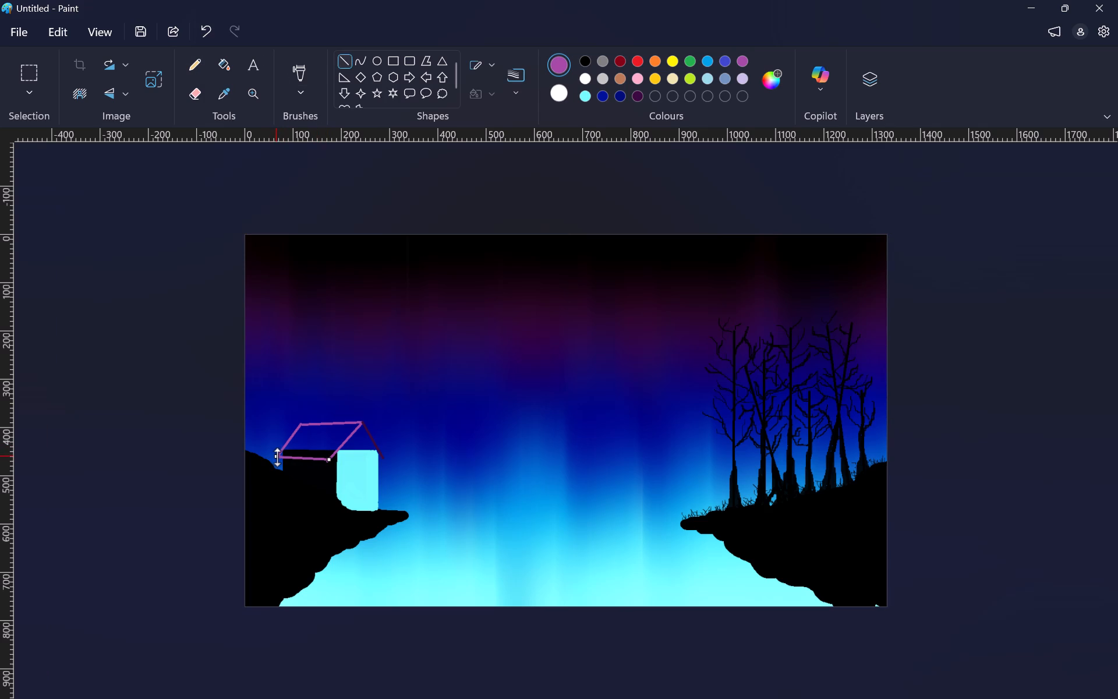
left_click(330, 460)
left_click(326, 431)
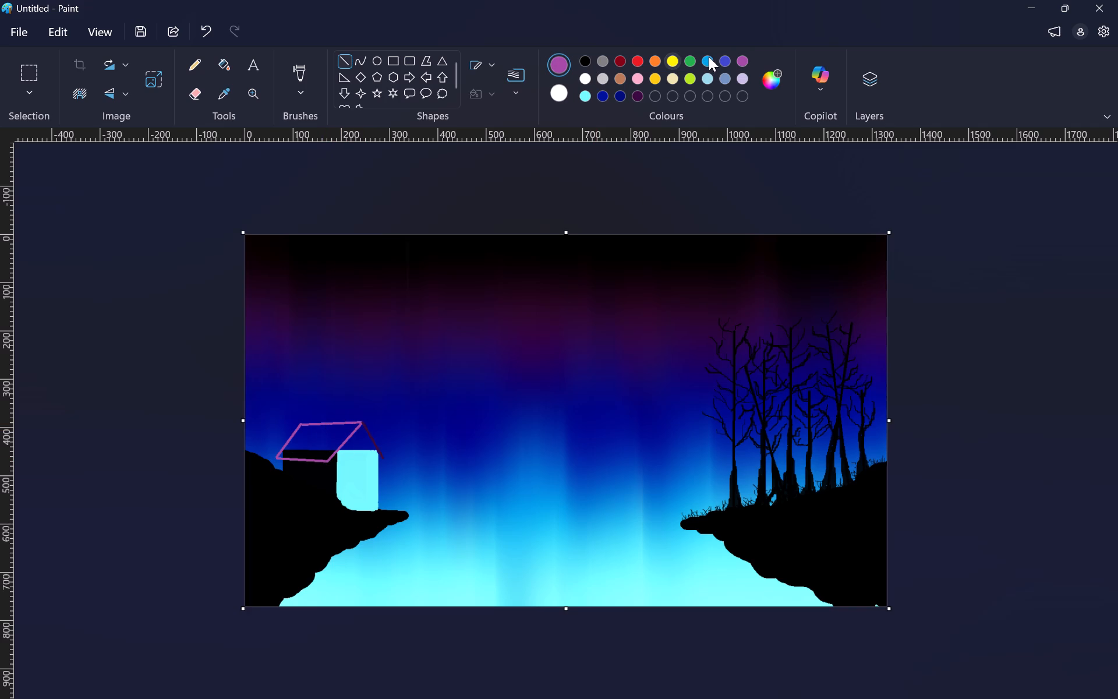
Fill the inside of the purple roof outline with solid purple using the Pencil.
left_click(201, 57)
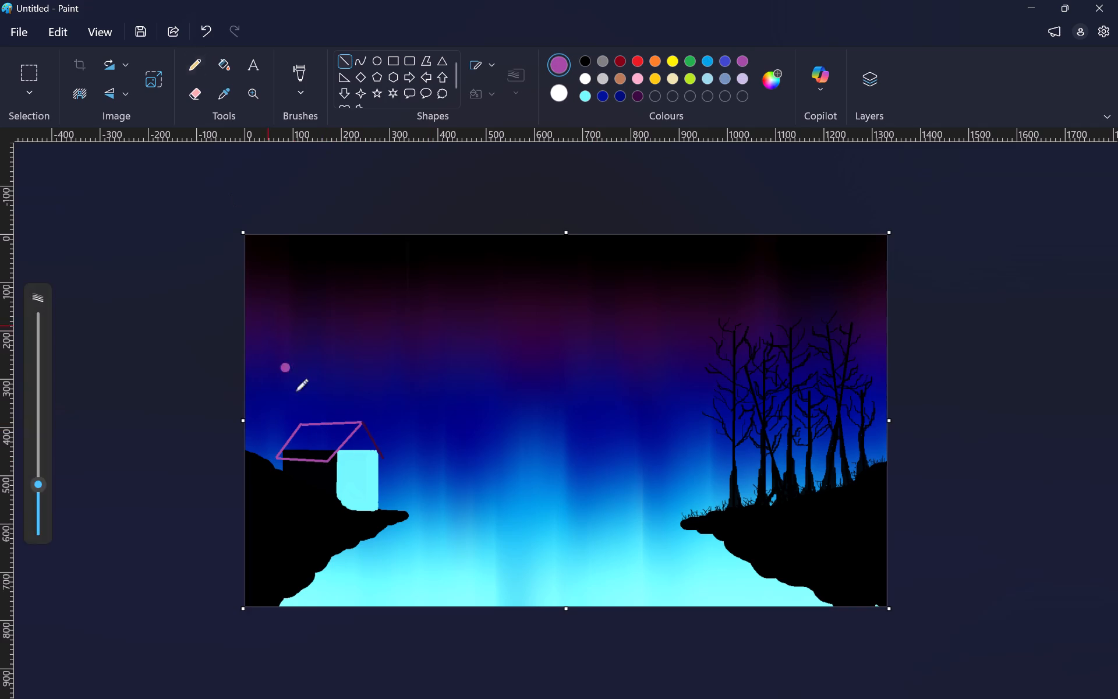
left_click_drag(306, 434, 291, 452)
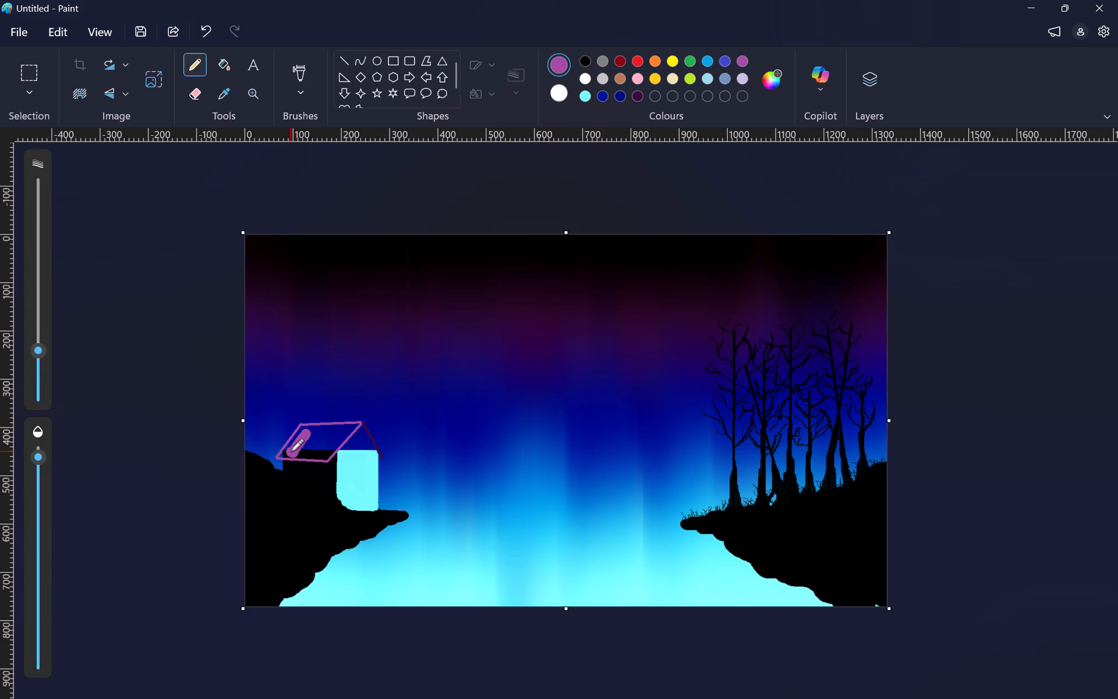
left_click_drag(291, 452, 285, 454)
left_click_drag(296, 443, 293, 447)
left_click_drag(293, 447, 319, 430)
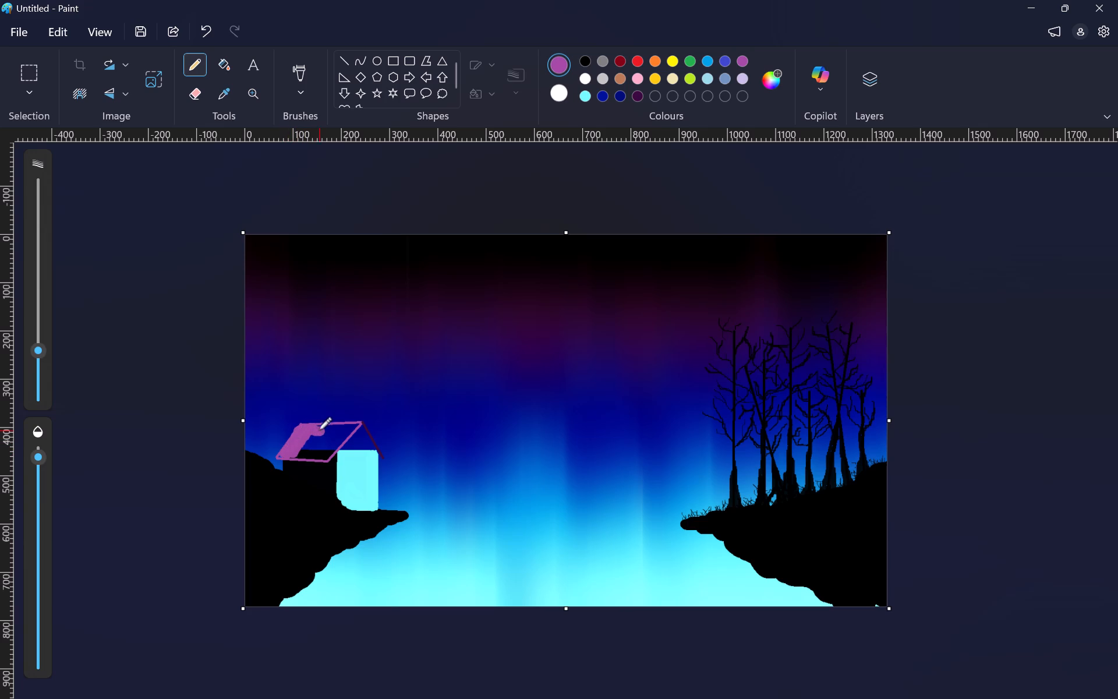
left_click_drag(319, 430, 324, 430)
left_click_drag(324, 430, 349, 429)
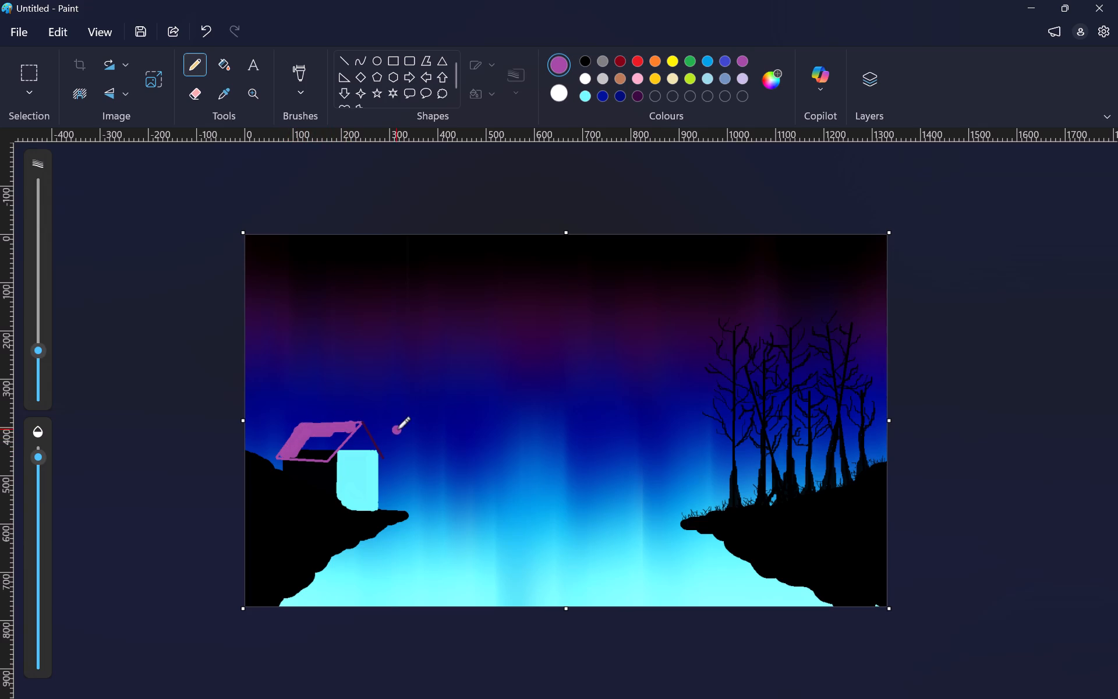
left_click_drag(342, 432, 338, 437)
left_click_drag(338, 437, 318, 438)
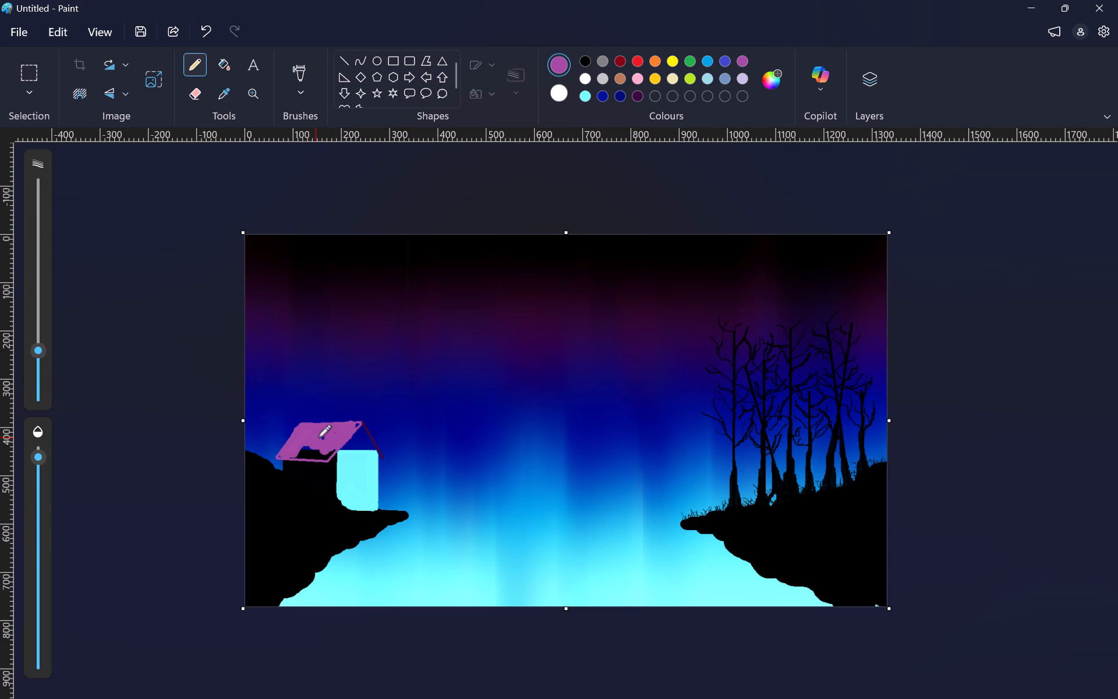
left_click_drag(318, 438, 332, 450)
left_click_drag(332, 450, 306, 455)
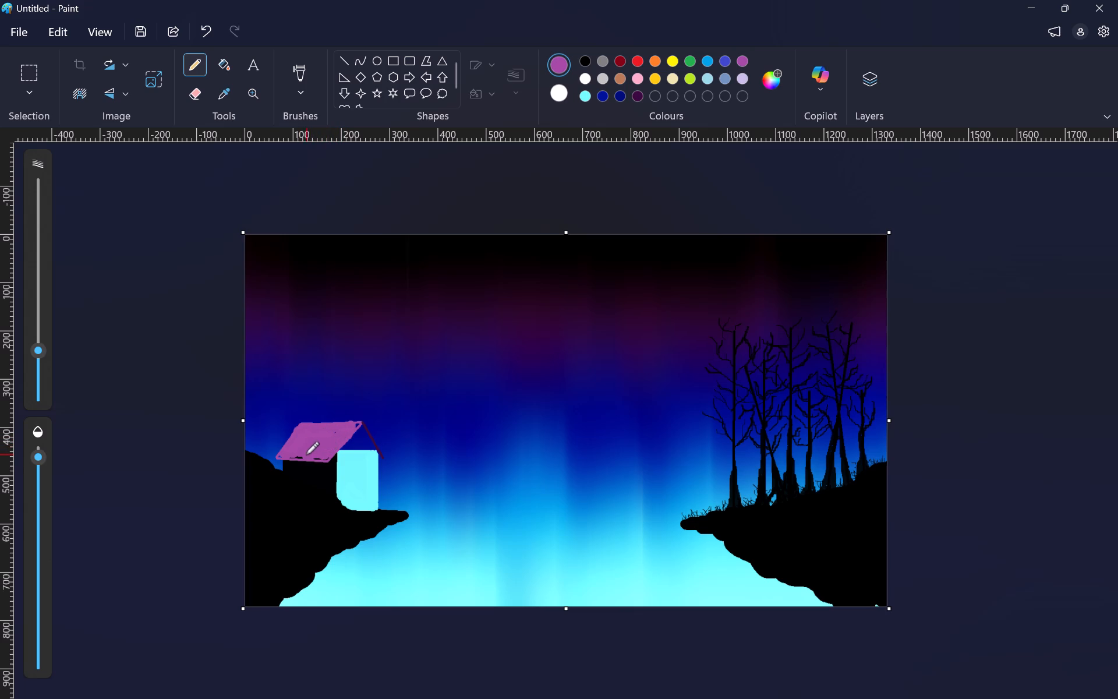
left_click_drag(306, 455, 293, 456)
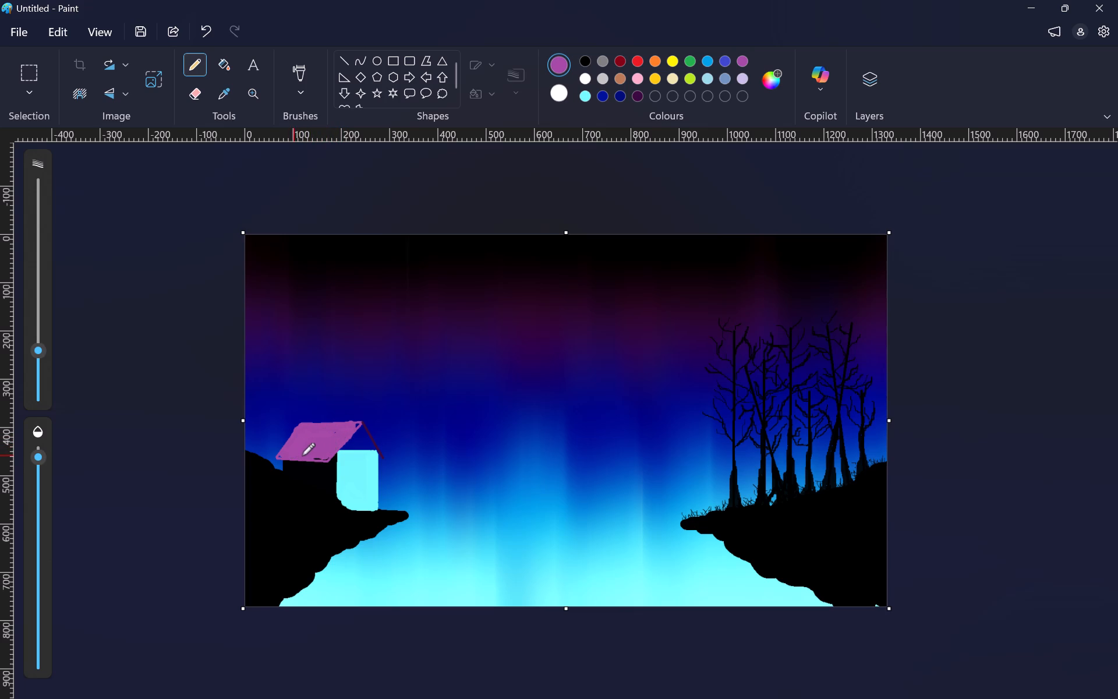
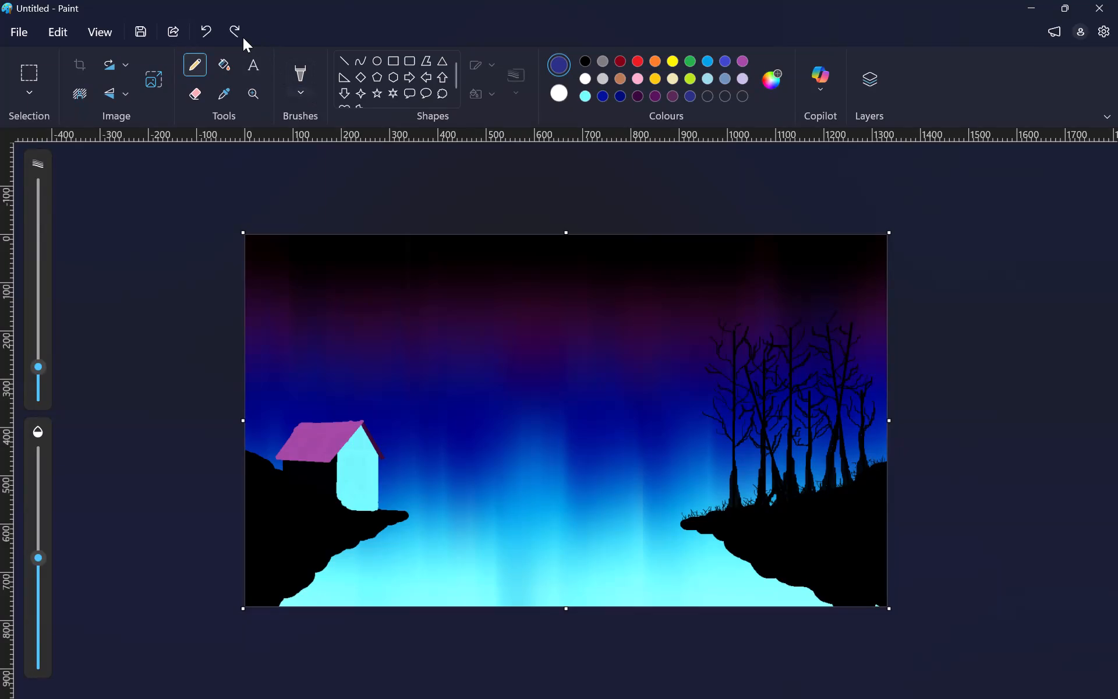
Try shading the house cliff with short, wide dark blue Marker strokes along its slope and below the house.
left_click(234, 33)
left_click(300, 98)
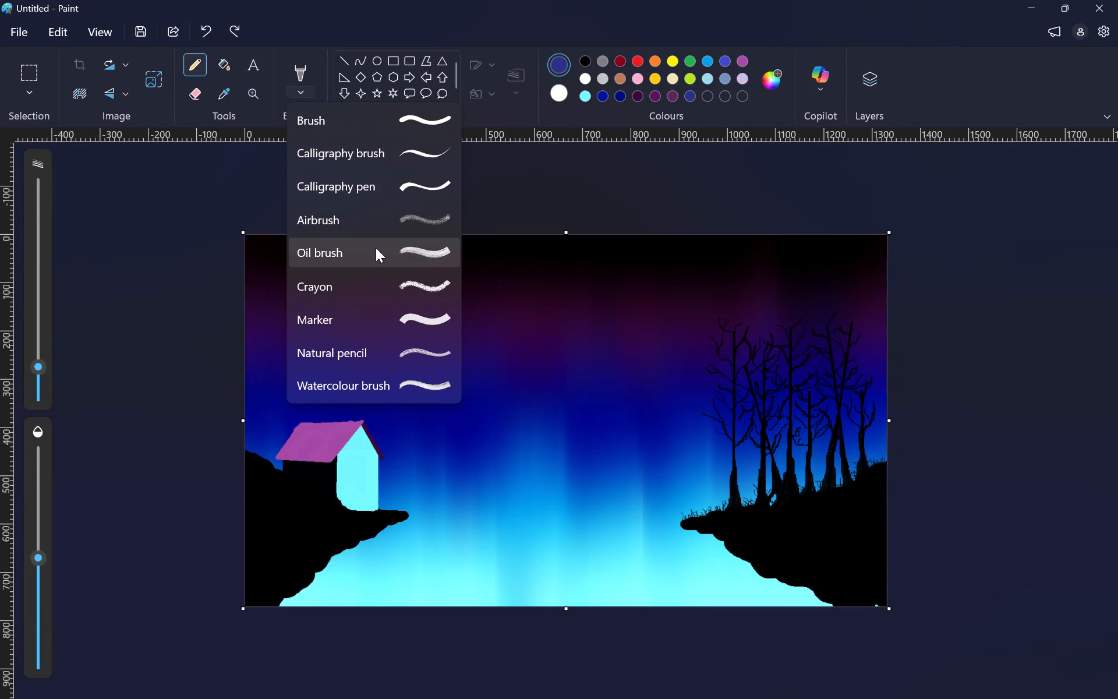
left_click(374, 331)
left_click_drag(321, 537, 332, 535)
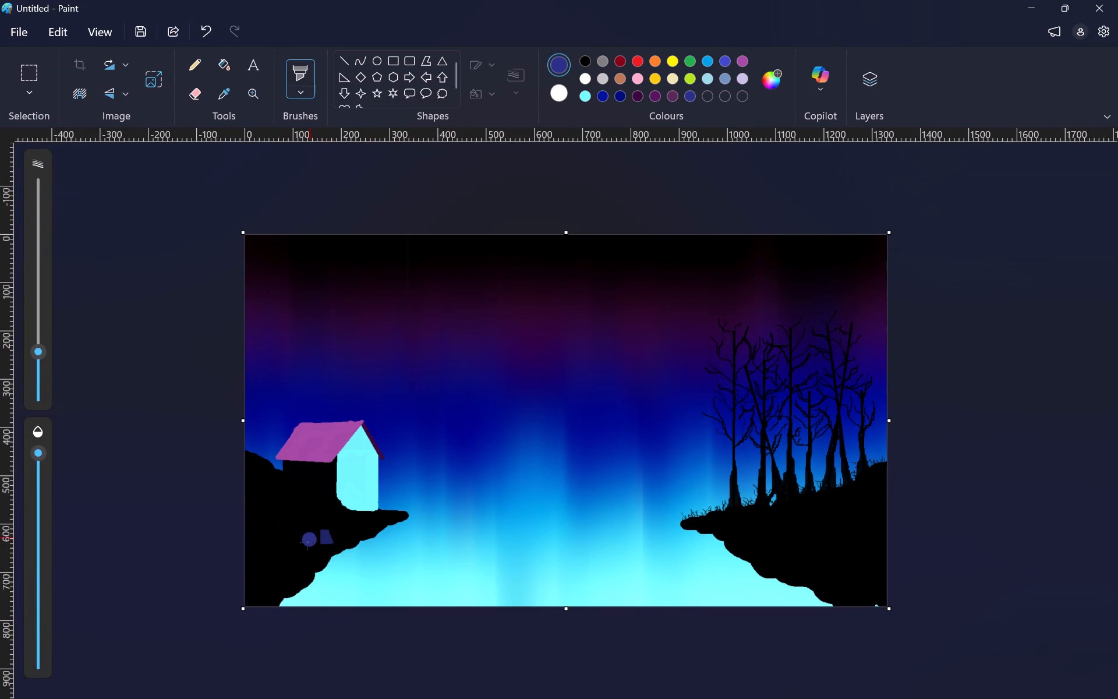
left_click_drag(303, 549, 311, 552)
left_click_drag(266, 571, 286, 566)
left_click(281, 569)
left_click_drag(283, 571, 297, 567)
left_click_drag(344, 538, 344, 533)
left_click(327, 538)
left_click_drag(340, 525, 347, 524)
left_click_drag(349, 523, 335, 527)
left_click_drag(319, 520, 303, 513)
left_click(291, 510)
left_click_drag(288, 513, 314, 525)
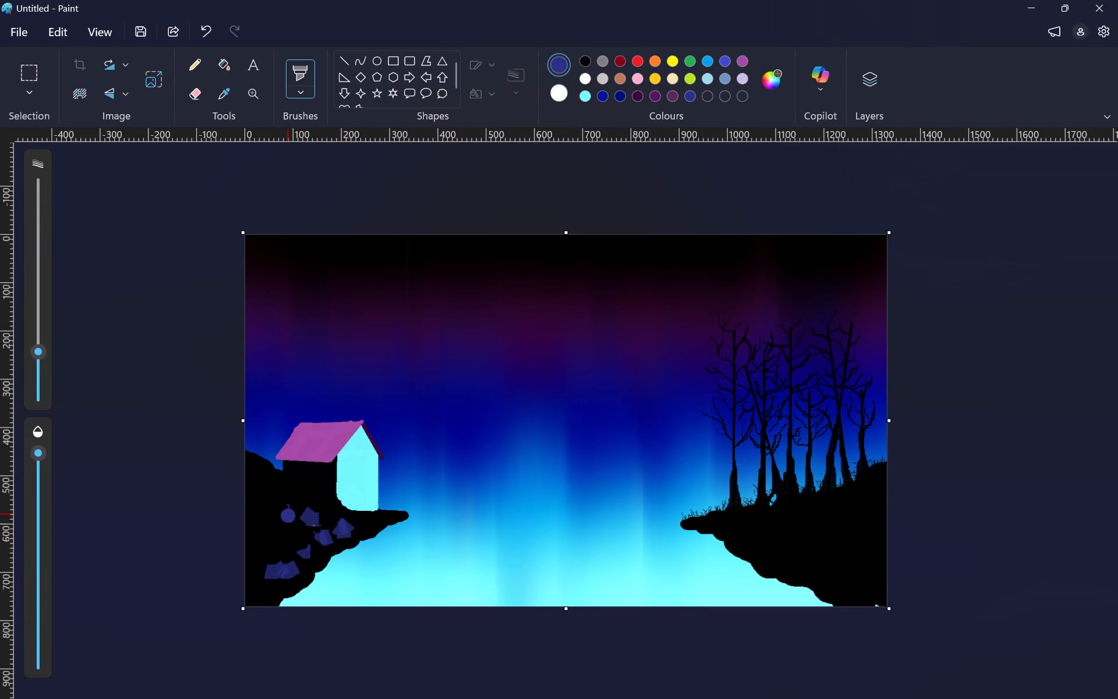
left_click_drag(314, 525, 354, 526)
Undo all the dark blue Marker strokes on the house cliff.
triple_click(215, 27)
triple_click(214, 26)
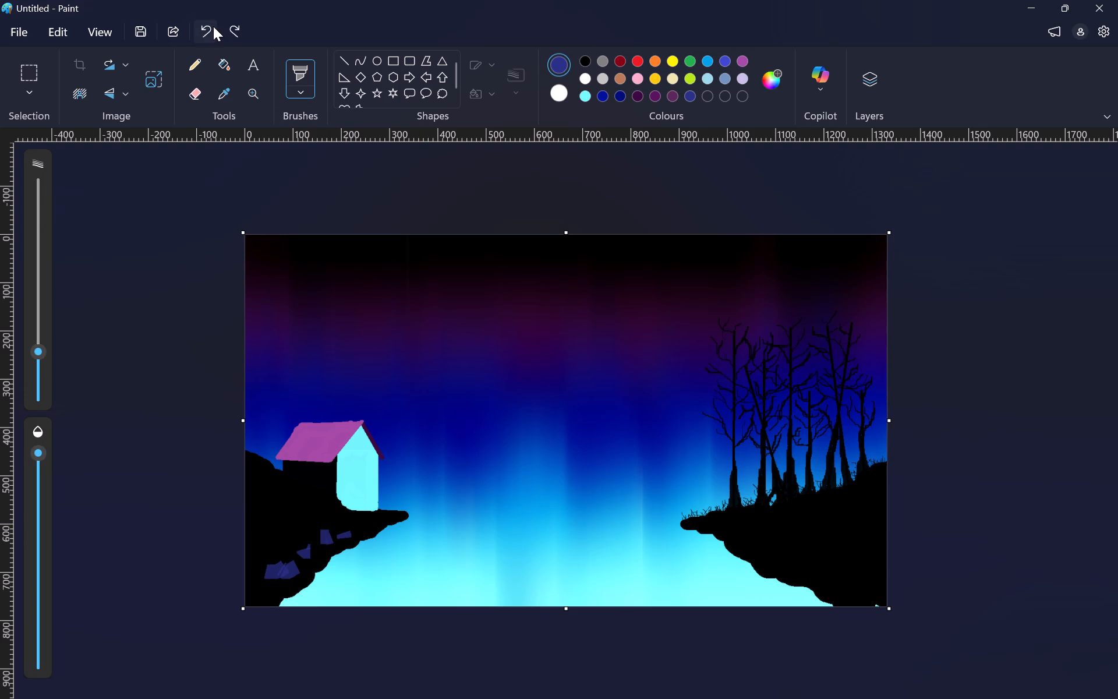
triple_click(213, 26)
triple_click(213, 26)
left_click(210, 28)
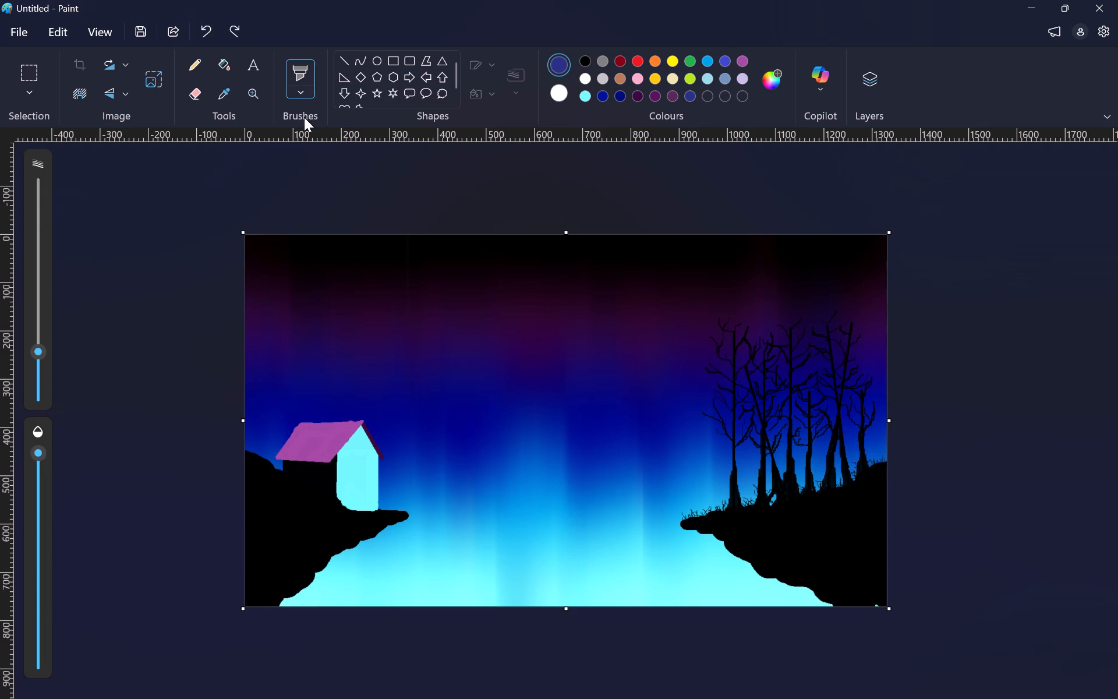
Shade the lower slope of the house cliff with short dark blue Airbrush strokes at reduced opacity.
left_click(295, 98)
left_click(348, 232)
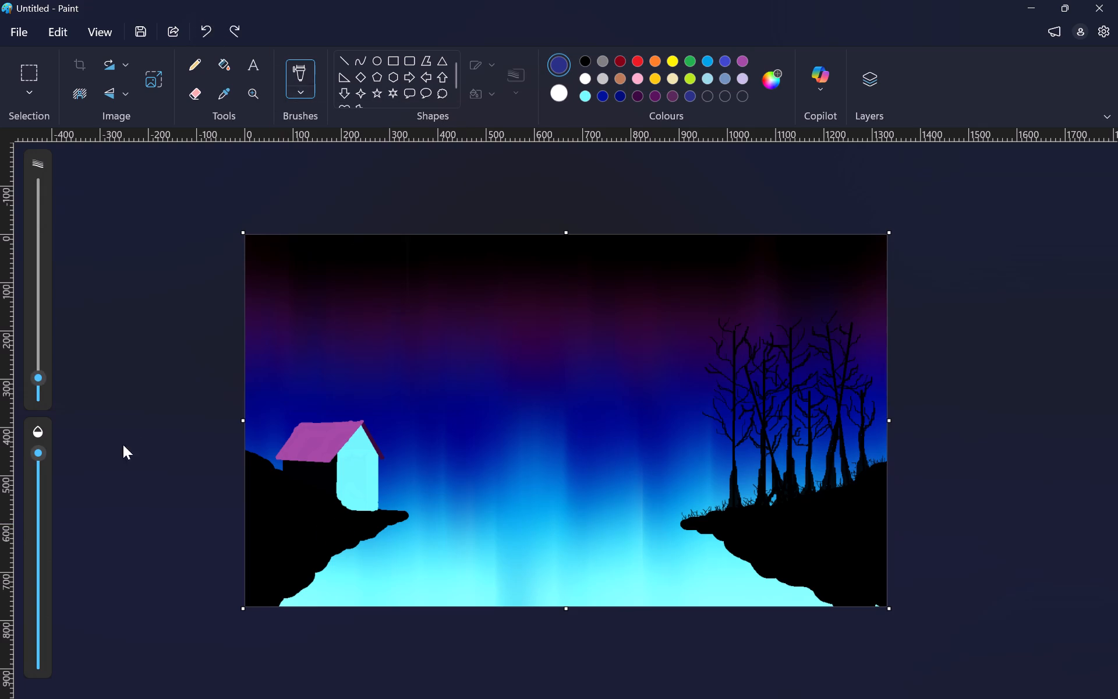
left_click_drag(31, 456, 32, 534)
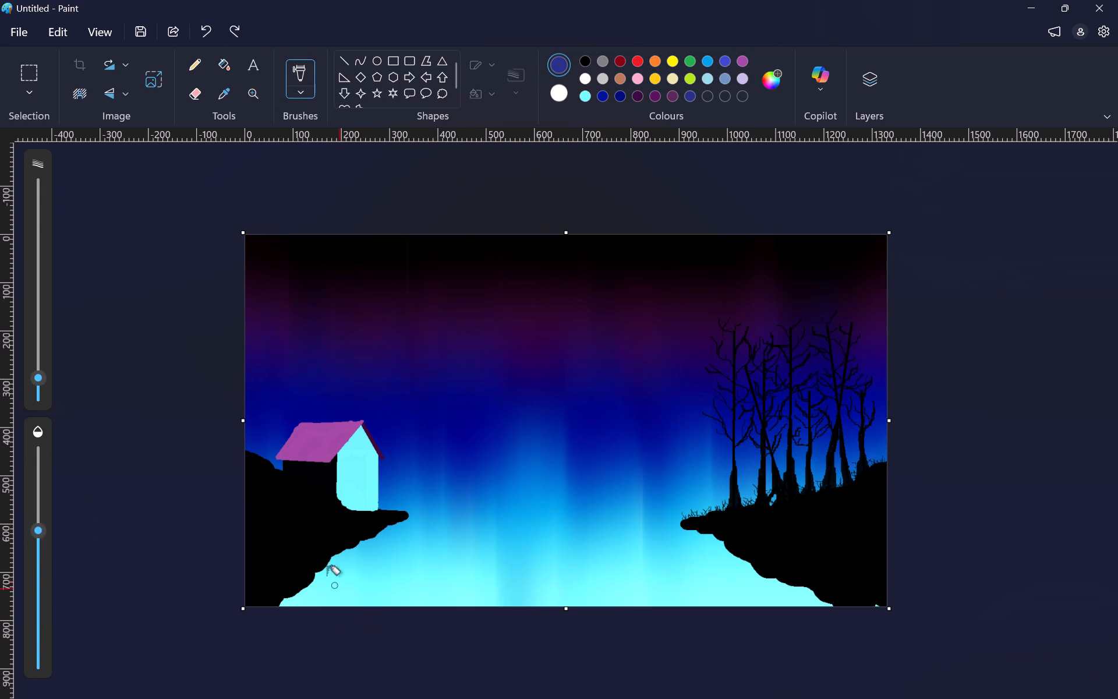
left_click_drag(291, 552, 284, 564)
left_click_drag(268, 583, 274, 581)
left_click_drag(285, 576, 295, 572)
left_click(310, 562)
left_click(304, 558)
left_click_drag(300, 557, 338, 547)
left_click_drag(341, 546, 327, 549)
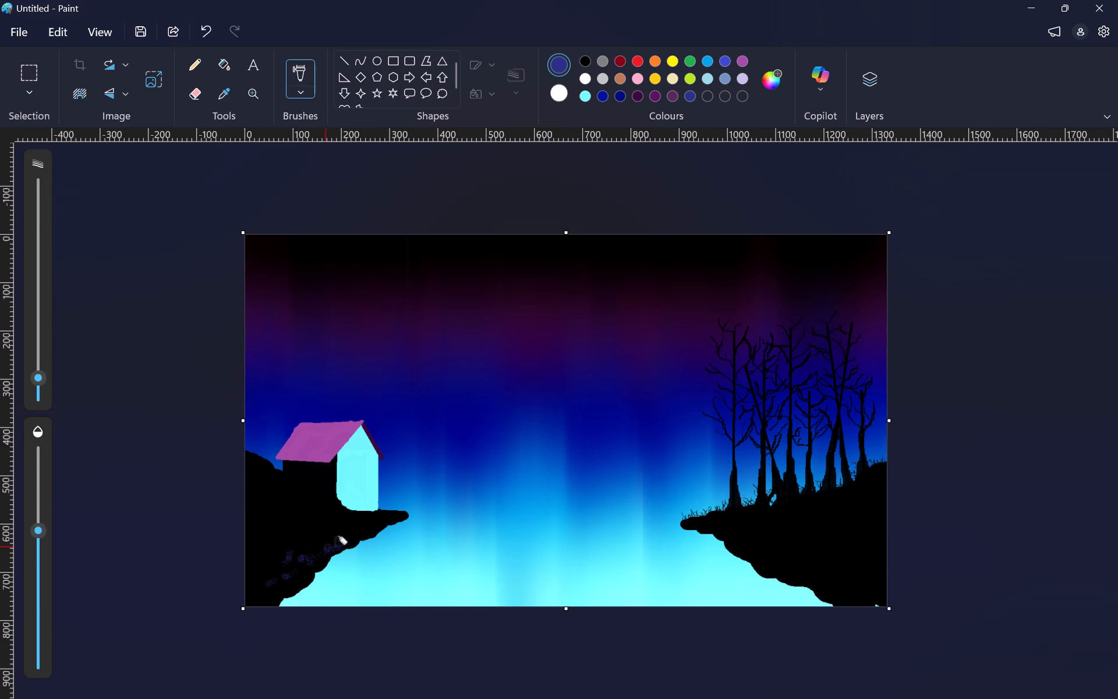
Airbrush dark blue texture across the rock ledge beneath the house, out towards its overhanging tip.
left_click_drag(363, 527, 355, 525)
left_click_drag(376, 521, 367, 521)
left_click_drag(372, 520, 341, 521)
left_click(326, 523)
left_click_drag(313, 521, 293, 518)
left_click_drag(293, 517, 345, 518)
left_click(347, 519)
left_click_drag(328, 522, 319, 526)
left_click_drag(319, 533, 335, 538)
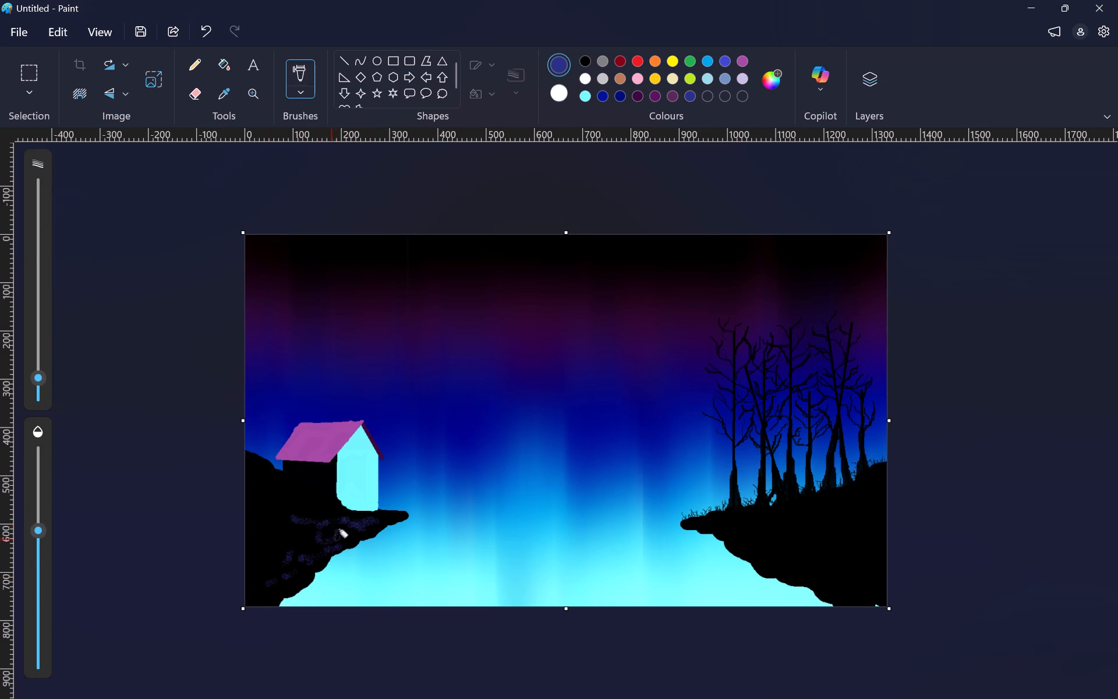
left_click(335, 538)
Build up dark blue Airbrush texture along the house cliff's slope, from the ledge down to the canvas bottom.
left_click_drag(327, 545, 309, 553)
left_click_drag(299, 556, 279, 565)
left_click_drag(264, 573, 256, 582)
left_click_drag(256, 585, 267, 589)
left_click(275, 587)
left_click_drag(263, 592, 257, 594)
left_click(258, 590)
left_click_drag(268, 587, 323, 557)
left_click_drag(315, 553, 309, 552)
left_click_drag(329, 539, 344, 535)
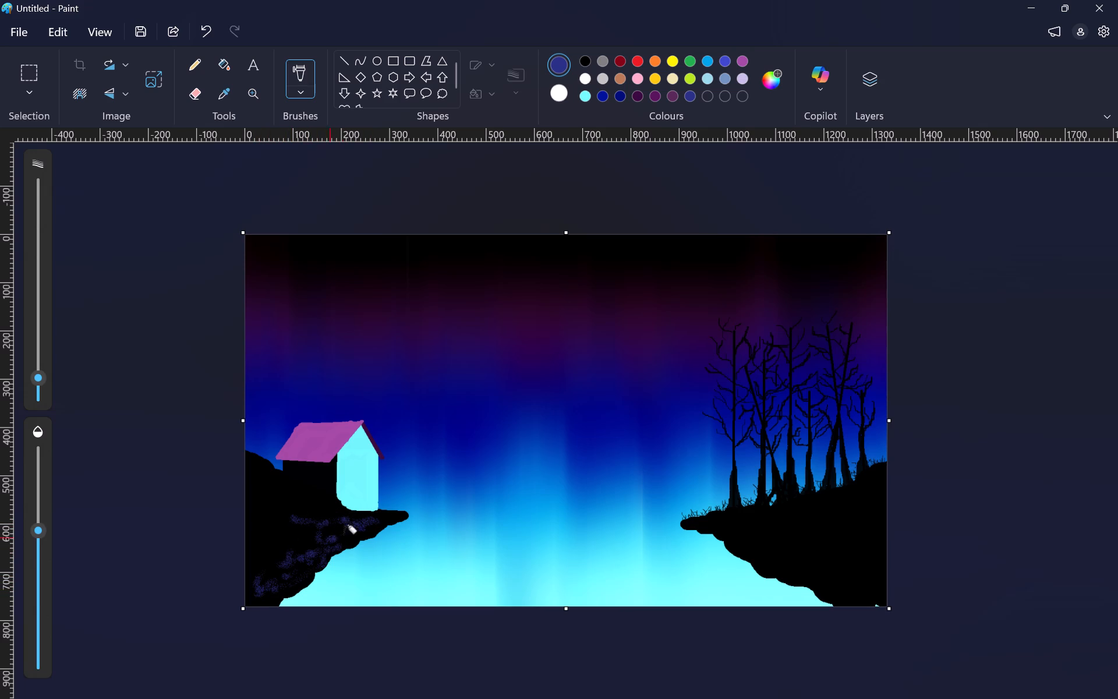
left_click_drag(344, 535, 342, 535)
left_click(354, 533)
Airbrush more dark blue texture on the rock directly under the house and touch up the slope below it.
left_click_drag(358, 534, 333, 533)
left_click_drag(312, 529, 330, 521)
left_click_drag(343, 515, 333, 512)
left_click(307, 507)
left_click_drag(309, 507, 334, 514)
left_click_drag(335, 516, 298, 512)
left_click_drag(291, 516, 273, 526)
left_click_drag(271, 525, 296, 529)
left_click(311, 531)
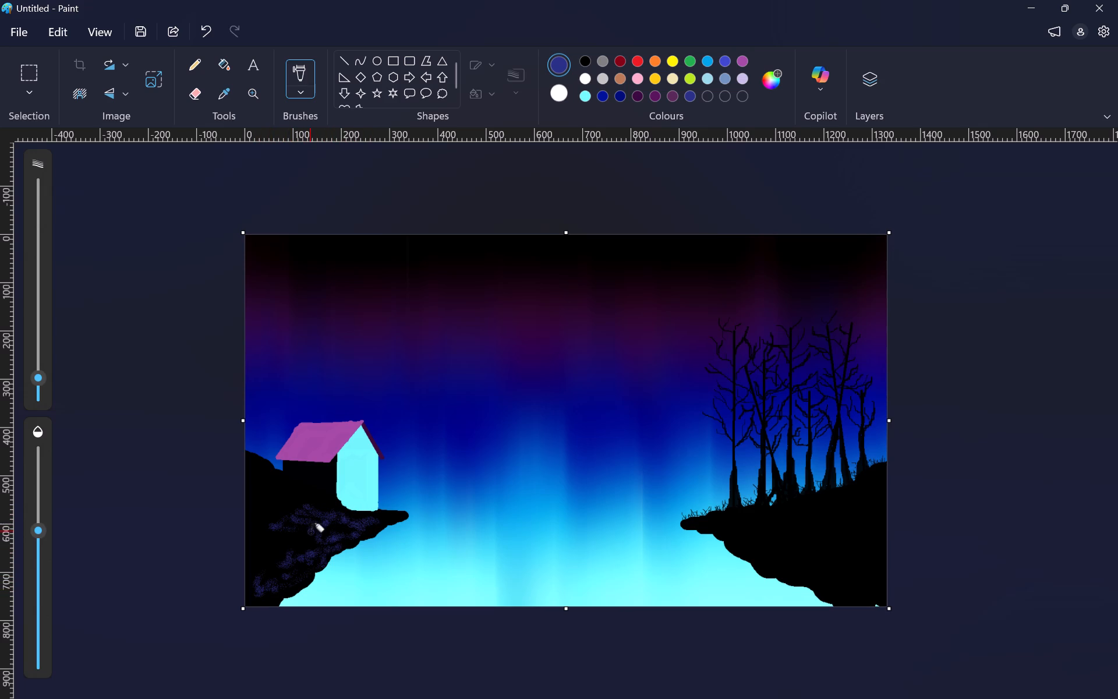
left_click(311, 536)
left_click_drag(322, 542, 314, 549)
left_click_drag(294, 565, 274, 578)
left_click_drag(259, 592, 262, 600)
left_click(356, 532)
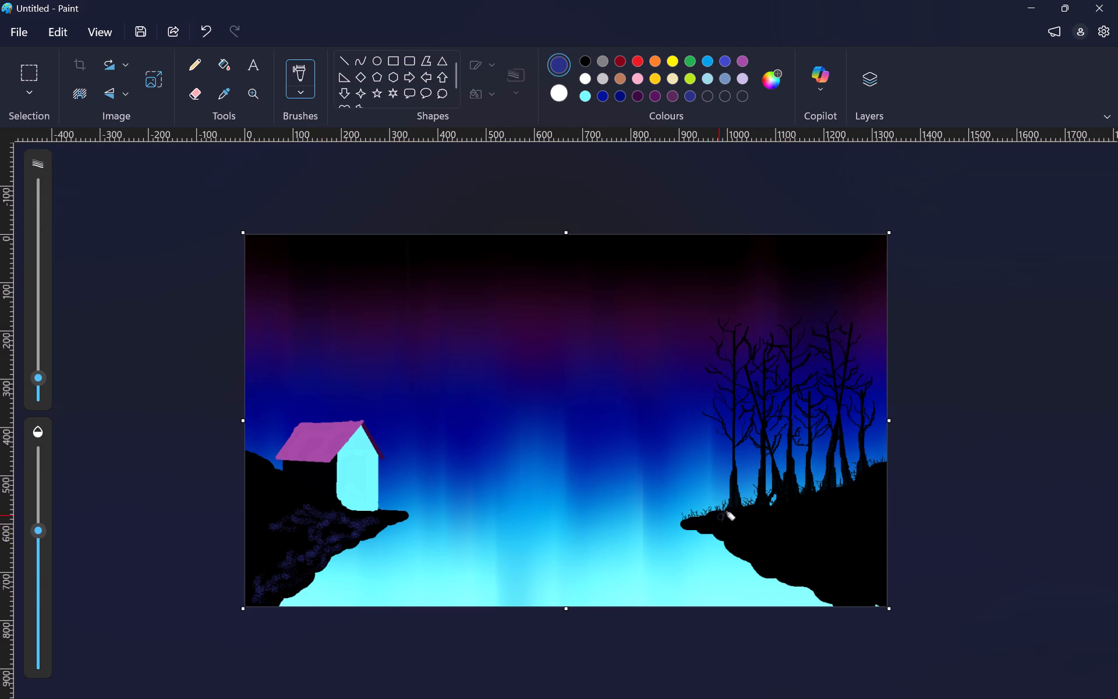
Airbrush dark blue texture onto the tree cliff near its overhanging tip and along the underside.
left_click(719, 529)
left_click_drag(724, 529, 737, 530)
left_click(739, 531)
left_click_drag(711, 528, 746, 539)
left_click_drag(763, 549, 744, 537)
left_click_drag(733, 525, 752, 533)
left_click_drag(766, 543, 756, 536)
Airbrush a band of dark blue texture across the tree cliff just below the tree bases.
left_click_drag(746, 527, 756, 525)
left_click_drag(741, 524, 749, 523)
left_click_drag(766, 516, 795, 518)
left_click_drag(806, 513, 818, 513)
left_click_drag(820, 513, 741, 524)
left_click_drag(741, 524, 770, 518)
left_click(832, 510)
left_click_drag(839, 506, 845, 504)
left_click_drag(836, 511, 781, 523)
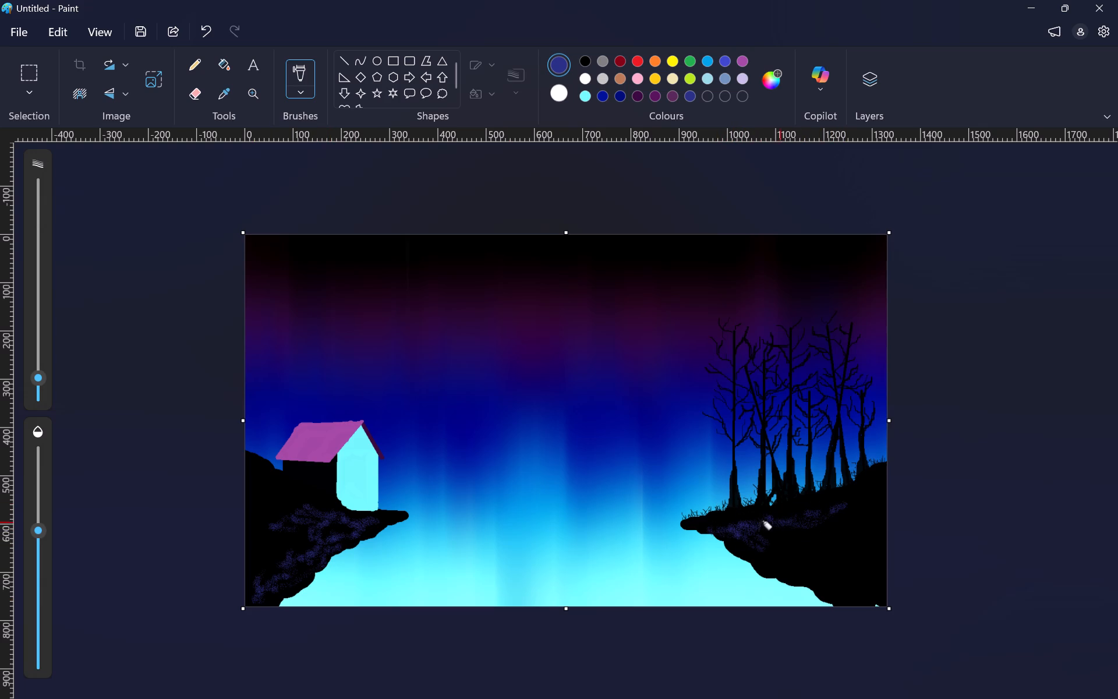
Airbrush dark blue texture down the tree cliff's lower slope towards the canvas bottom.
left_click_drag(769, 543, 779, 546)
left_click_drag(788, 550, 804, 561)
left_click(774, 556)
left_click_drag(777, 563, 798, 574)
left_click_drag(807, 571, 792, 563)
left_click_drag(769, 552, 791, 562)
left_click_drag(807, 565, 817, 570)
left_click_drag(833, 580, 838, 589)
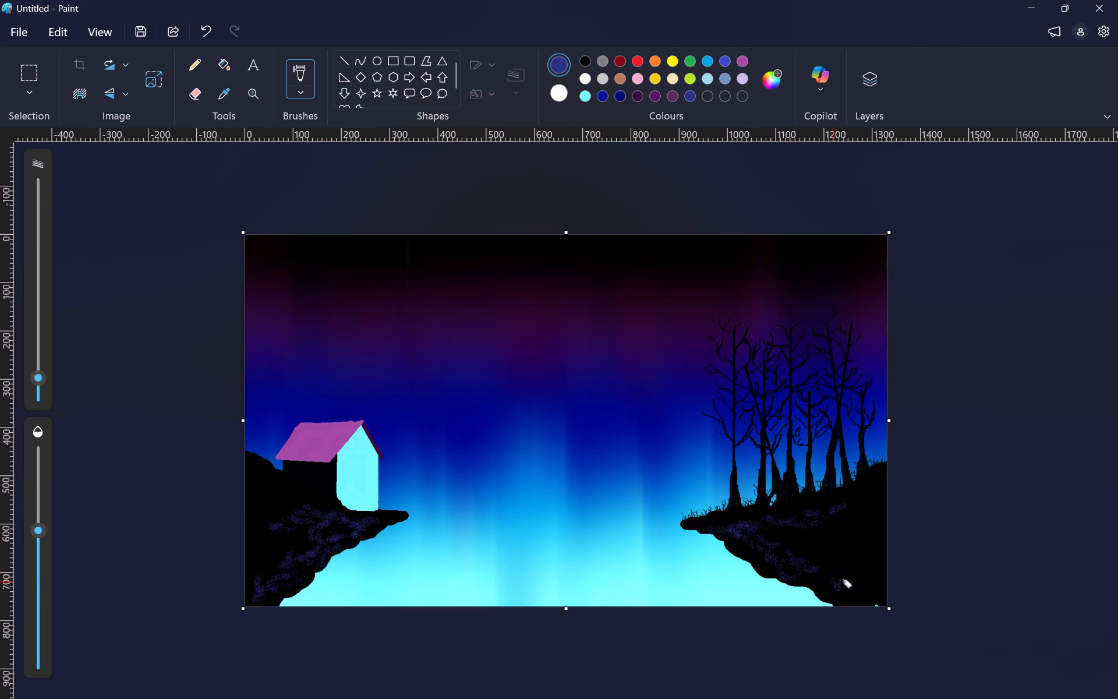
left_click_drag(838, 589, 841, 588)
left_click_drag(848, 591, 843, 585)
left_click_drag(813, 583, 802, 577)
left_click_drag(805, 577, 818, 575)
Thicken the dark blue Airbrush band below the trees, from its outer end back to the cliff tip.
left_click_drag(786, 533, 809, 531)
left_click_drag(818, 523, 836, 521)
left_click_drag(848, 515, 858, 510)
left_click_drag(862, 504, 851, 500)
left_click_drag(837, 507, 811, 514)
left_click_drag(793, 517, 782, 521)
left_click_drag(770, 525, 760, 531)
left_click(744, 532)
left_click(775, 535)
left_click_drag(772, 535, 760, 532)
Strengthen the dark blue Airbrush texture down the tree cliff's slope and extend it into the cliff's interior.
left_click_drag(732, 528, 754, 538)
left_click_drag(778, 546, 787, 555)
left_click_drag(792, 563, 812, 572)
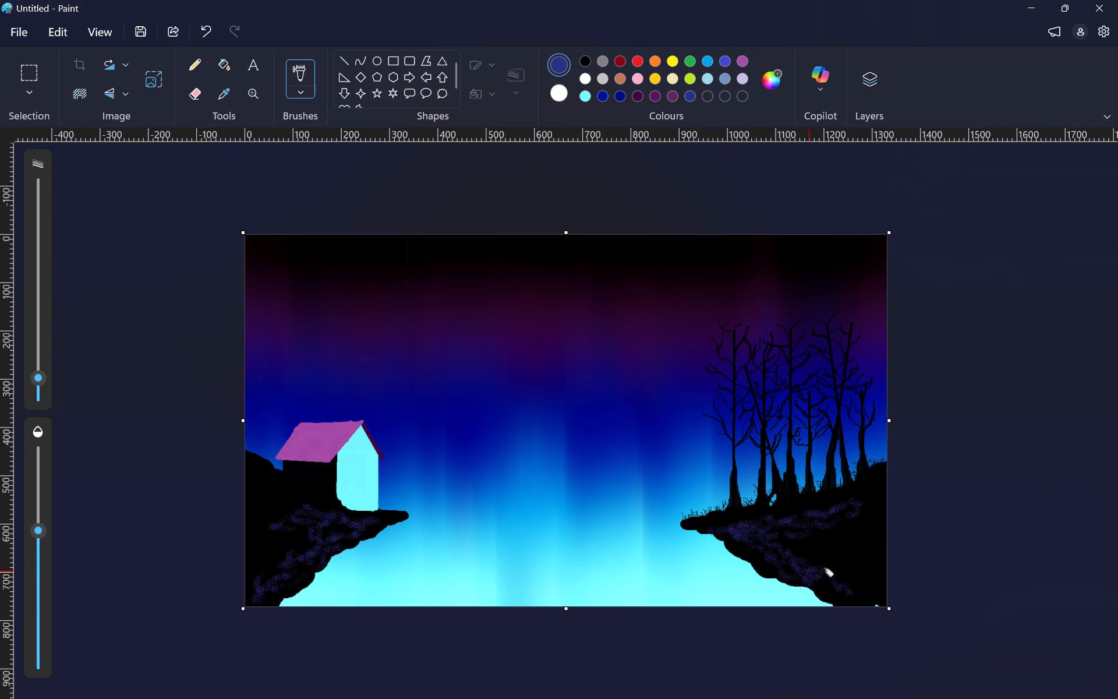
left_click(834, 581)
left_click_drag(840, 595, 846, 601)
left_click_drag(847, 601, 840, 596)
left_click_drag(806, 572, 815, 578)
left_click_drag(819, 578, 821, 553)
left_click(851, 506)
left_click_drag(861, 510, 819, 535)
left_click_drag(817, 539, 841, 550)
left_click(842, 556)
Airbrush dark blue patches on the house cliff's bare rock between the house and the canvas edge.
left_click_drag(263, 498, 282, 507)
left_click(283, 505)
left_click_drag(270, 514, 263, 522)
left_click_drag(260, 528, 265, 534)
left_click_drag(268, 543, 273, 549)
left_click_drag(256, 560, 283, 559)
left_click(289, 558)
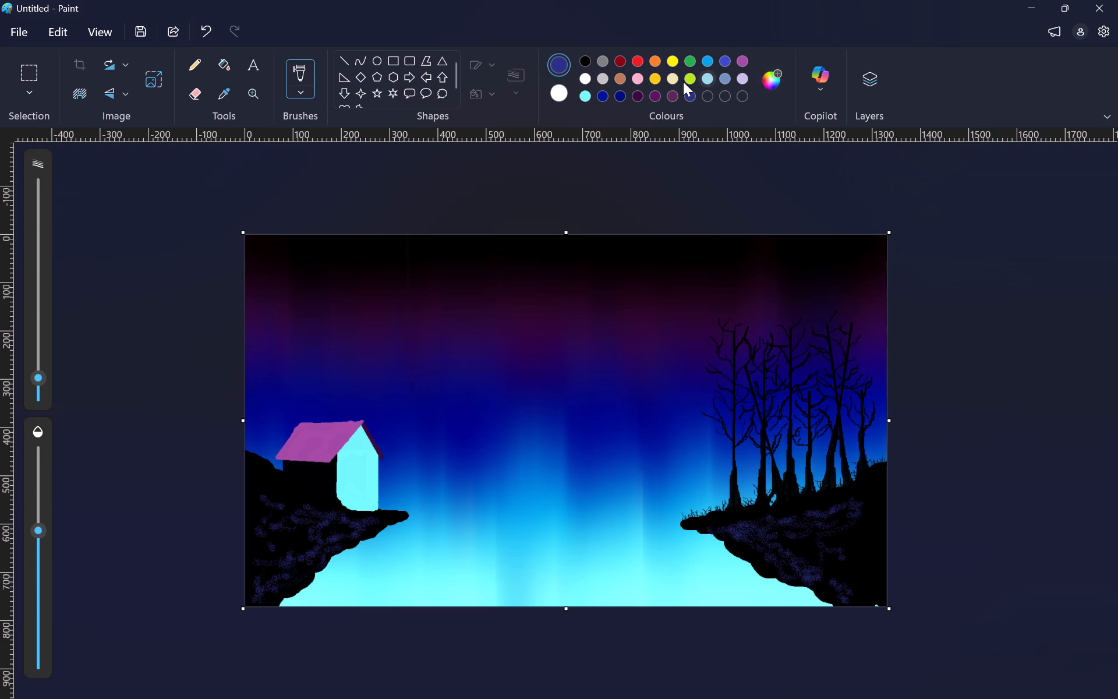
Using the Pencil in cyan at its thinnest size and full opacity, draw short highlights on the innermost tree's upper trunk and one branch.
scroll(744, 372, "up", 10, "ctrl")
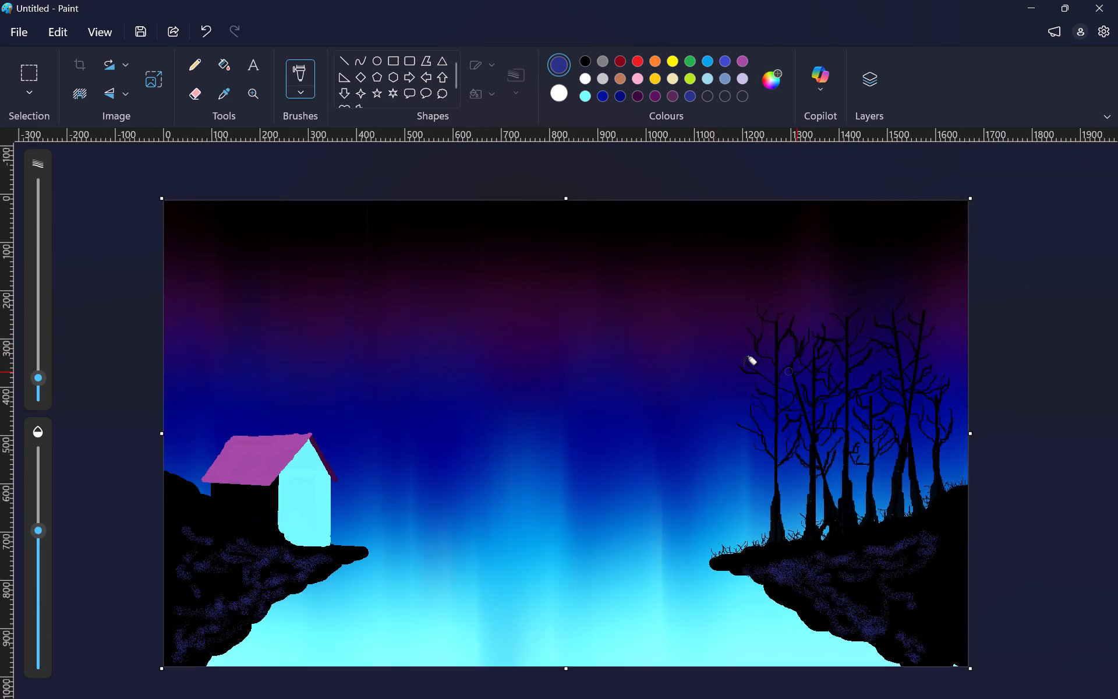
scroll(696, 346, "down", 6, "ctrl")
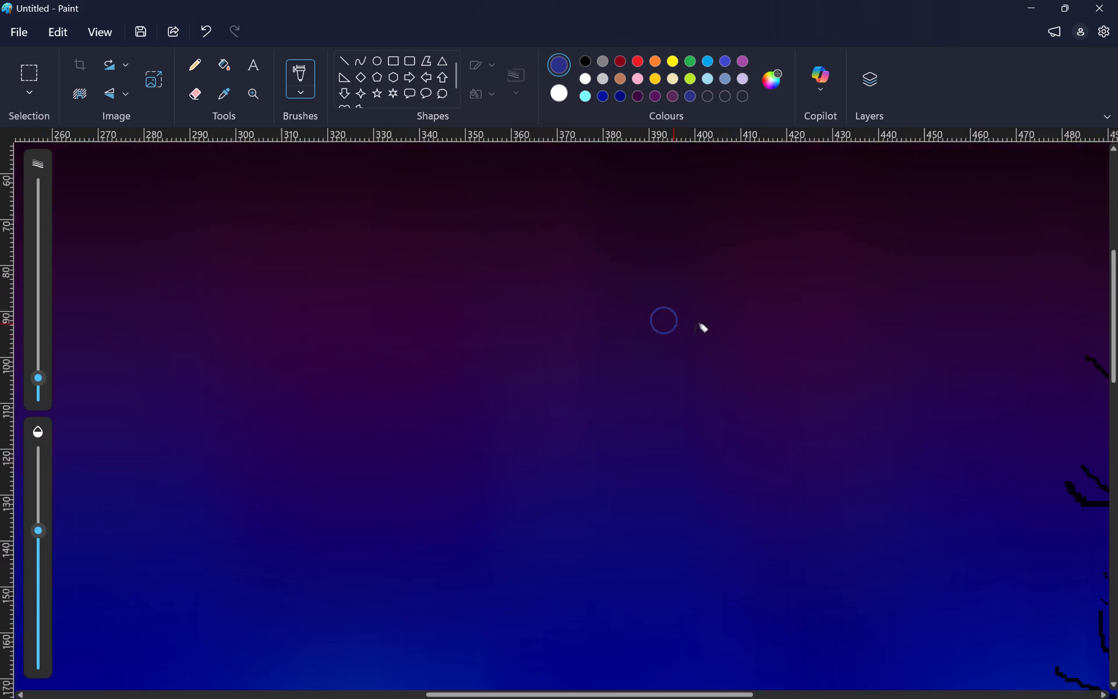
scroll(685, 319, "down", 7, "ctrl")
scroll(684, 317, "left", 3)
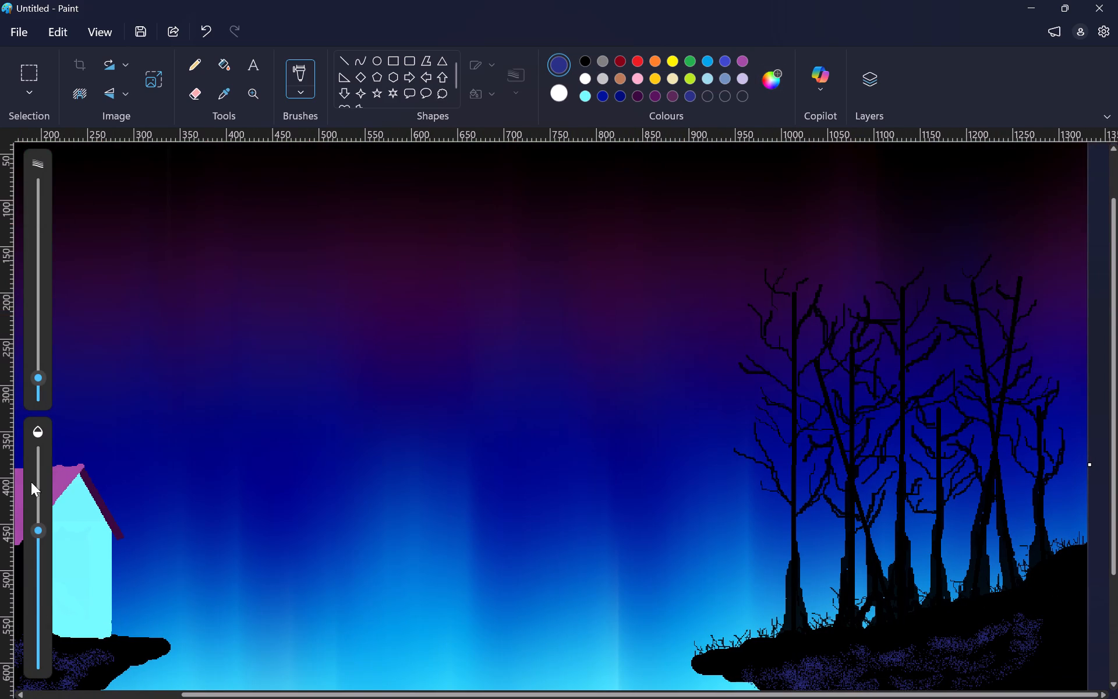
left_click(199, 67)
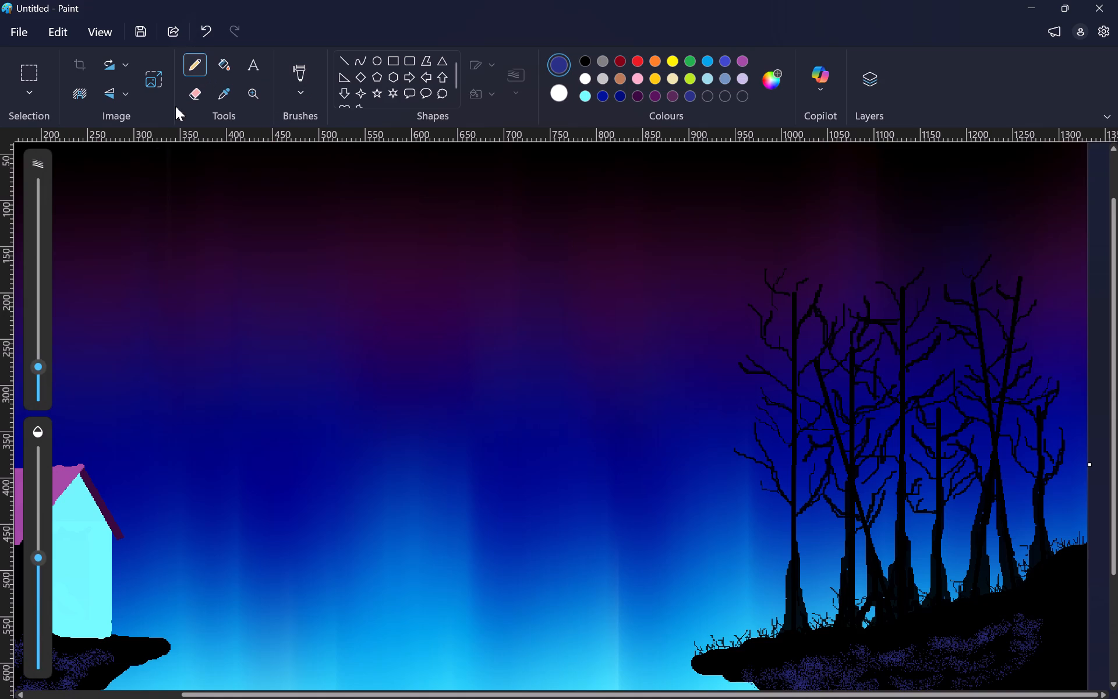
left_click_drag(36, 375, 35, 435)
left_click_drag(35, 555, 54, 442)
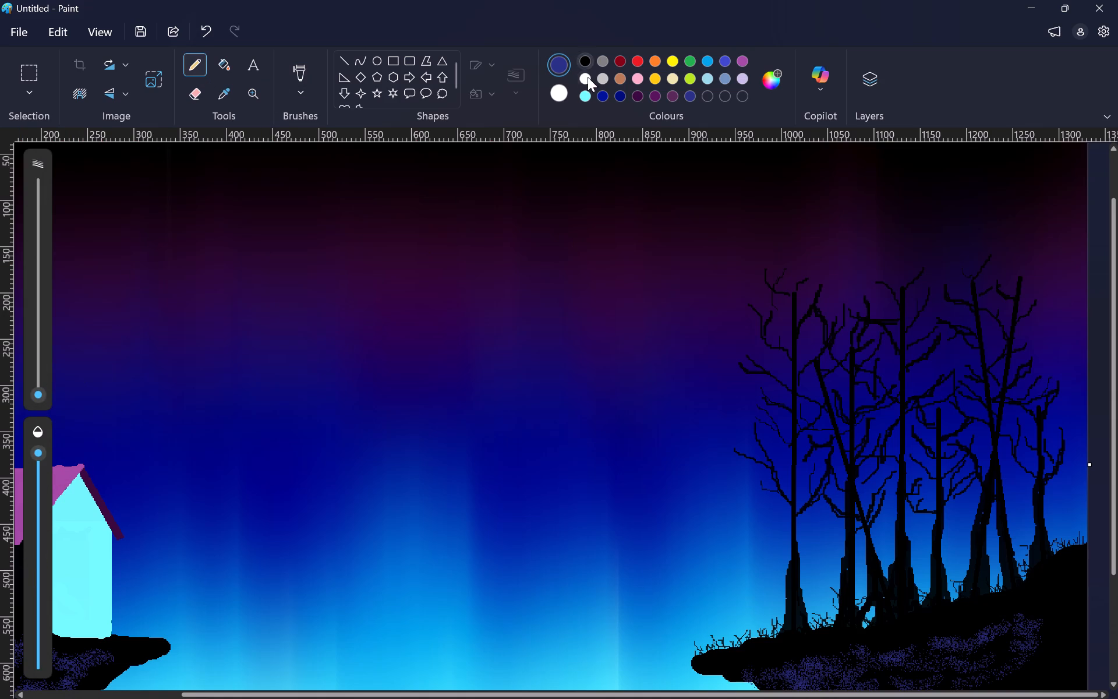
left_click(581, 93)
left_click_drag(792, 319, 791, 331)
left_click_drag(791, 345, 786, 369)
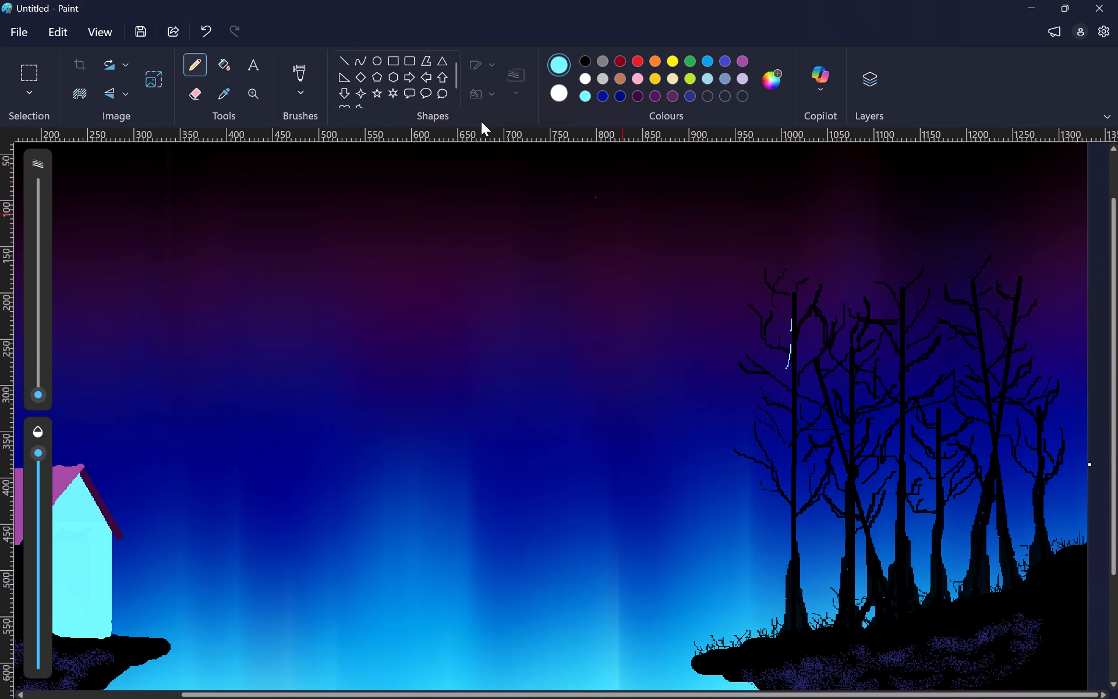
left_click(212, 32)
left_click_drag(770, 373, 779, 383)
left_click_drag(792, 389, 792, 424)
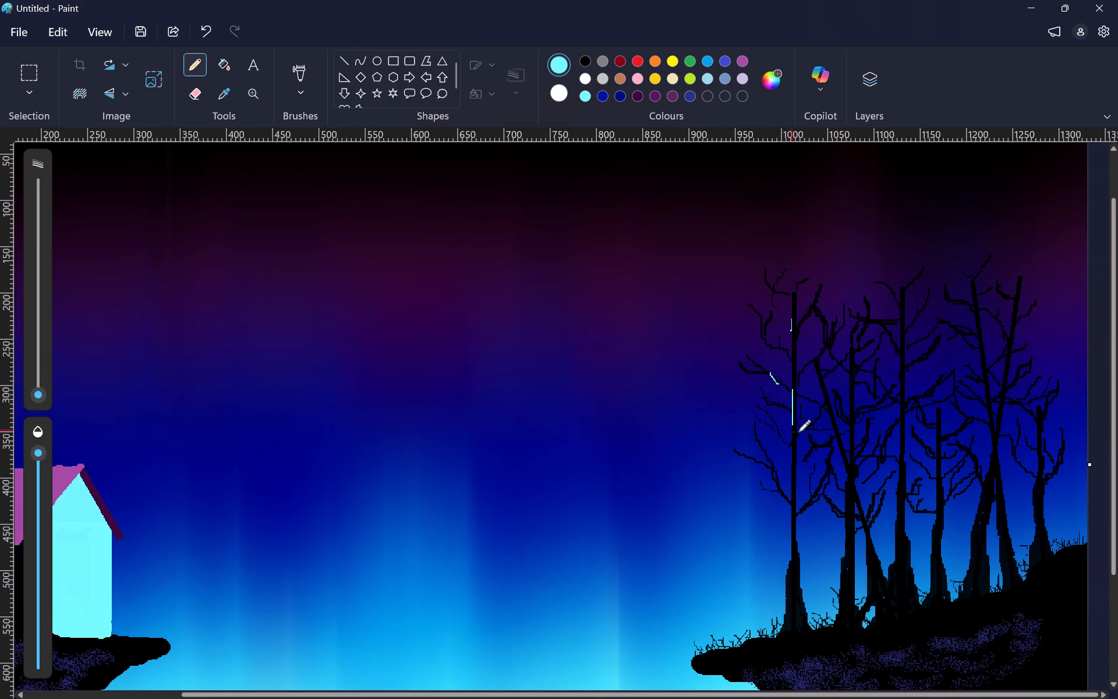
left_click_drag(795, 349, 793, 363)
Draw thin cyan highlights along the leaning trunk, its neighbouring branches, and the innermost tree's lower trunk.
left_click_drag(833, 326, 828, 346)
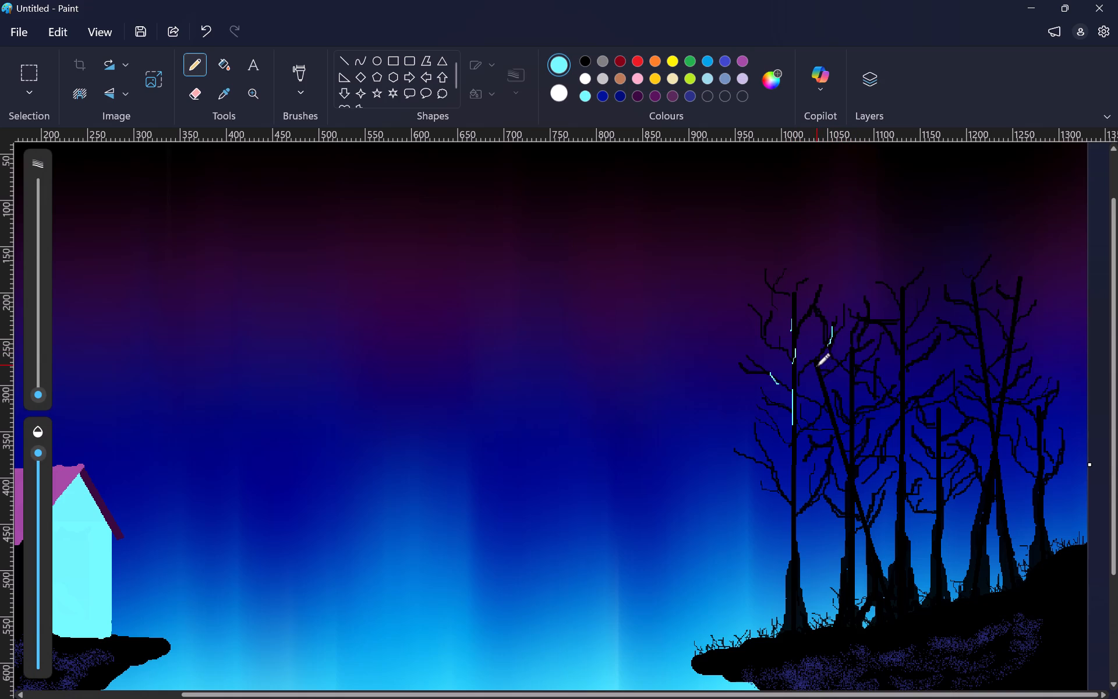
left_click_drag(817, 366, 821, 393)
left_click_drag(830, 401, 835, 433)
left_click_drag(829, 461, 812, 491)
left_click_drag(793, 511, 795, 545)
left_click_drag(789, 585, 792, 609)
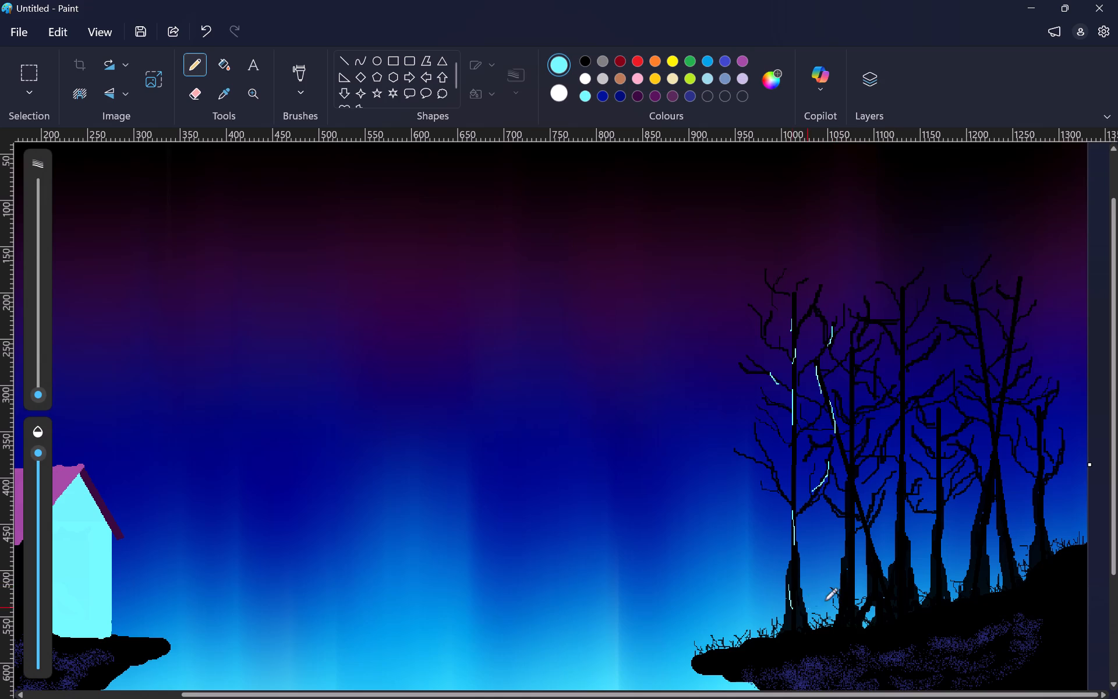
Draw thin cyan Pencil highlights along the second upright tree's trunk, from base to top, and on two of its branches.
left_click_drag(845, 567, 843, 597)
left_click_drag(851, 498, 852, 521)
left_click_drag(853, 419, 850, 437)
left_click_drag(859, 408, 869, 408)
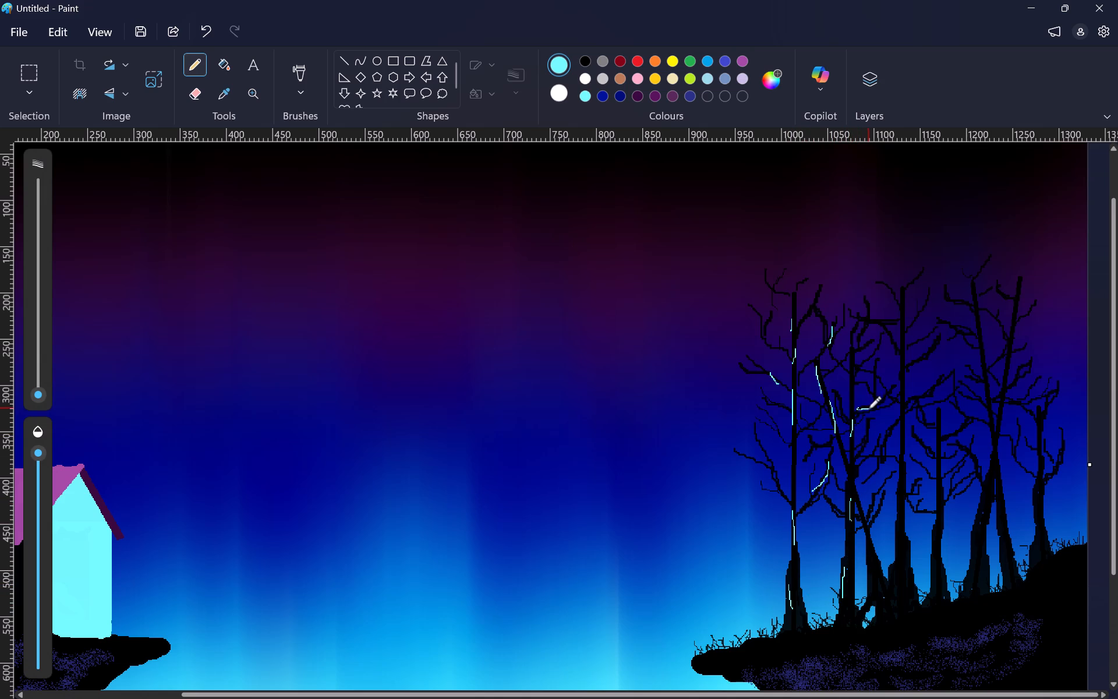
left_click_drag(851, 347, 854, 377)
left_click_drag(868, 311, 862, 336)
Draw thin cyan highlights down the tall third upright tree's trunk and along its nearby branches.
left_click_drag(900, 299, 902, 342)
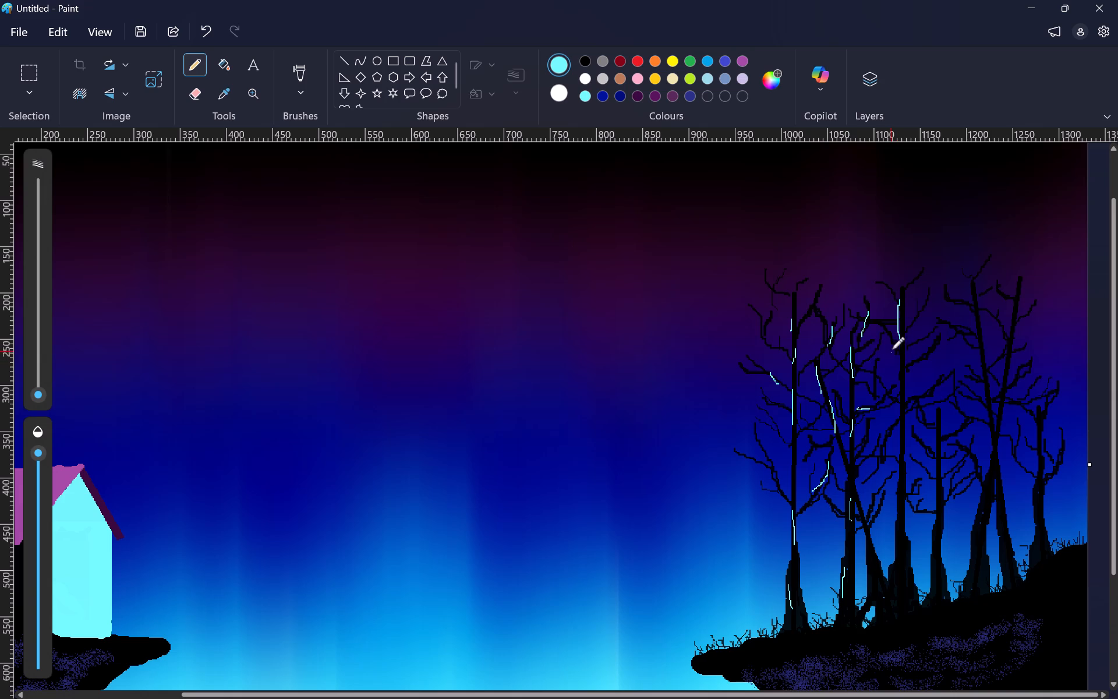
left_click_drag(889, 329, 900, 352)
left_click_drag(886, 396, 893, 383)
left_click_drag(923, 355, 904, 366)
left_click_drag(903, 406, 903, 447)
left_click_drag(904, 538, 905, 557)
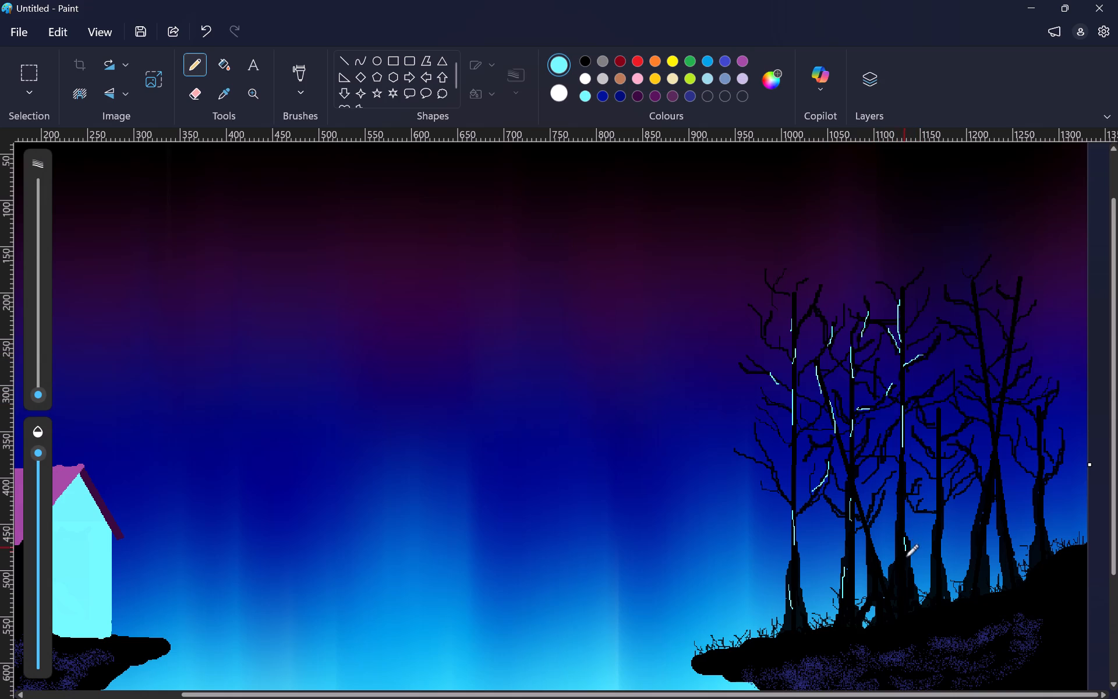
left_click_drag(905, 557, 904, 569)
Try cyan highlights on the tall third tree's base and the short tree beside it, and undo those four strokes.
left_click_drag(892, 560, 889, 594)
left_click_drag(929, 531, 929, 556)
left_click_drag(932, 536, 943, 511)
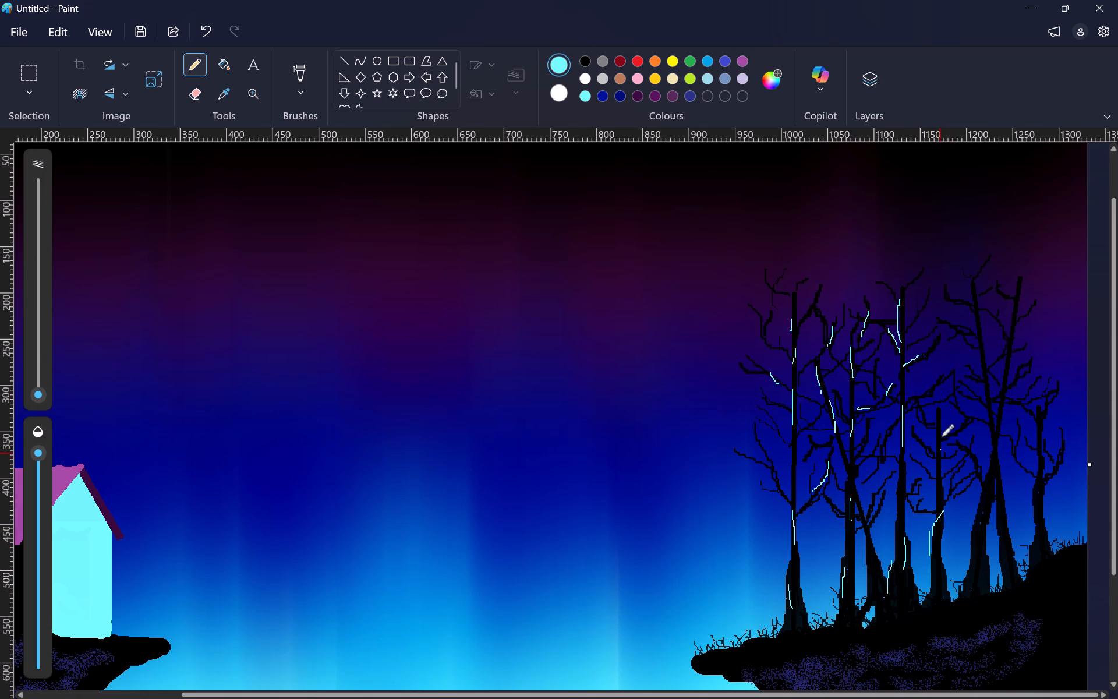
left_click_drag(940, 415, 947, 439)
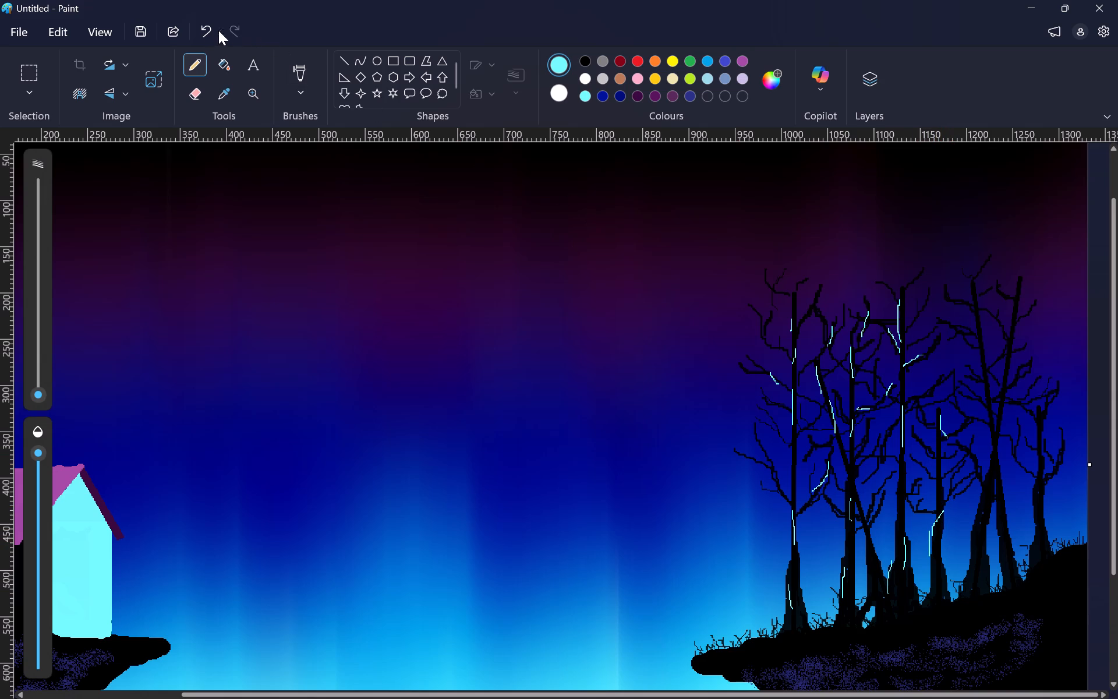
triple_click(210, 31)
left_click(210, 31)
Highlight the tall third tree's base and the leaning trunk beside it with short cyan strokes.
left_click_drag(893, 570, 893, 594)
left_click_drag(869, 557, 879, 589)
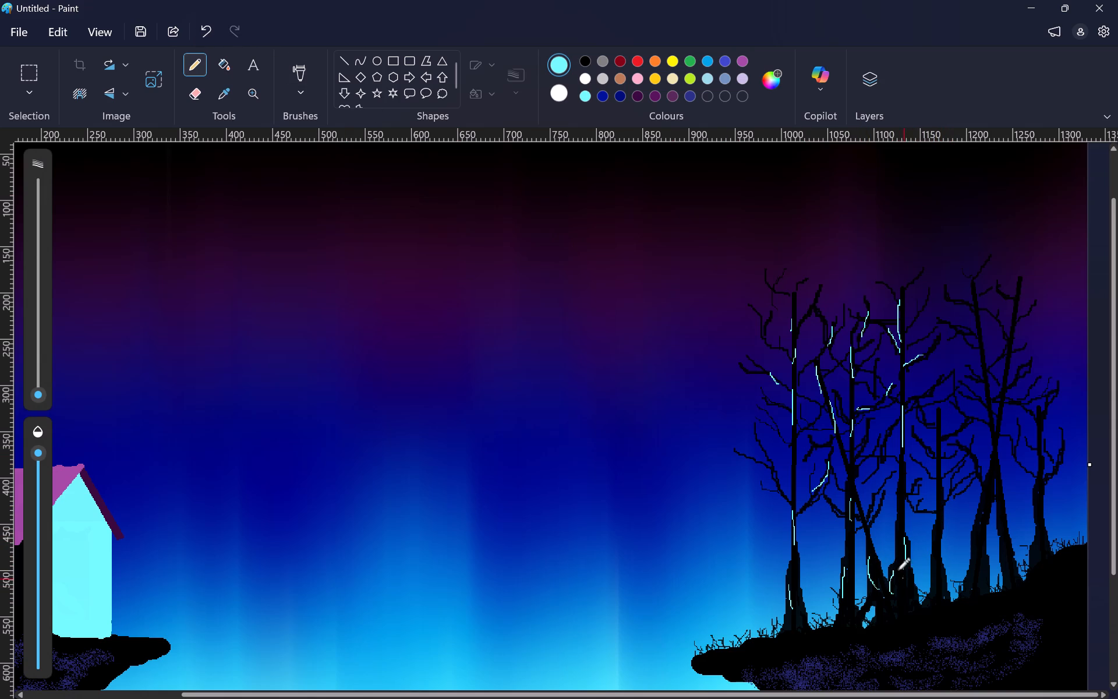
left_click_drag(858, 507, 865, 529)
Draw thin cyan highlights on the short tree's lower and upper trunk and on the branch just above it.
left_click_drag(939, 495, 936, 533)
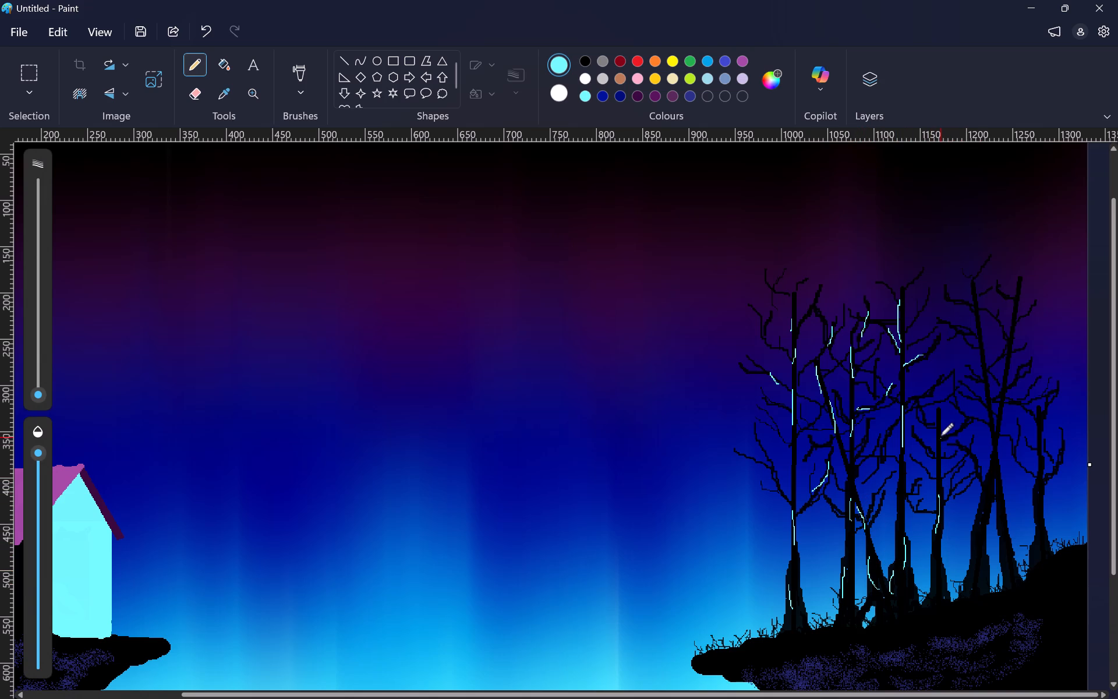
left_click_drag(939, 432, 932, 469)
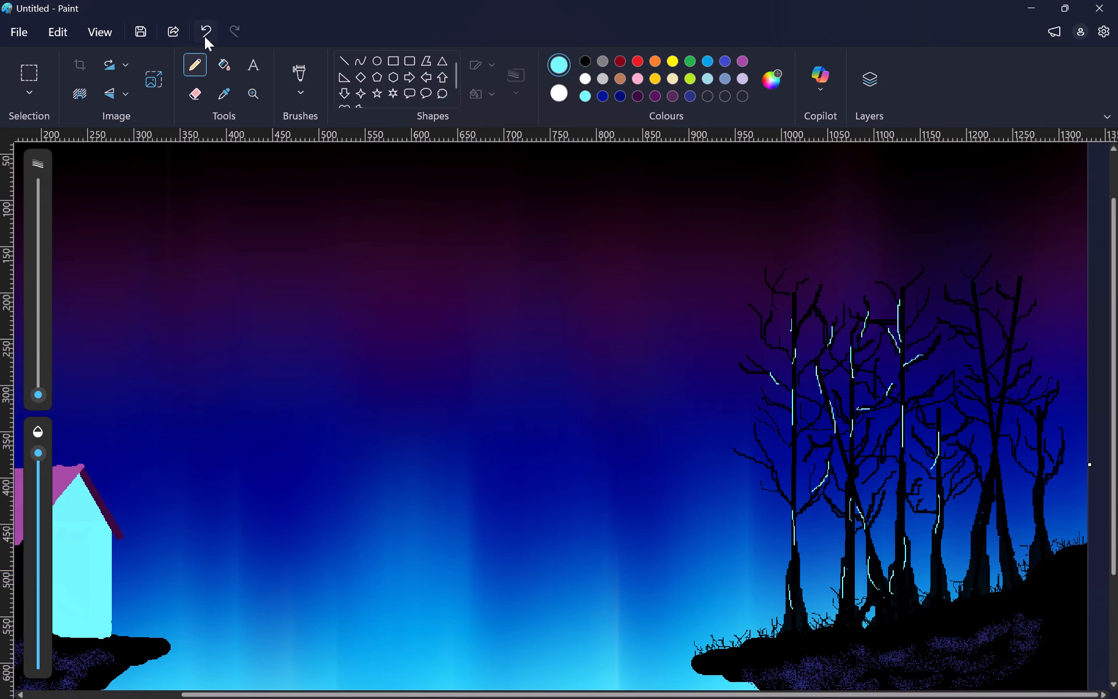
left_click(206, 37)
left_click_drag(939, 434, 939, 457)
left_click_drag(929, 391, 936, 382)
Draw cyan highlights along the crossing pair's inner tree, covering its upper trunk, one branch, and the lower trunk down to the base.
left_click_drag(975, 301, 979, 325)
left_click_drag(987, 381, 991, 408)
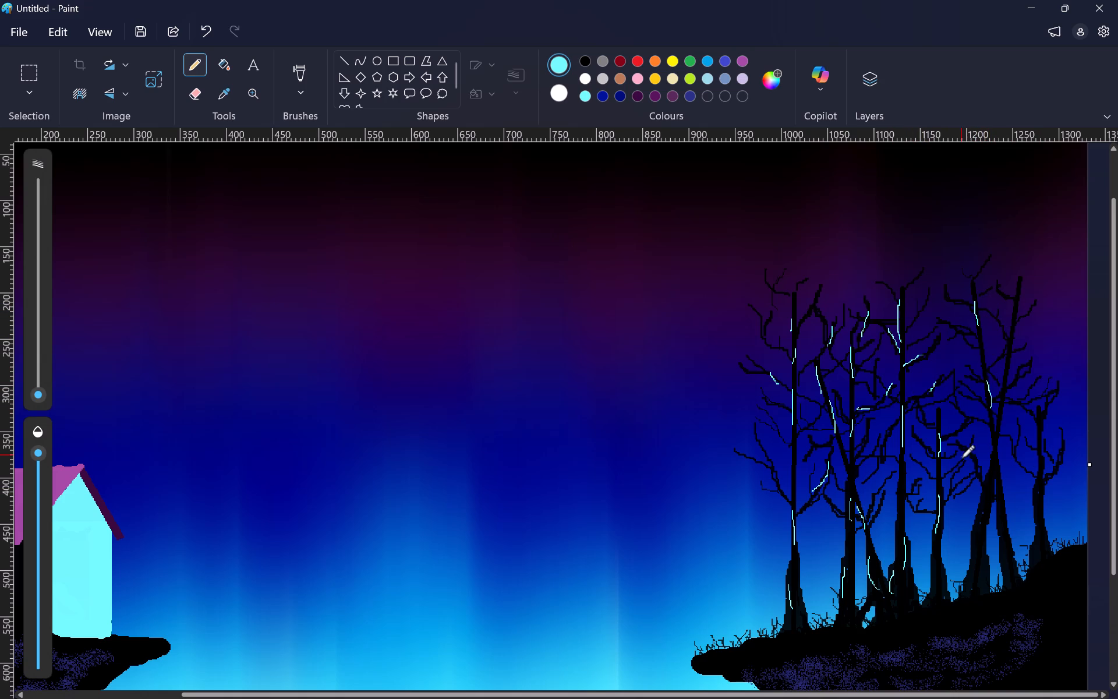
left_click_drag(970, 451, 980, 471)
left_click_drag(983, 500, 978, 531)
left_click_drag(970, 564, 970, 589)
left_click_drag(995, 472, 985, 518)
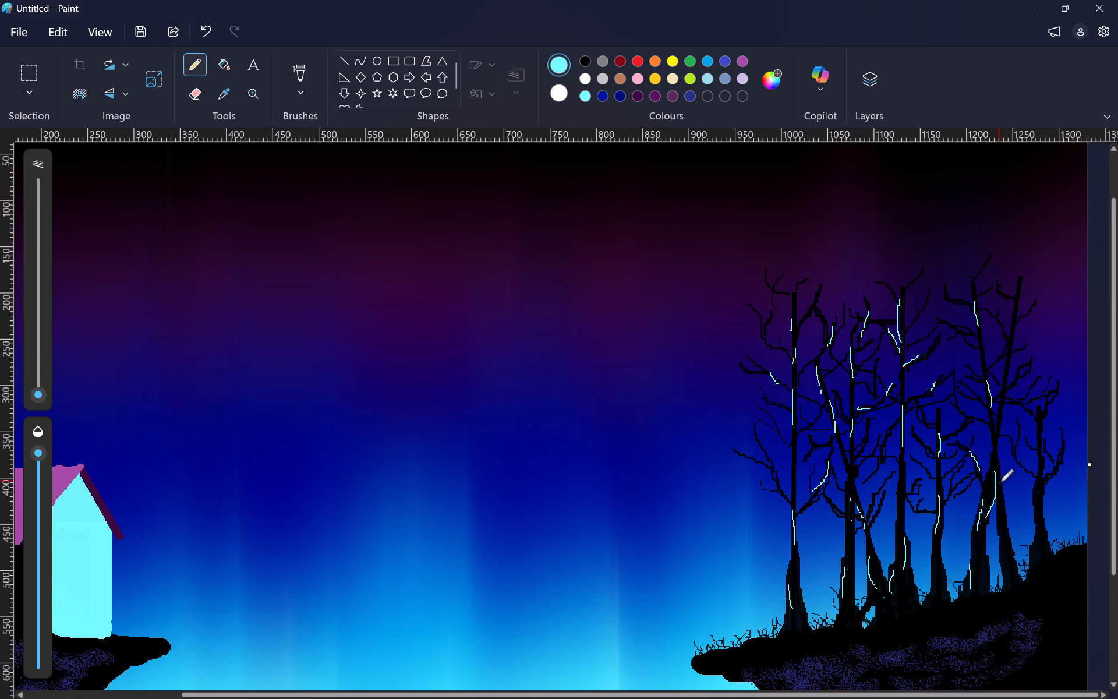
Draw cyan highlights along the crossing pair's outer trunk, below and above the crossing, with a slanted stroke near the top.
left_click_drag(1000, 486, 1006, 537)
left_click_drag(998, 425, 998, 439)
left_click_drag(998, 439, 997, 442)
left_click_drag(1009, 348, 1008, 364)
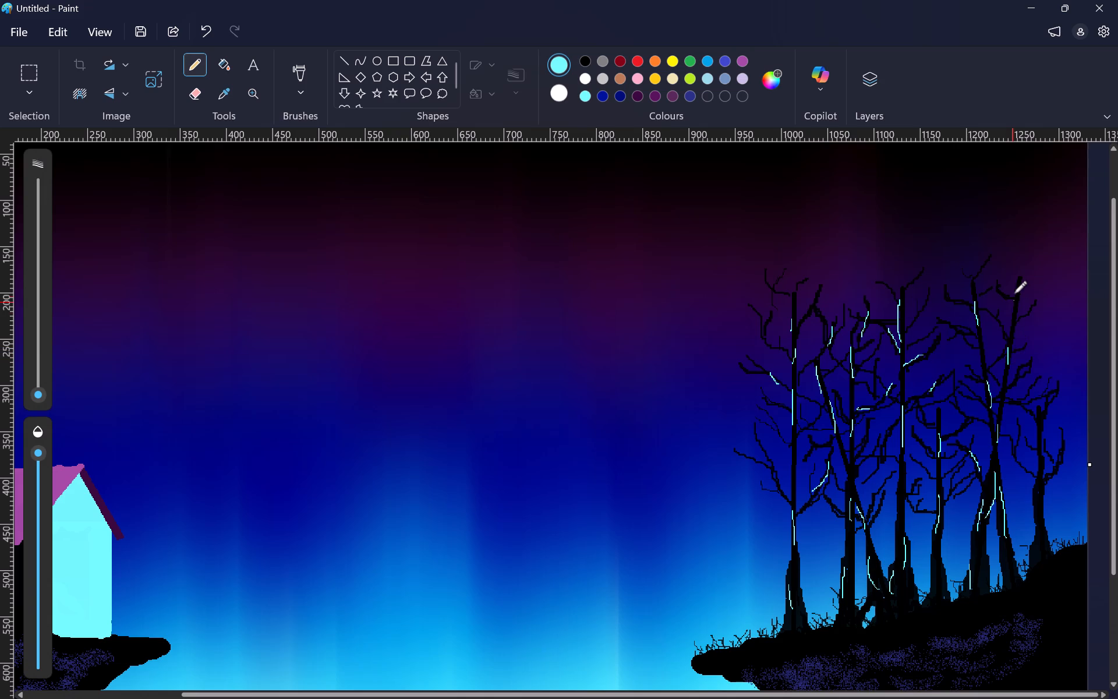
left_click_drag(1020, 288, 1020, 314)
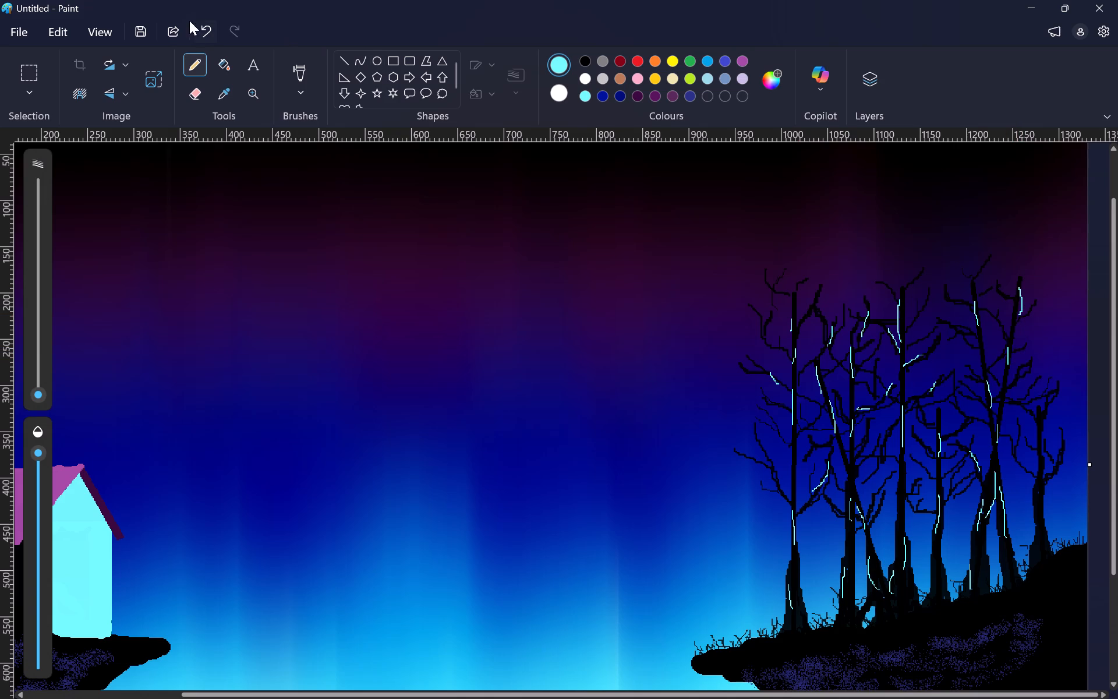
double_click(195, 27)
left_click_drag(1011, 338, 1016, 315)
Draw cyan highlights on the outermost tree's trunk, branch and base, and at the foot of the neighbouring crossing trunk.
left_click_drag(1038, 421, 1042, 456)
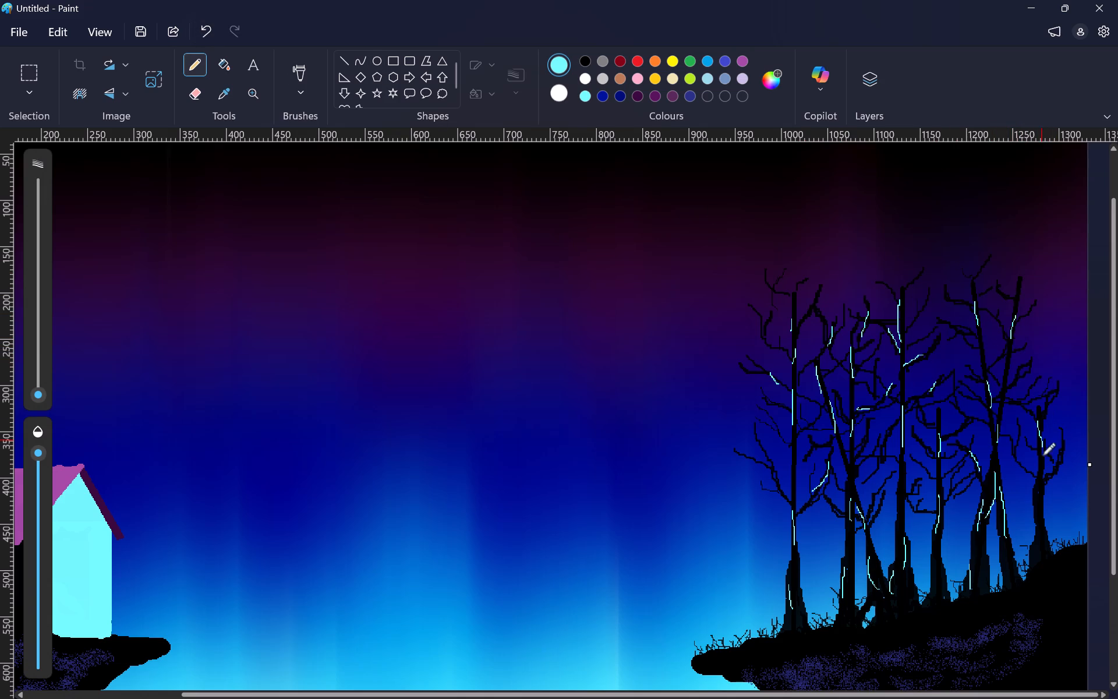
left_click_drag(1042, 456, 1042, 450)
left_click_drag(1038, 490, 1037, 517)
left_click_drag(1049, 474, 1056, 464)
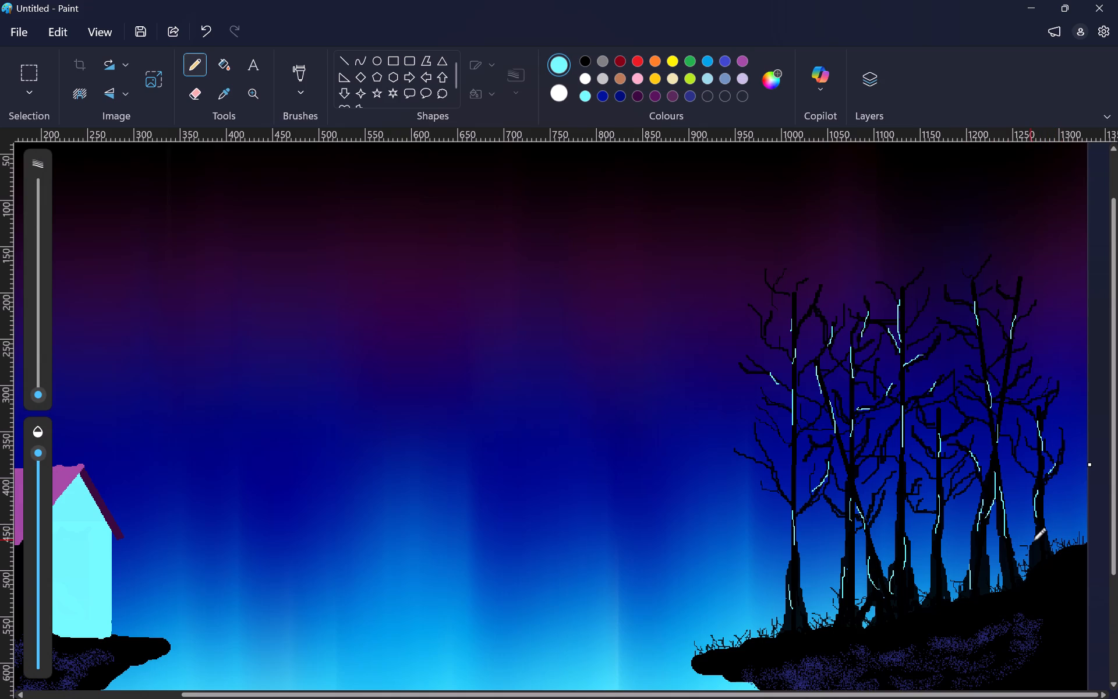
left_click_drag(1033, 542, 1029, 566)
left_click_drag(1007, 565, 1013, 578)
left_click_drag(1013, 578, 1011, 576)
Draw short cyan highlights on the tree cliff's ground, near the canvas edge, beside the innermost tree and at the cliff tip.
left_click_drag(1063, 557, 1069, 551)
left_click_drag(759, 643, 777, 638)
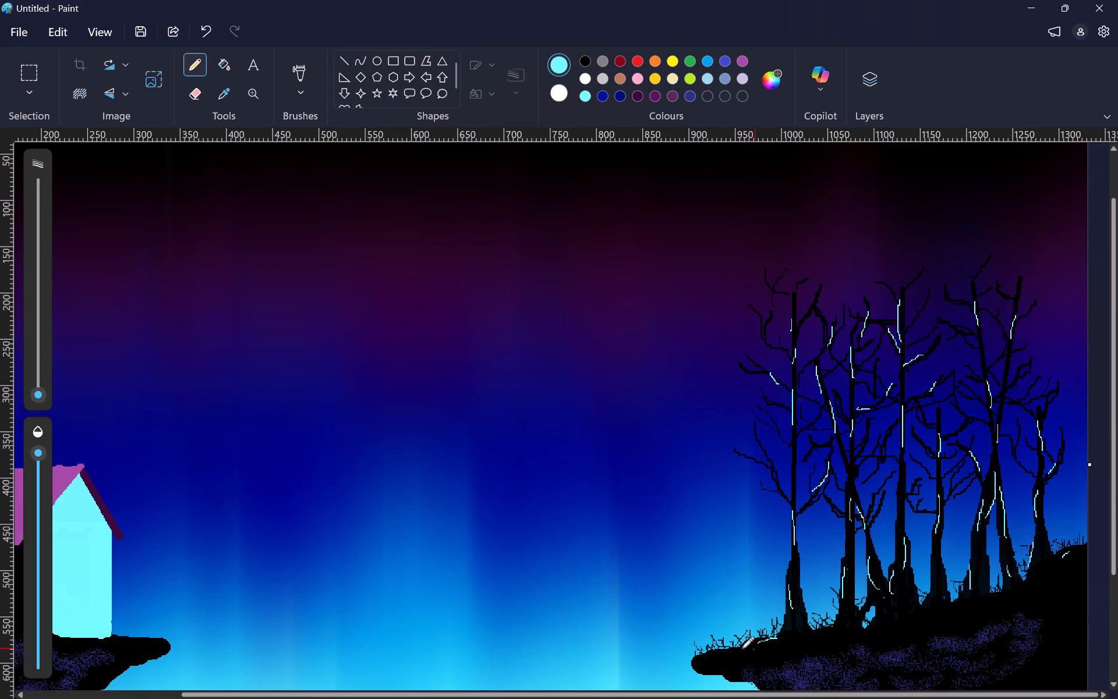
left_click_drag(703, 657, 719, 655)
Outline a door with straight black lines at the base of the house's cyan front wall, about 25 px wide and 50 px tall.
scroll(901, 549, "down", 11, "ctrl")
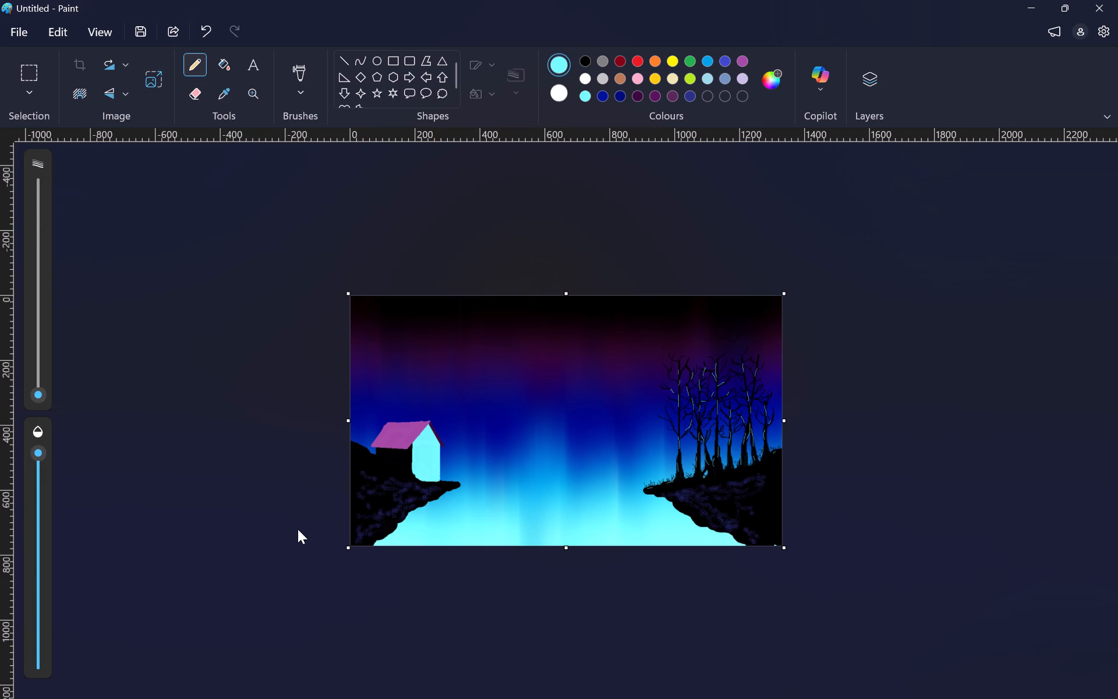
scroll(298, 529, "up", 8, "ctrl")
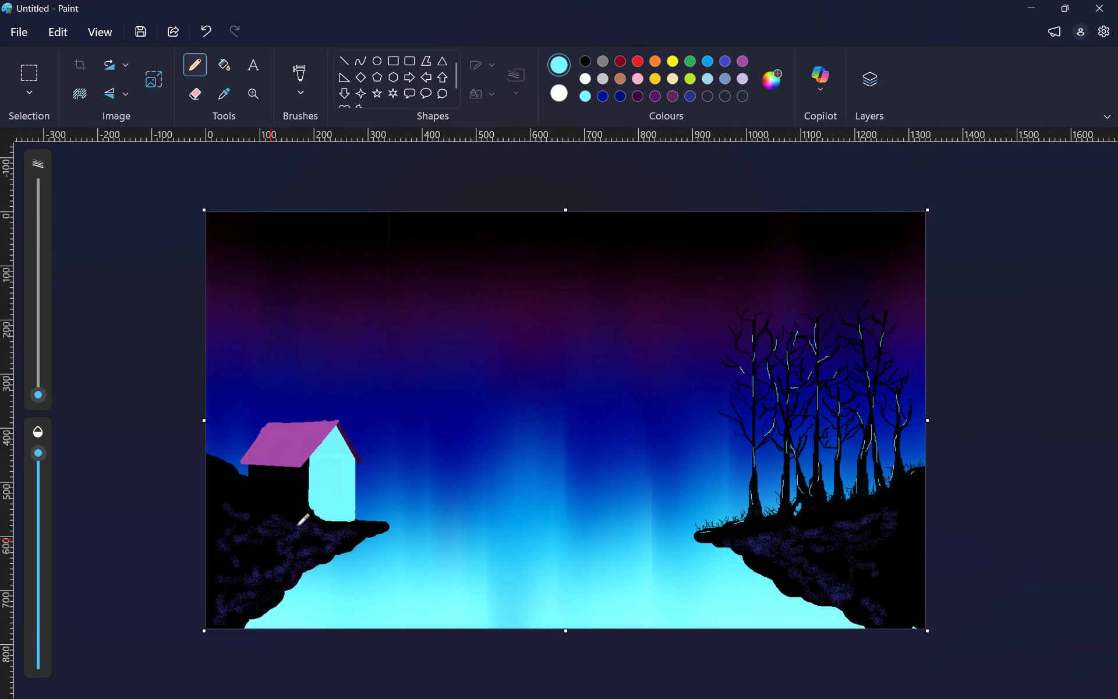
left_click(590, 56)
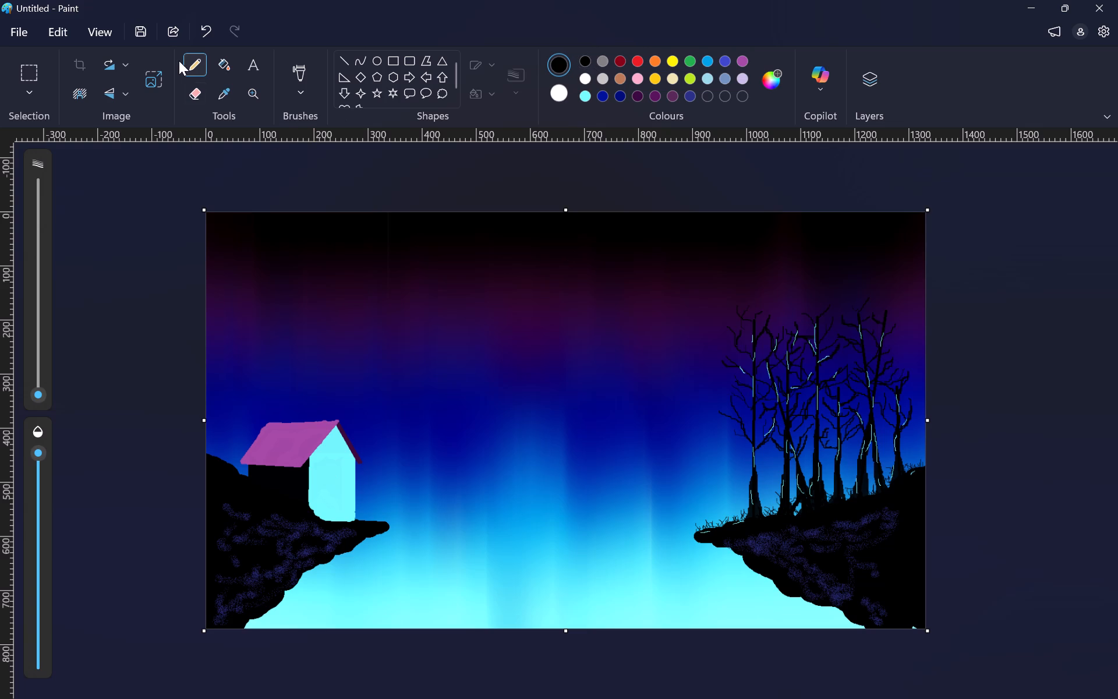
left_click(344, 57)
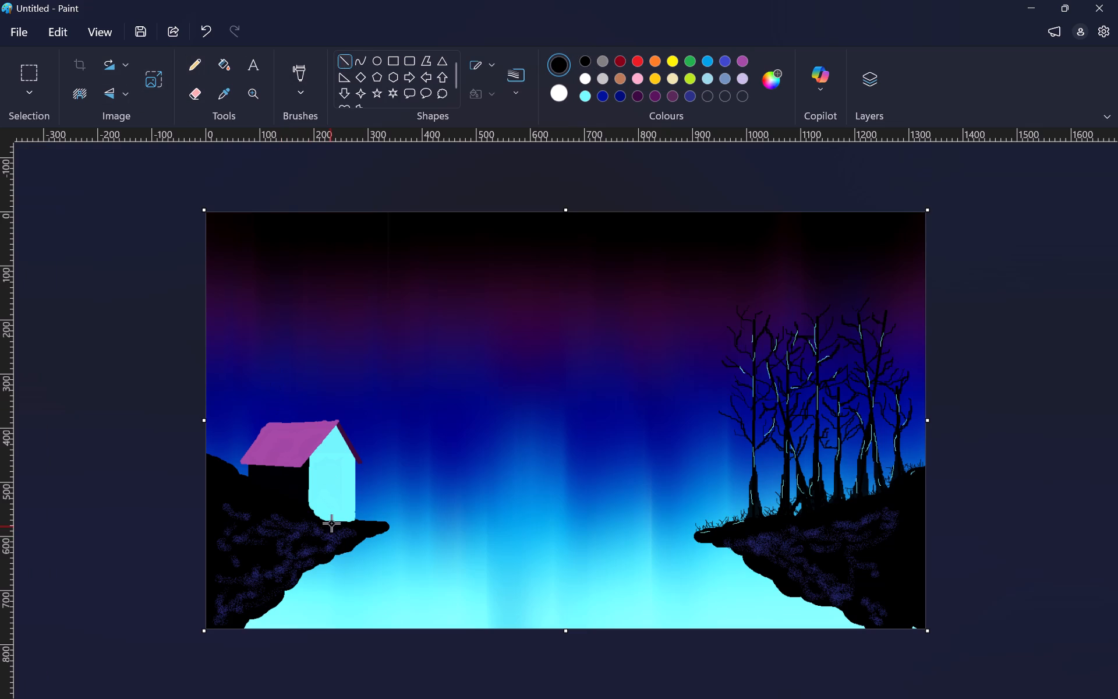
left_click_drag(326, 520, 326, 496)
left_click_drag(338, 521, 340, 510)
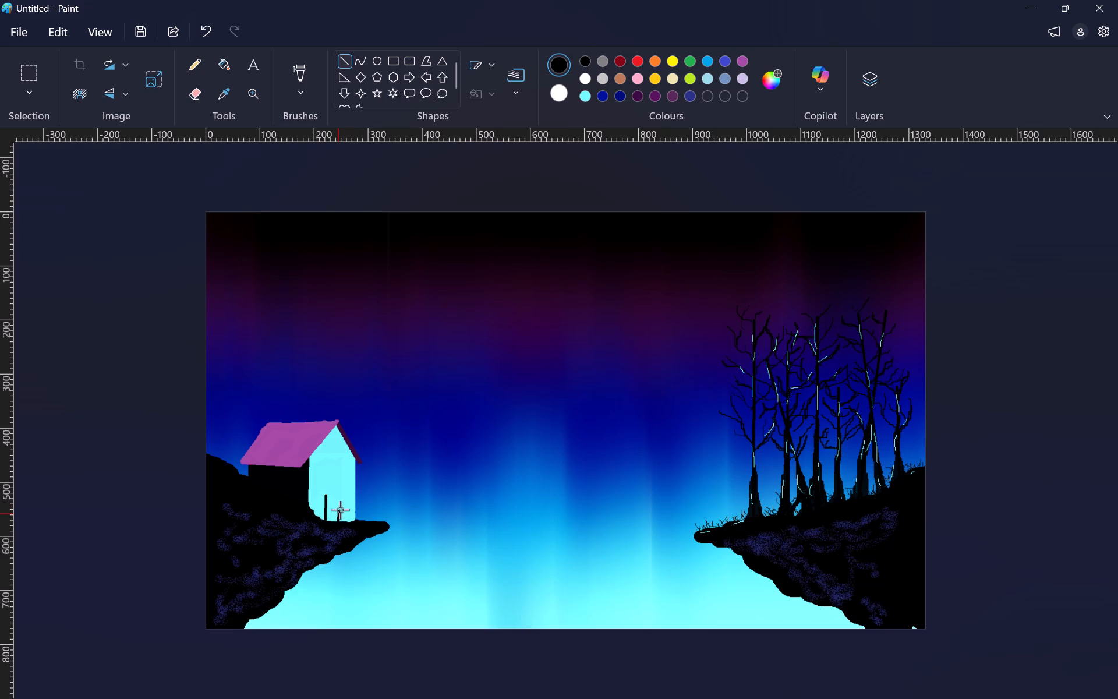
left_click_drag(340, 510, 338, 494)
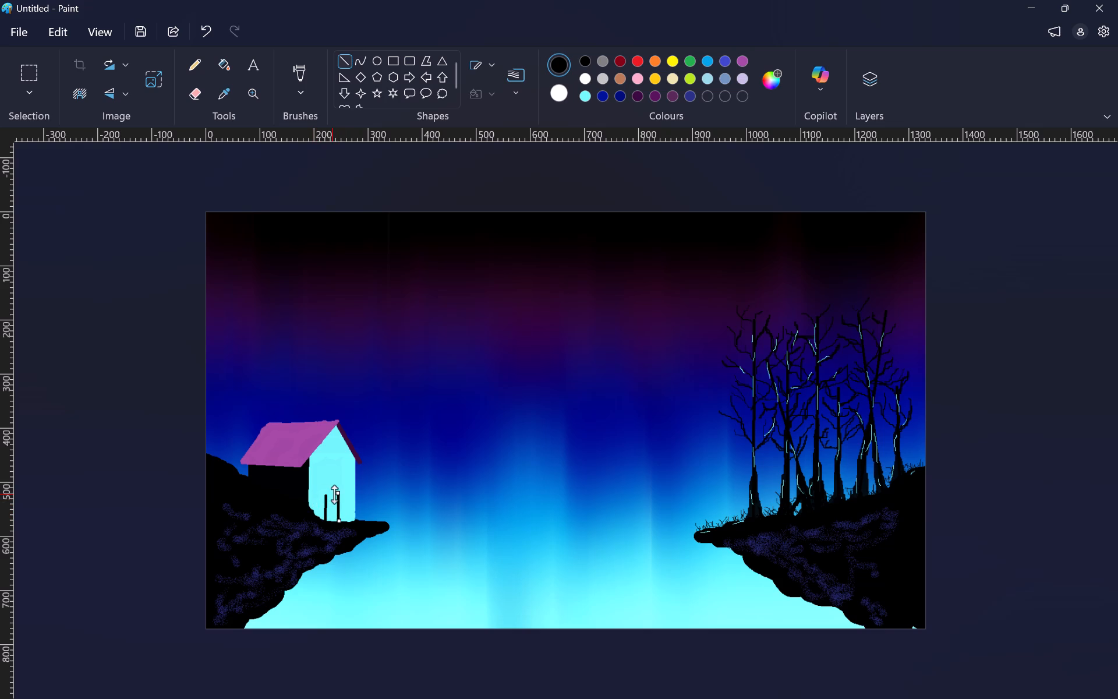
left_click(338, 494)
left_click(316, 515)
left_click_drag(326, 497, 337, 496)
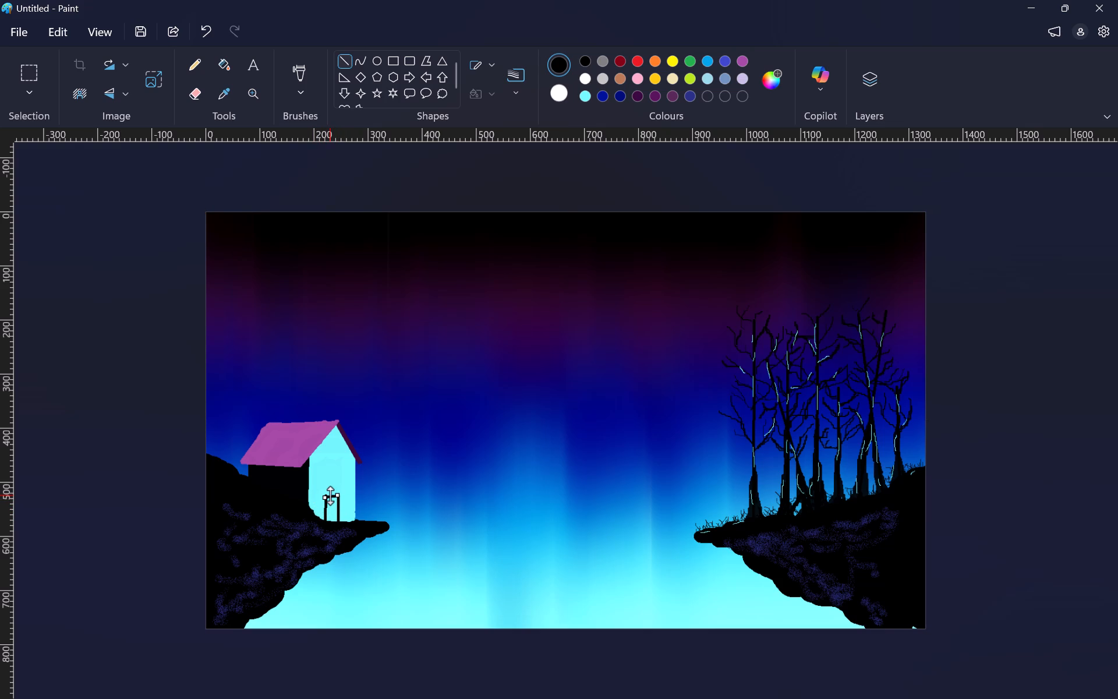
left_click(330, 496)
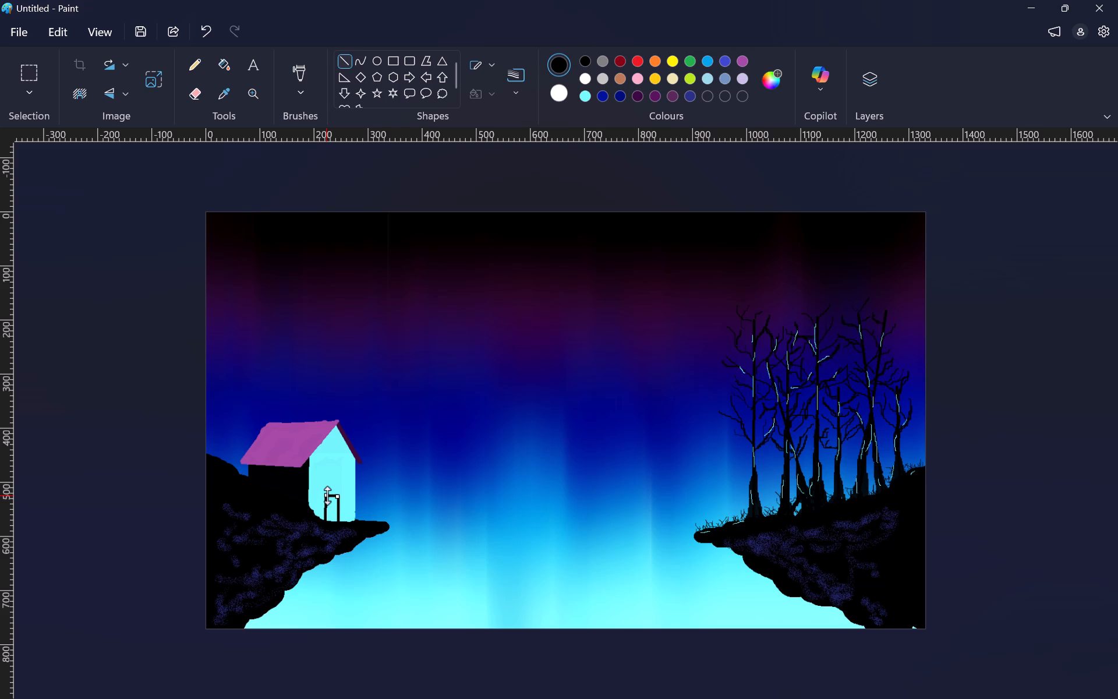
left_click(338, 496)
left_click(342, 523)
Fill the inside of the door outline solid black with a thicker Pencil.
left_click(190, 65)
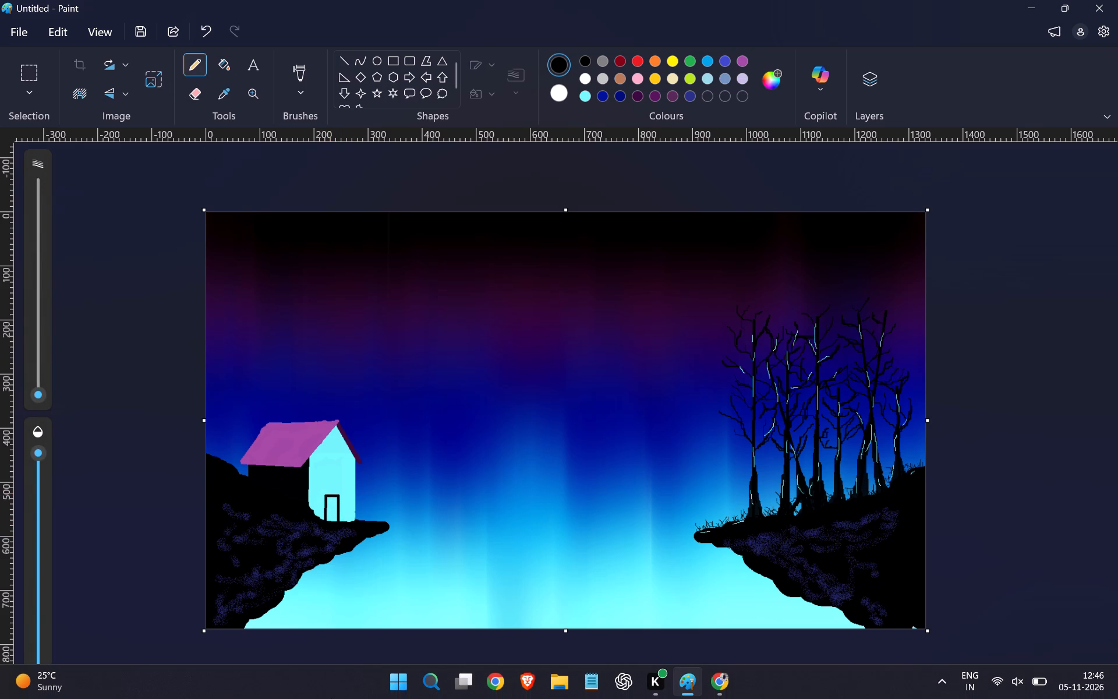
scroll(331, 698, "up", 8, "ctrl")
scroll(331, 520, "up", 5)
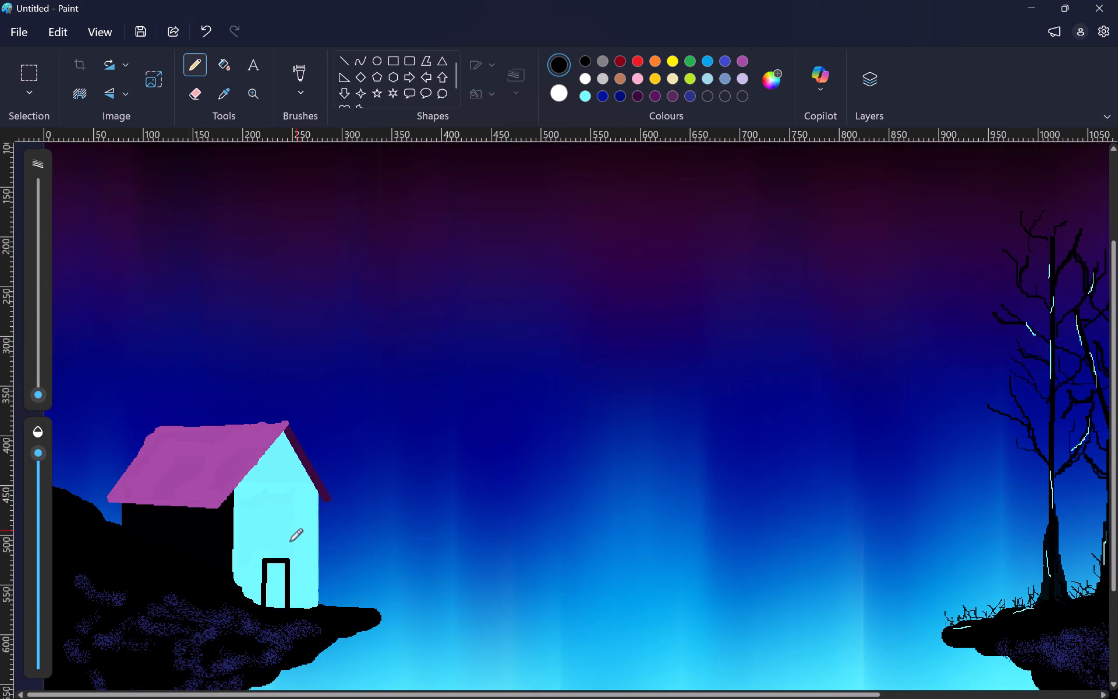
left_click_drag(279, 566, 277, 590)
left_click_drag(39, 384, 39, 377)
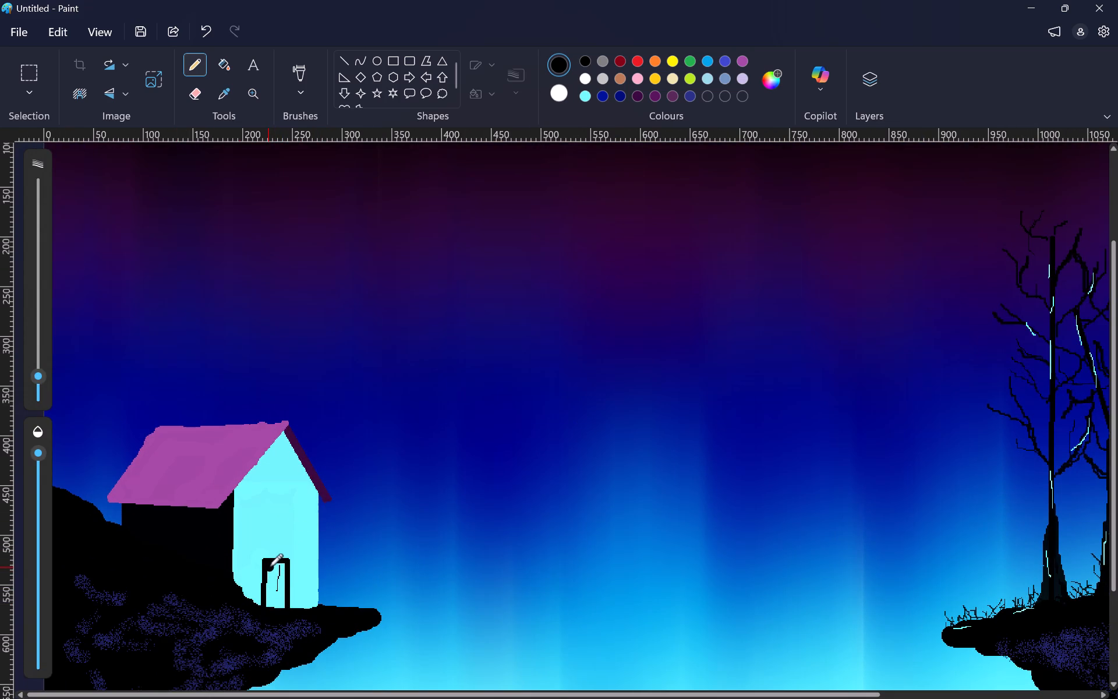
left_click_drag(270, 567, 261, 615)
left_click_drag(279, 564, 280, 583)
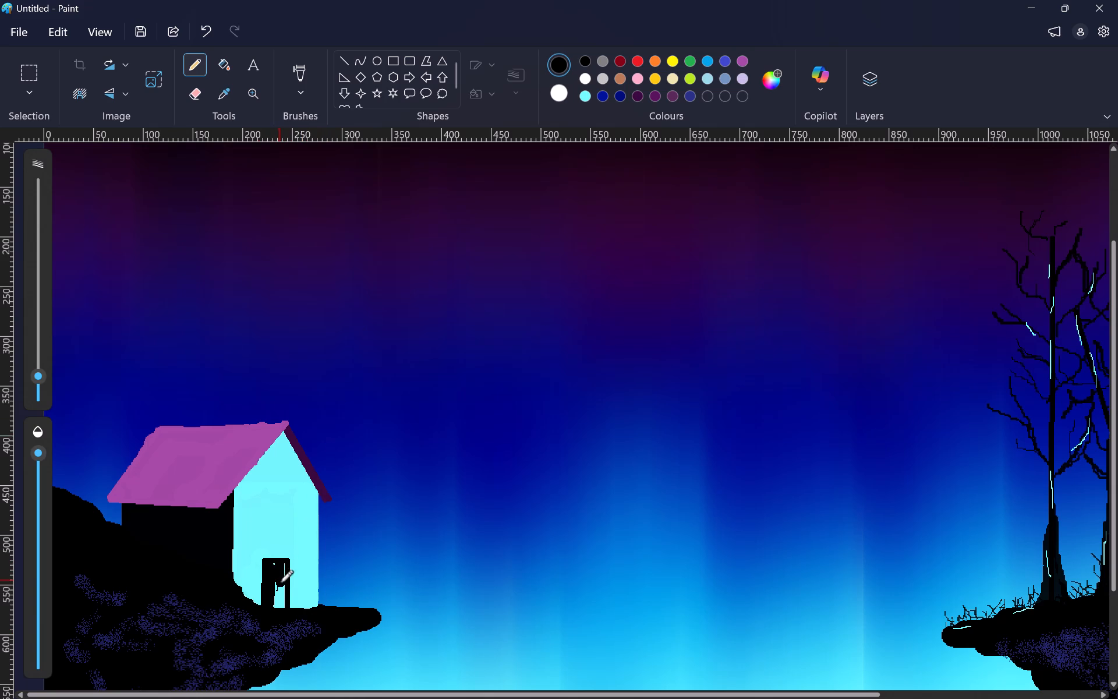
left_click_drag(280, 583, 279, 588)
left_click_drag(279, 588, 283, 591)
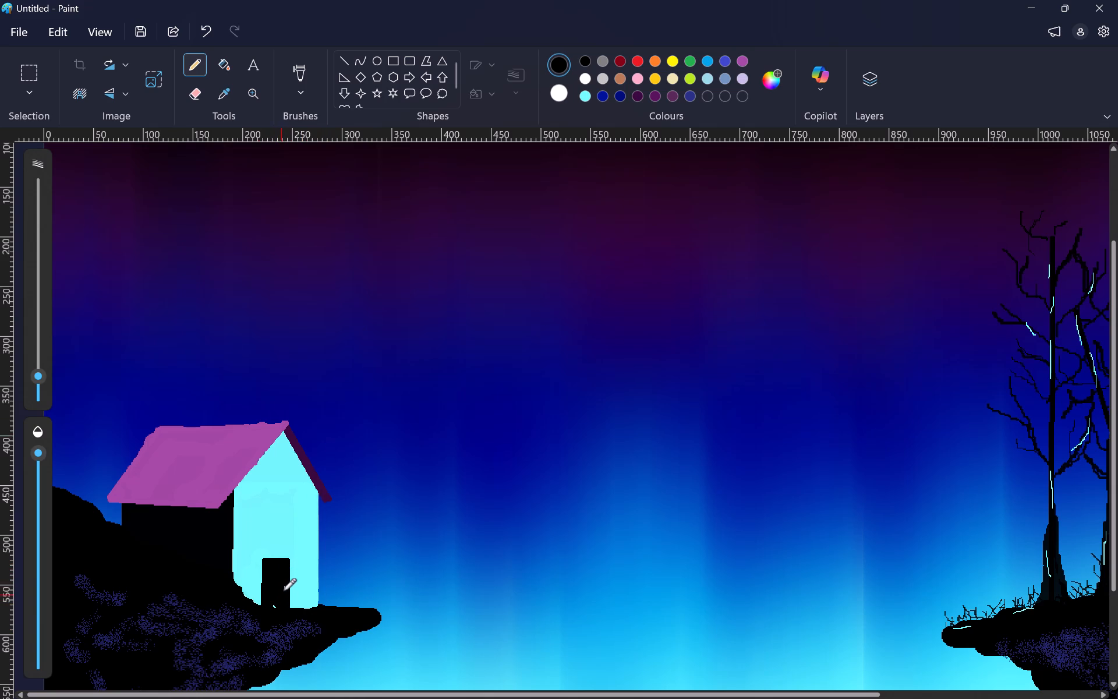
left_click_drag(283, 591, 277, 592)
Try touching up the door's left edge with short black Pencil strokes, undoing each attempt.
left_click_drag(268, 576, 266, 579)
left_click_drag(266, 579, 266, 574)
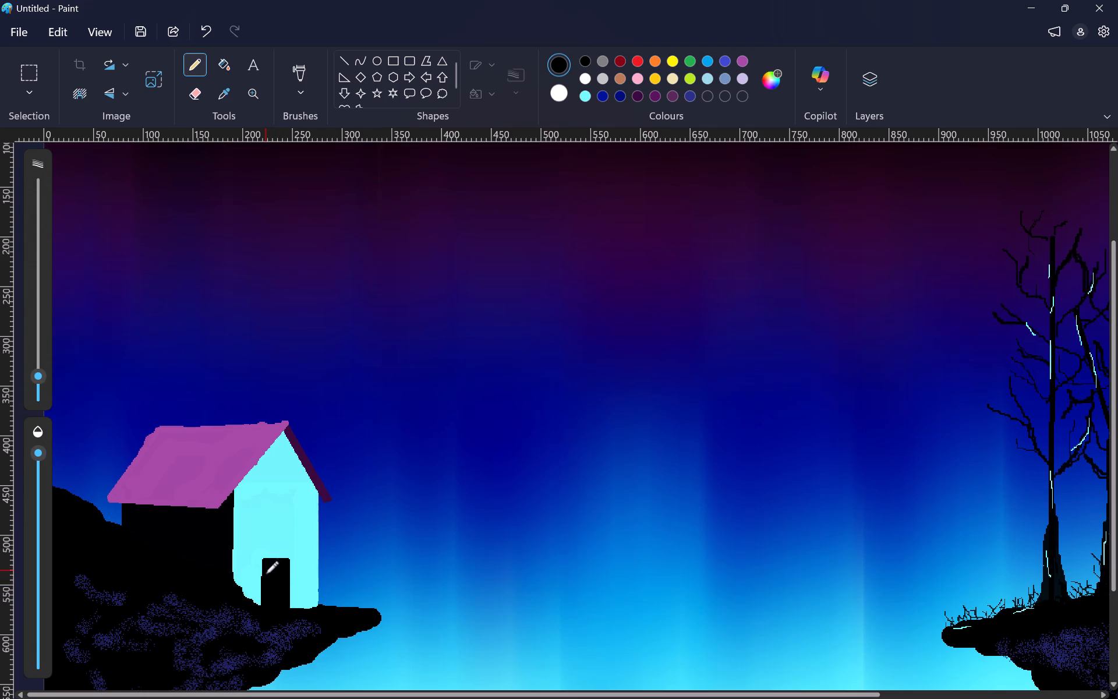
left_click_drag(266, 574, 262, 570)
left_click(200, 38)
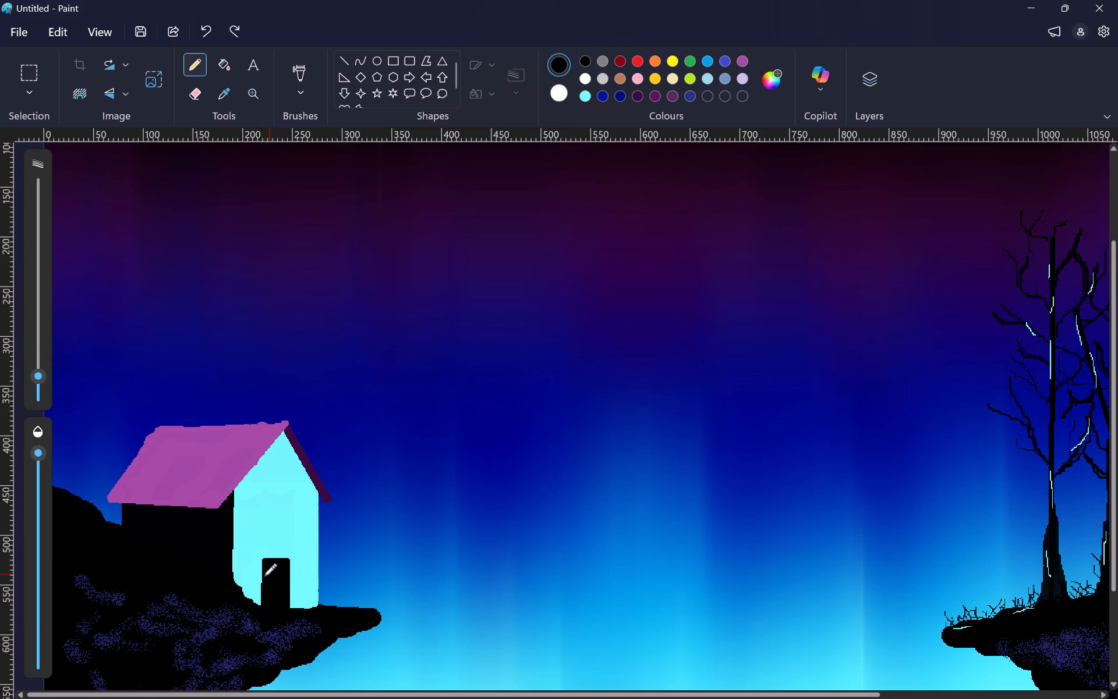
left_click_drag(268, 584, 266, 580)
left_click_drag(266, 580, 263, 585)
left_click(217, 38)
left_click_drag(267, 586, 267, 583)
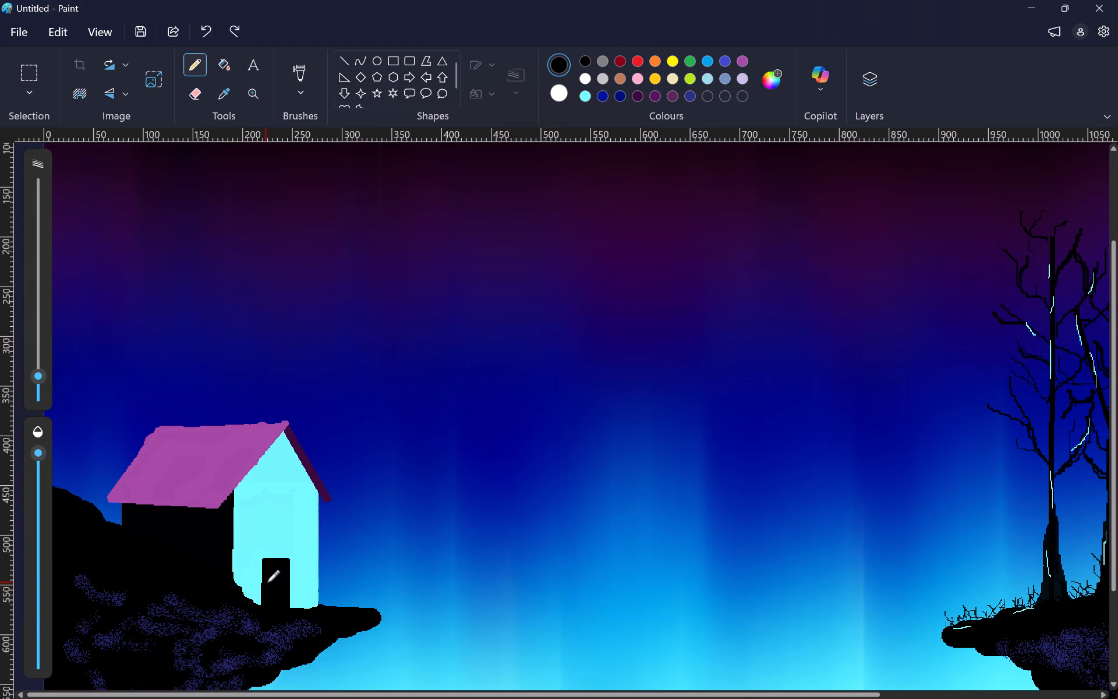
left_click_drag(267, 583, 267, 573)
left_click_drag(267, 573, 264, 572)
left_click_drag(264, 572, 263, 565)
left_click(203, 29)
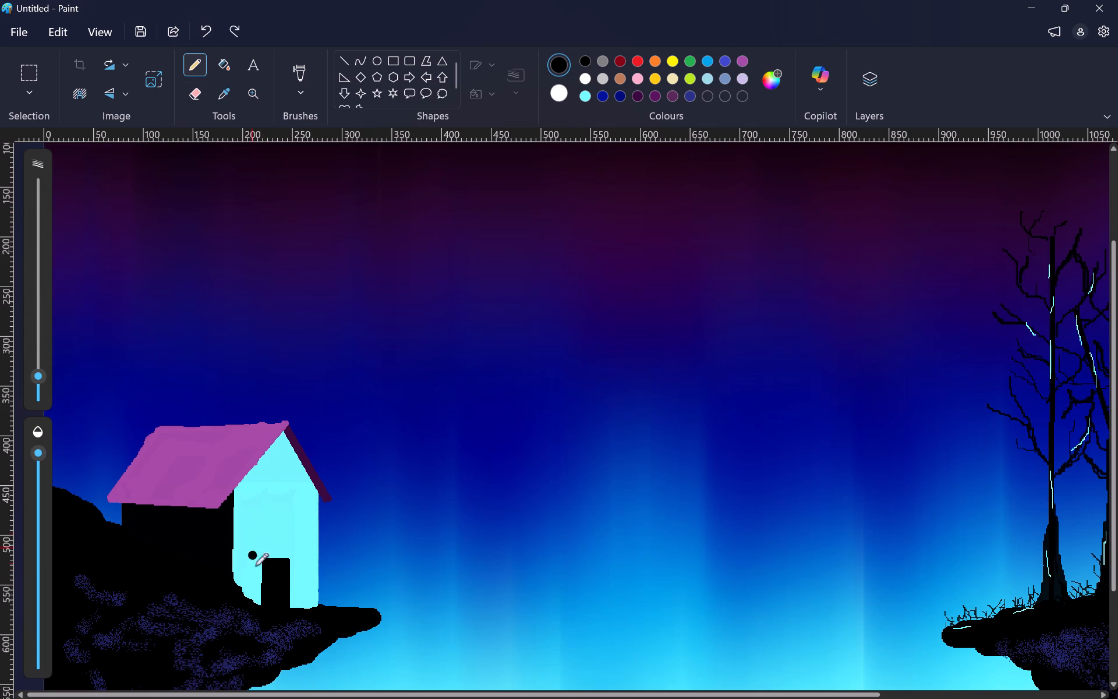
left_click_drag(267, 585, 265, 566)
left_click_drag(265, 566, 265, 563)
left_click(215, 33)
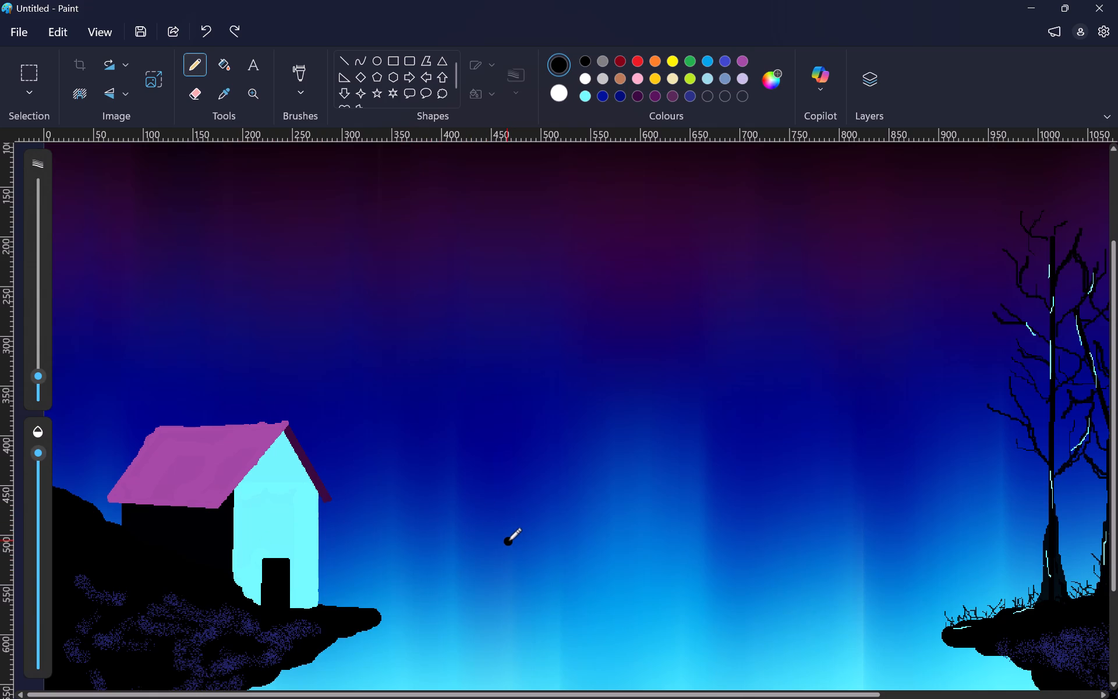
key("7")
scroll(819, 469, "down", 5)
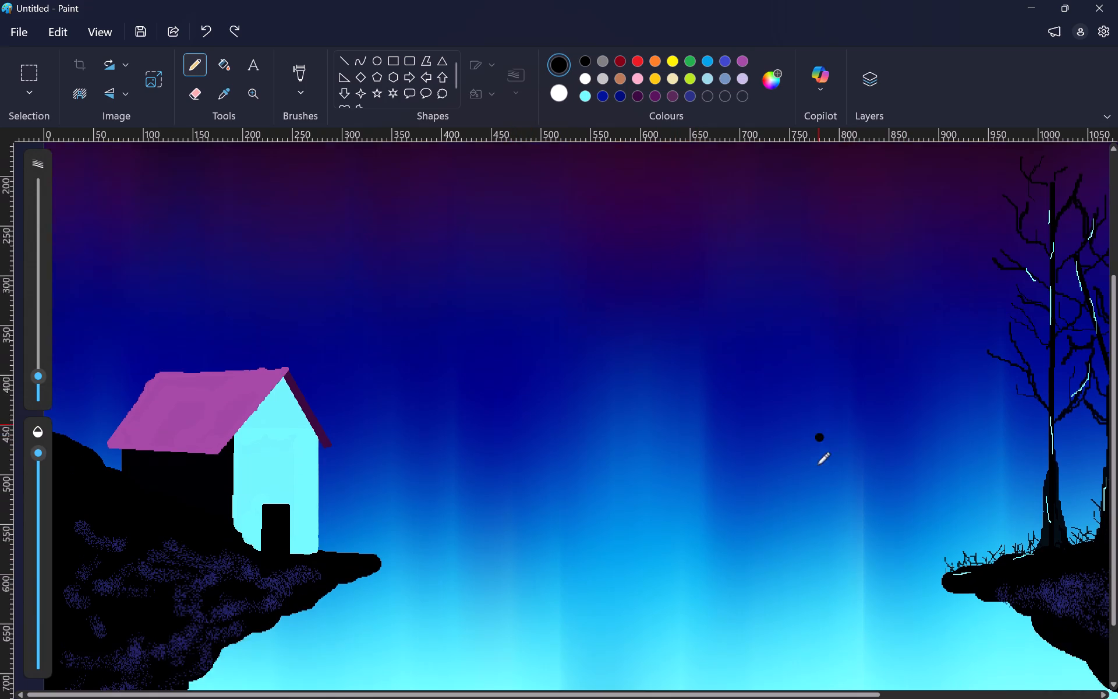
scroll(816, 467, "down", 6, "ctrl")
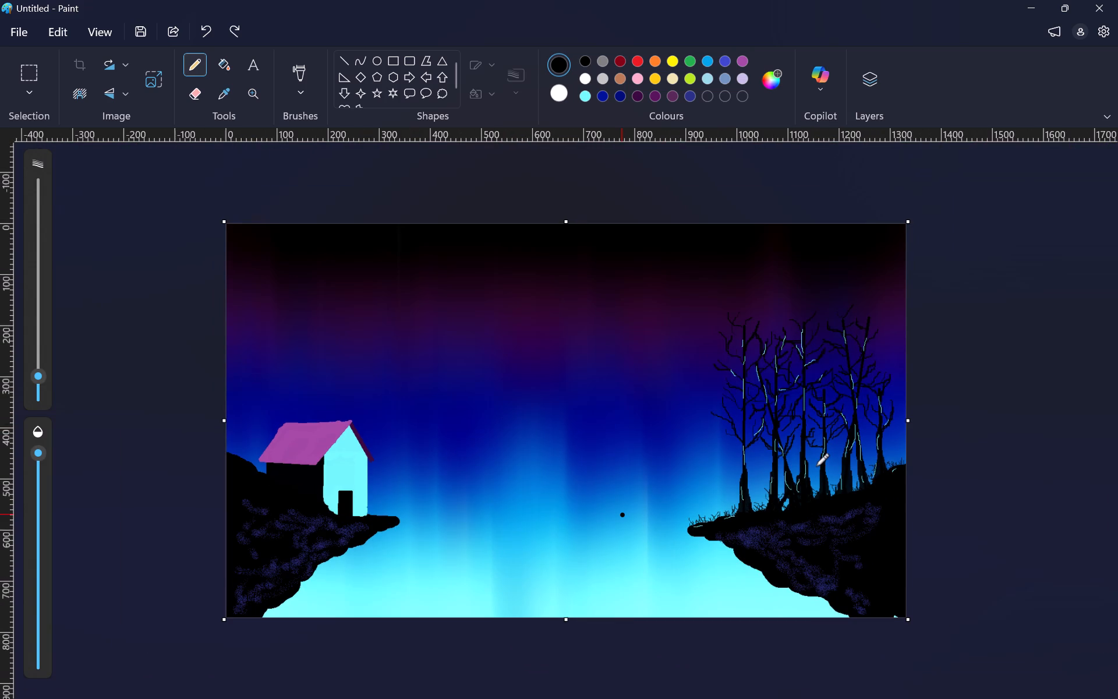
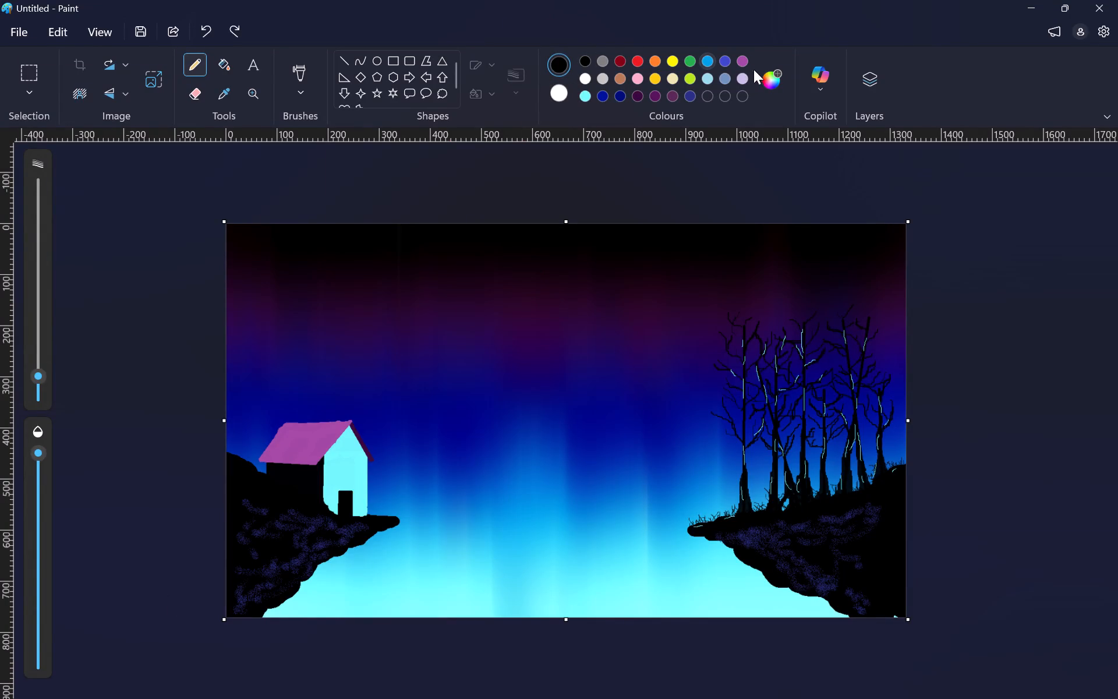
Set the Pencil to light cyan at a very thin size for outlining the house's roof.
left_click(588, 96)
left_click_drag(37, 379, 35, 404)
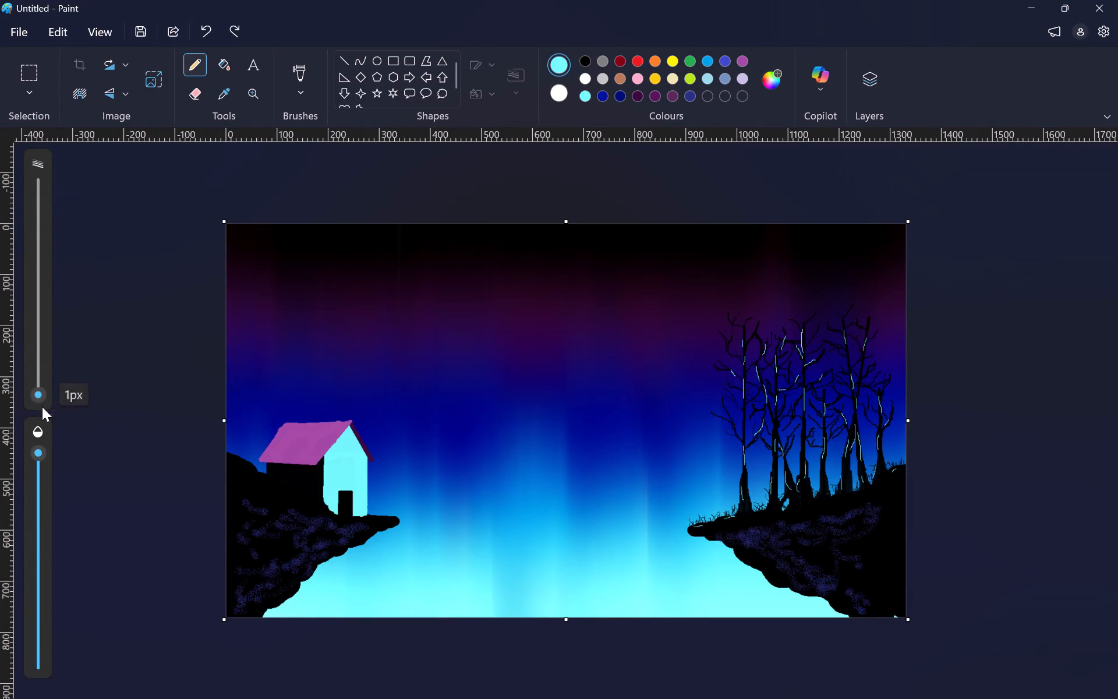
scroll(315, 460, "up", 5, "ctrl")
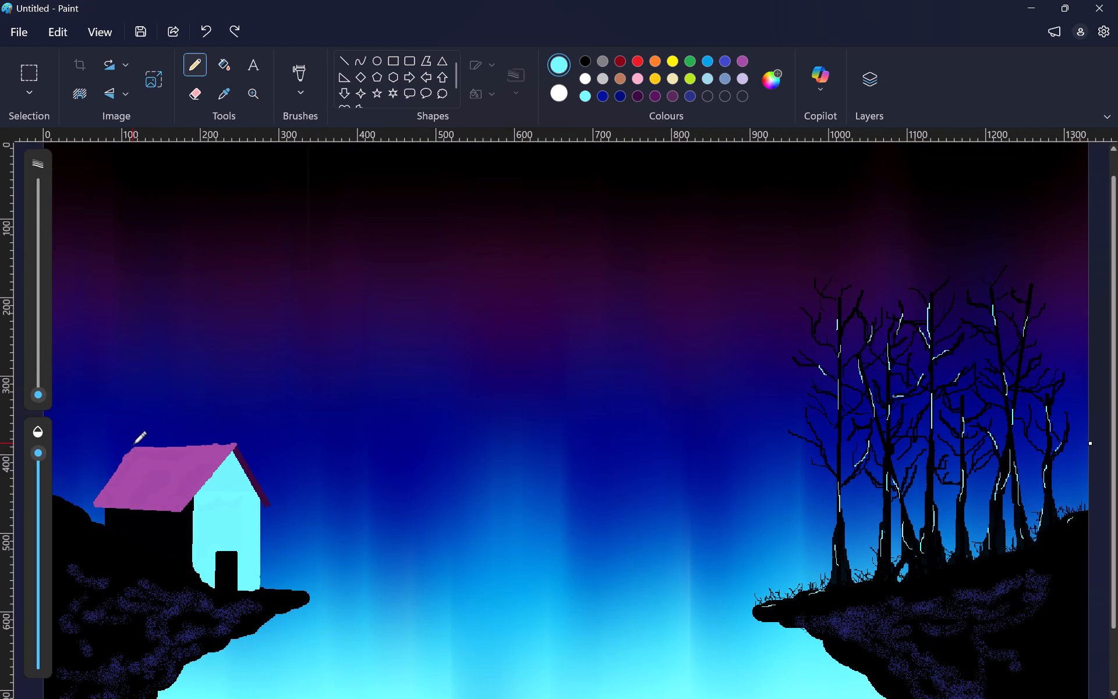
left_click(43, 391)
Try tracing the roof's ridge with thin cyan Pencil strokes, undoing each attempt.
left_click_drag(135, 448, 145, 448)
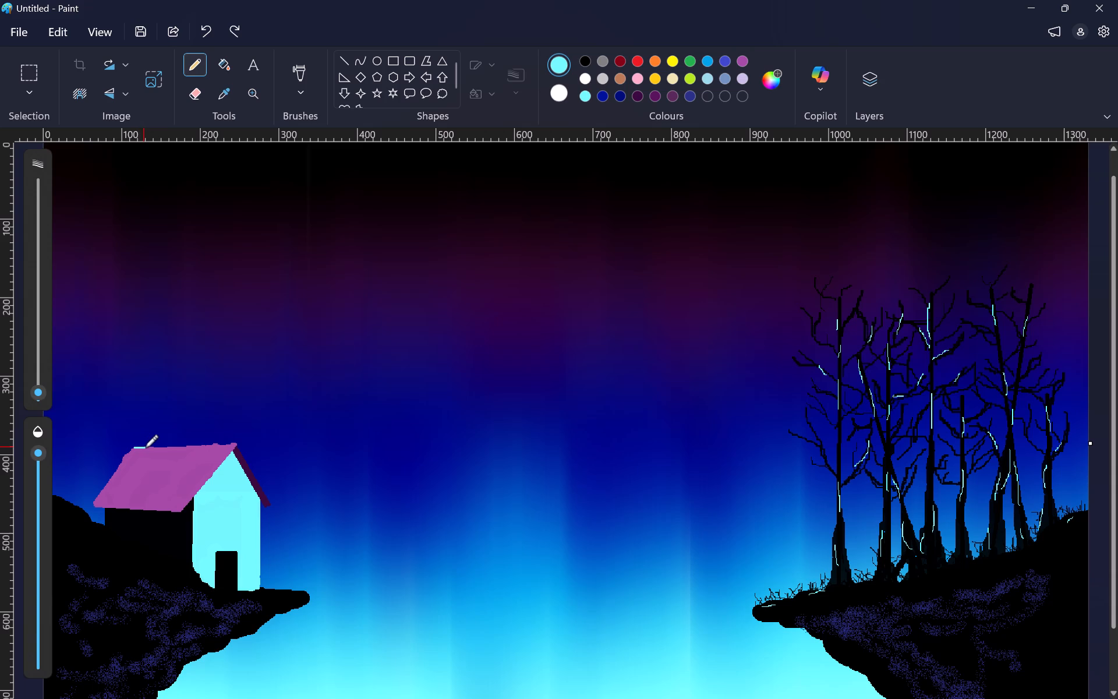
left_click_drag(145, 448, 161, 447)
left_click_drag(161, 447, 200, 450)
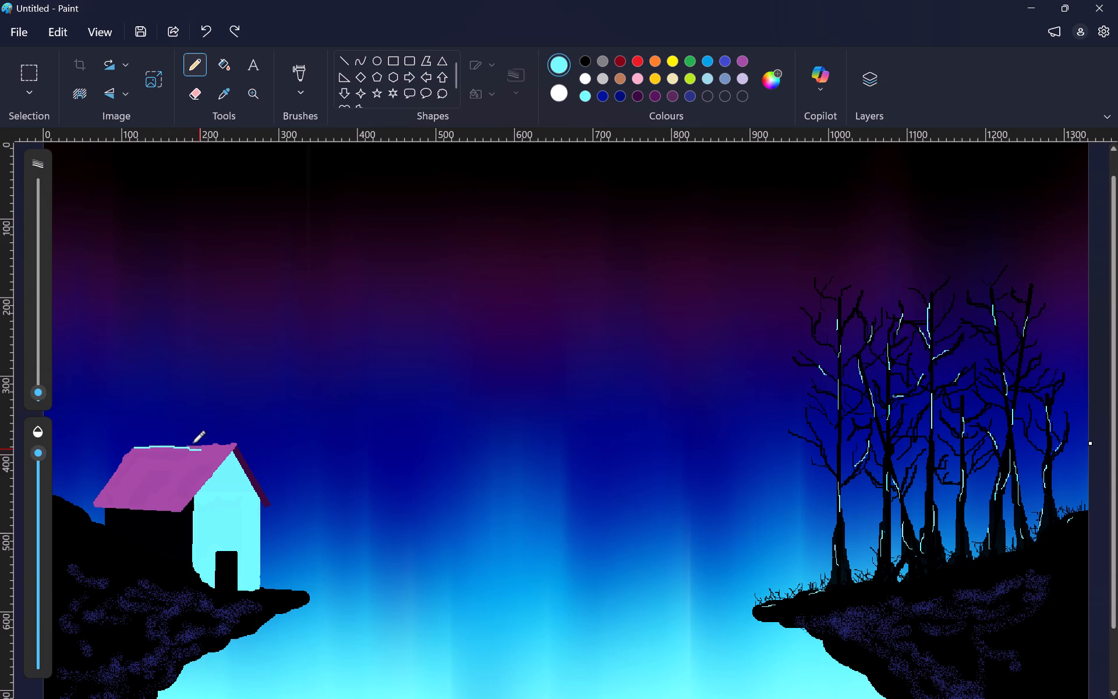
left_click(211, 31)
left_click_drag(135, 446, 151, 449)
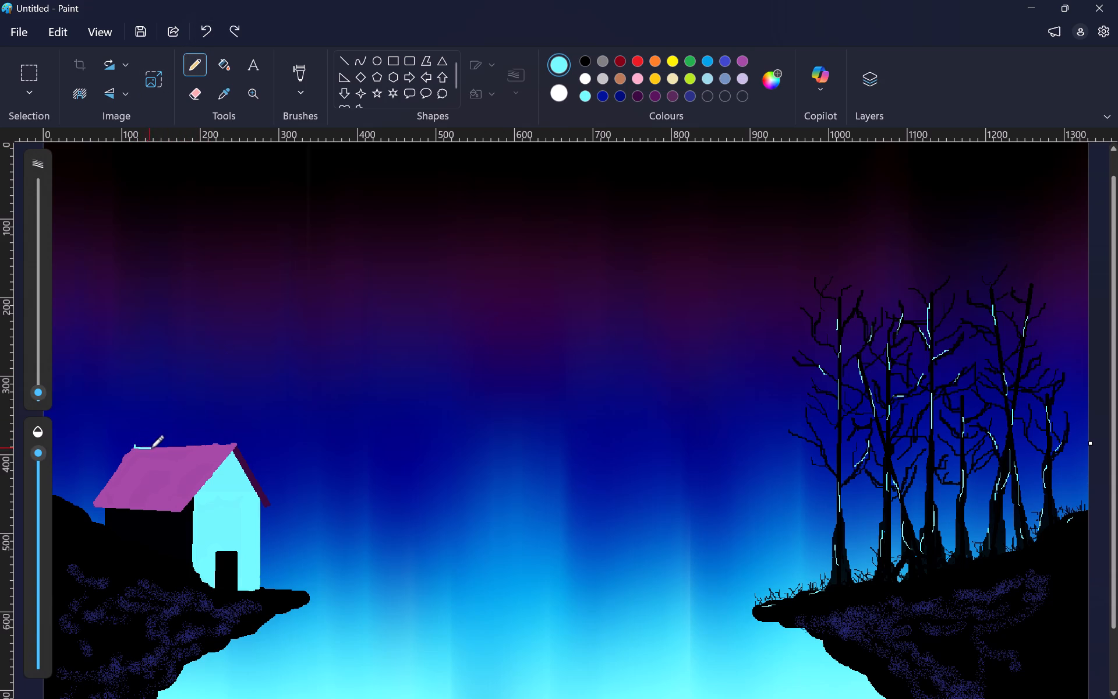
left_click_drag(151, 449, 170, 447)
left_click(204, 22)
Trace a thin cyan line along the full roof ridge, from its rear corner to the gable peak.
left_click_drag(134, 448, 139, 449)
left_click_drag(139, 449, 183, 448)
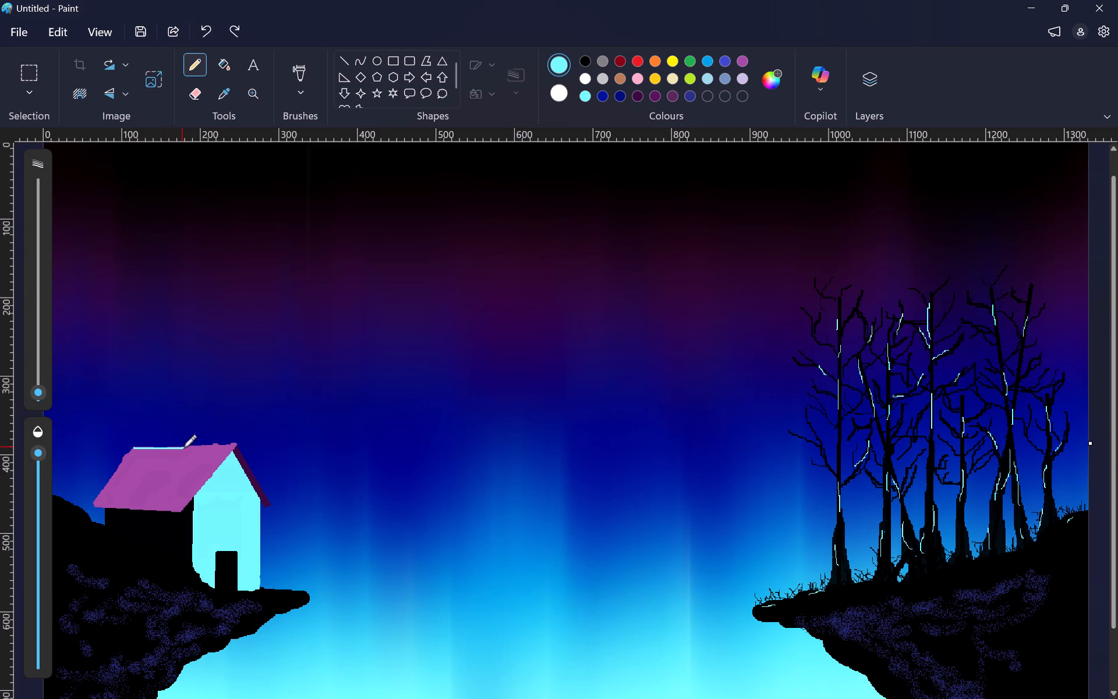
left_click_drag(183, 448, 221, 445)
left_click_drag(221, 445, 234, 445)
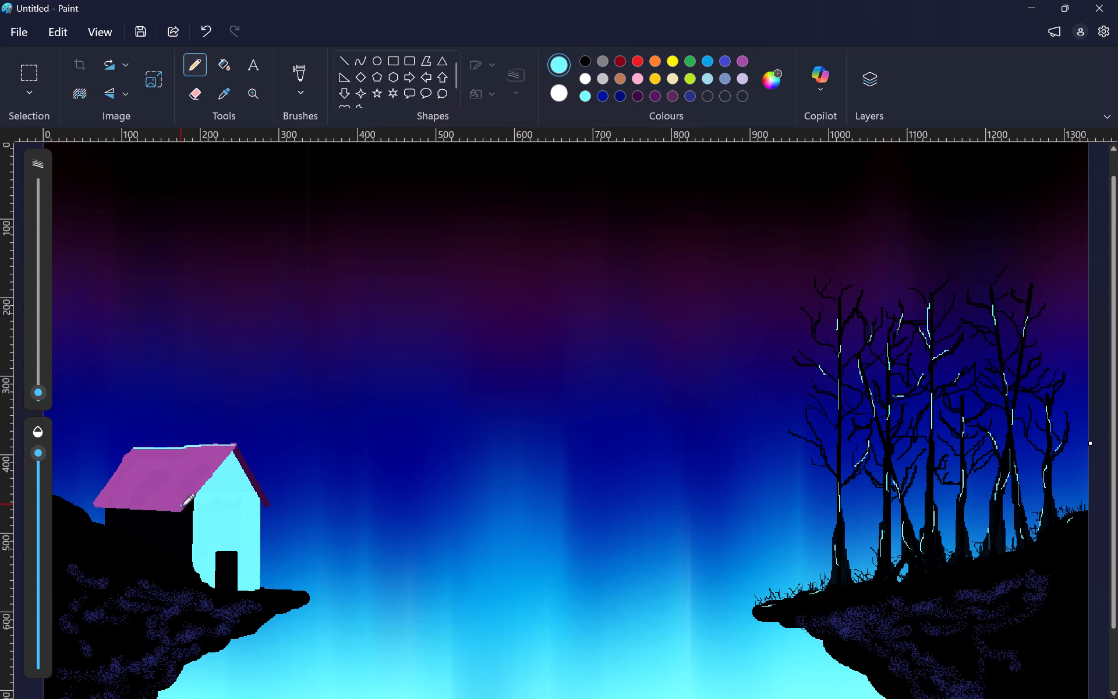
Trace both sloping roof edges of the front gable in thin cyan, from the purple eave over the peak to the far eave tip.
left_click_drag(182, 512, 220, 464)
left_click_drag(220, 464, 234, 447)
left_click_drag(234, 447, 241, 454)
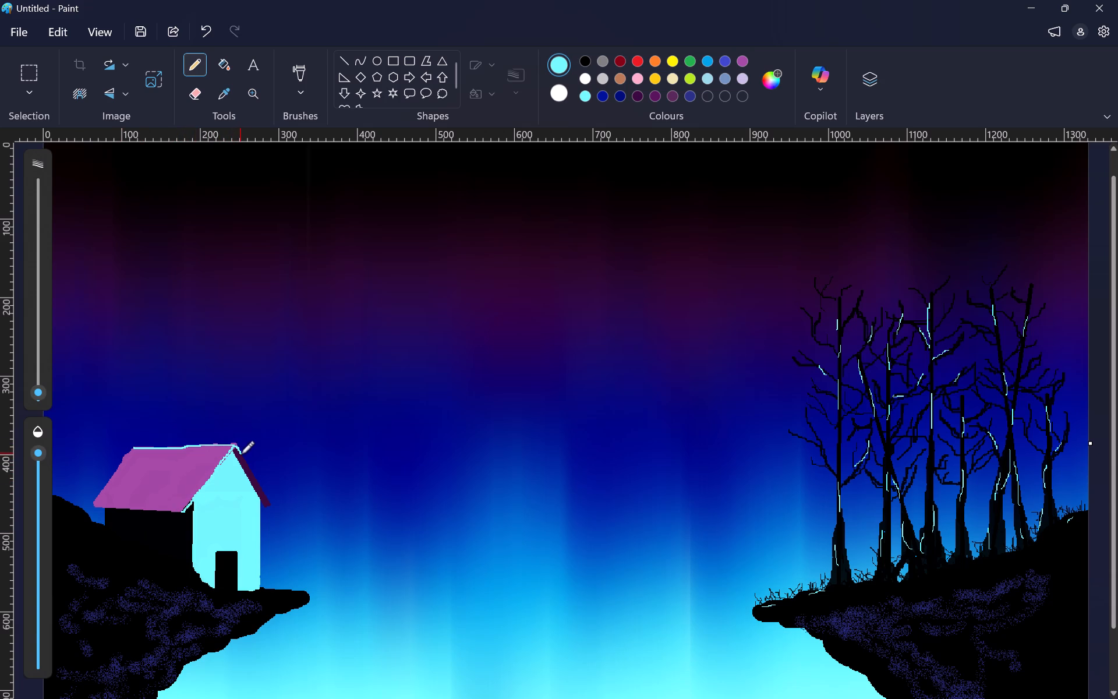
left_click_drag(241, 454, 267, 493)
left_click_drag(267, 493, 270, 501)
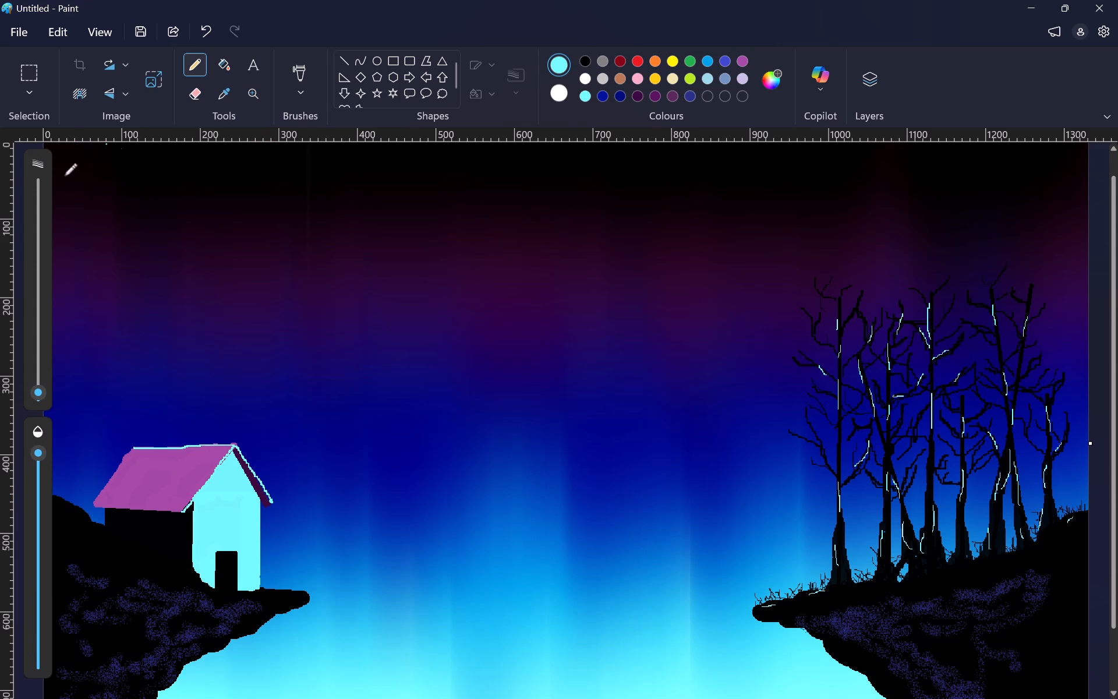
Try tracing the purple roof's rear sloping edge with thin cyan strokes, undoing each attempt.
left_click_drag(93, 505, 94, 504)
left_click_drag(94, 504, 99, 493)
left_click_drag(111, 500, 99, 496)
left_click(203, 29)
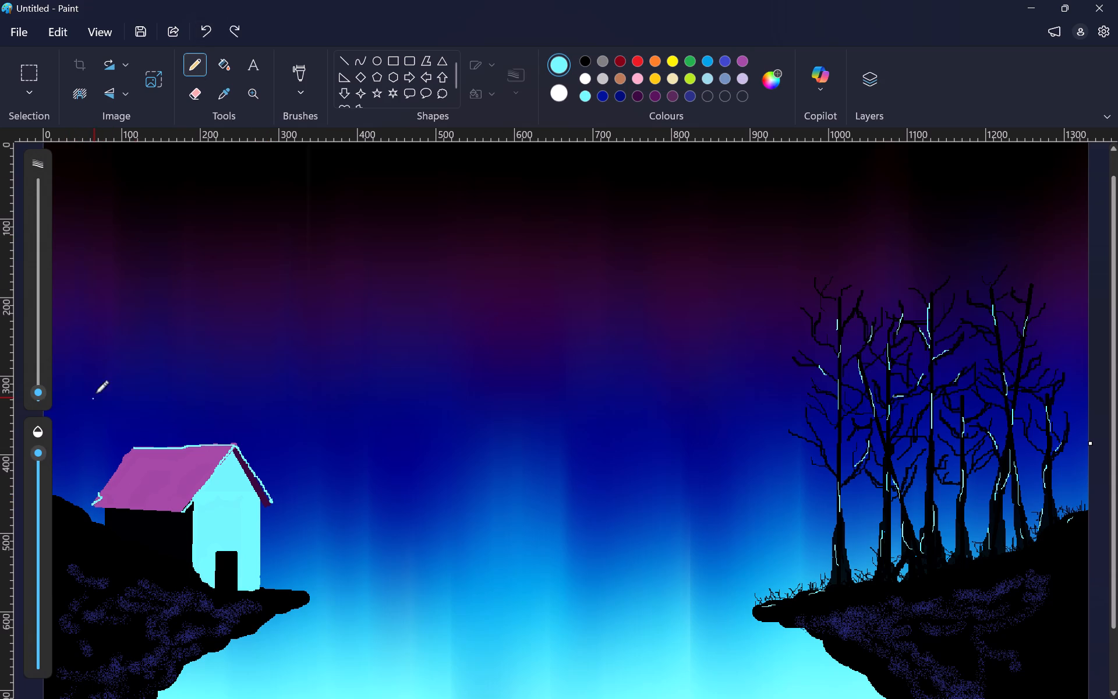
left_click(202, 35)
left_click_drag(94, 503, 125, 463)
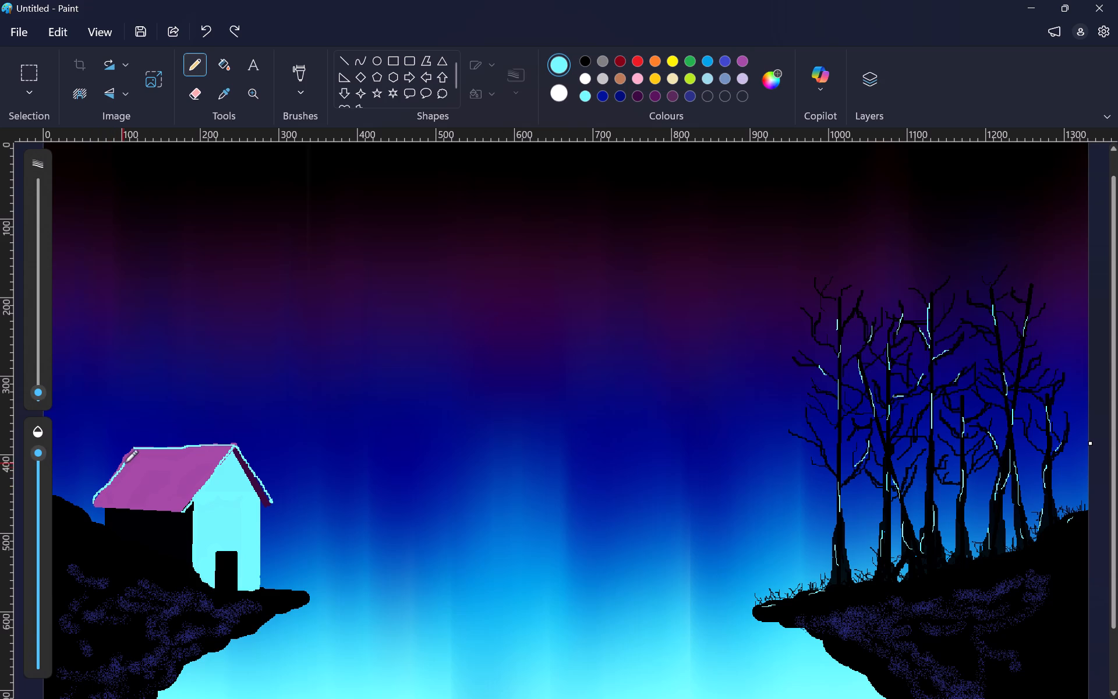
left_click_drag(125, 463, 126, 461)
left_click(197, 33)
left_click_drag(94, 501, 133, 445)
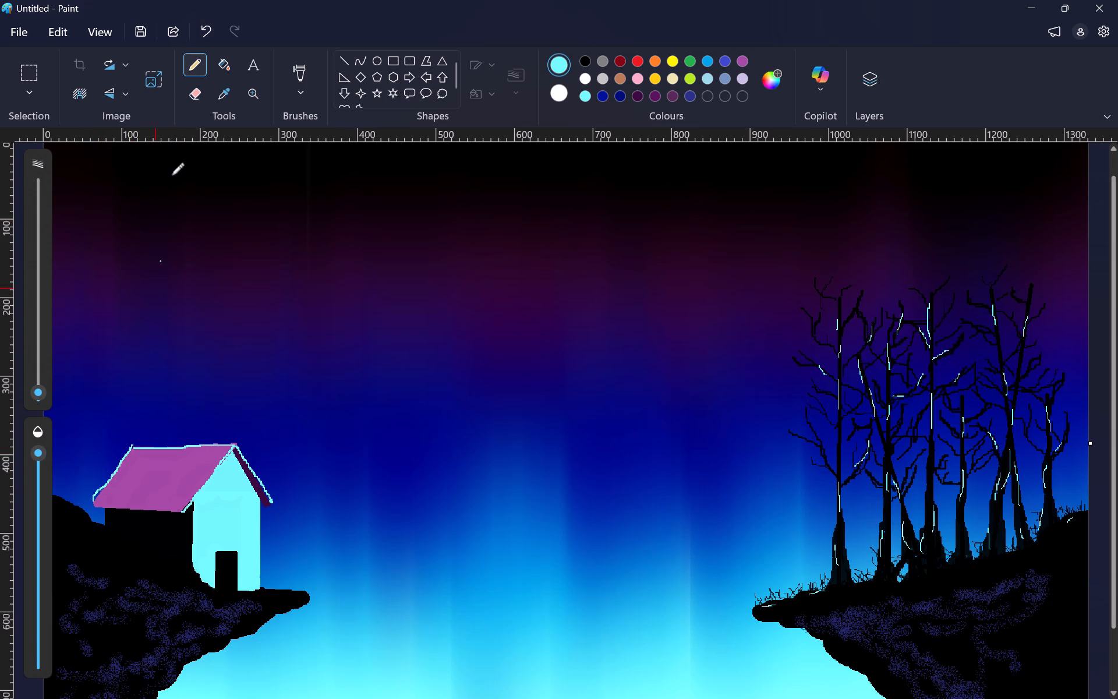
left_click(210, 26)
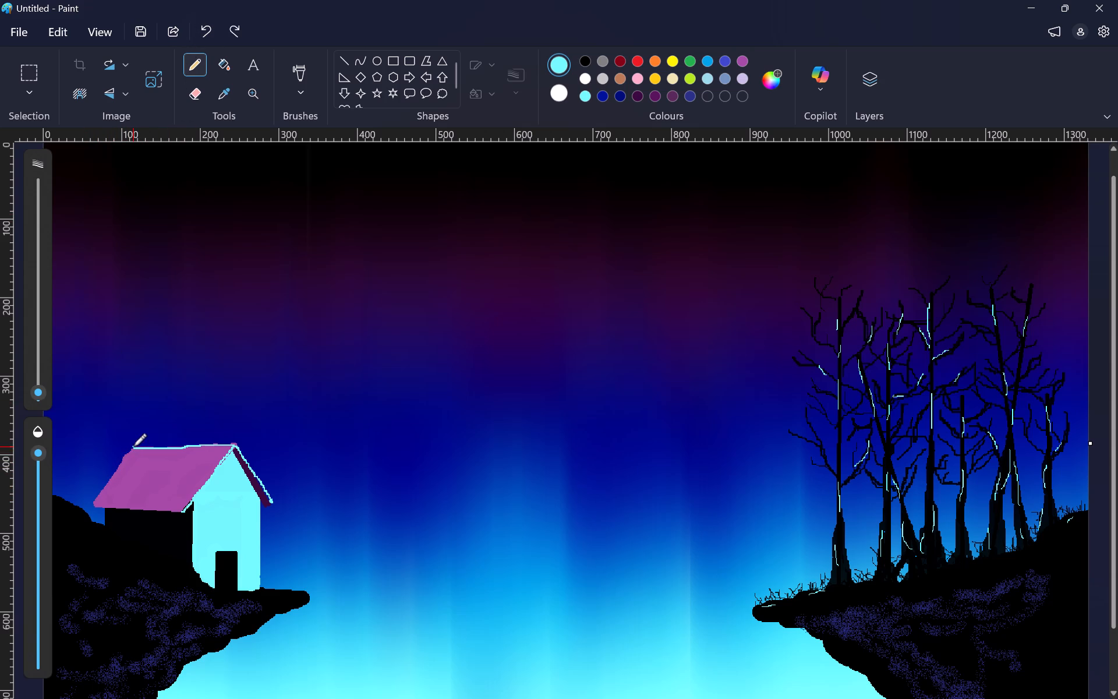
Trace the purple roof's rear sloping edge and lower eave in thin cyan, closing the roof outline.
left_click(133, 447)
left_click_drag(94, 503, 100, 496)
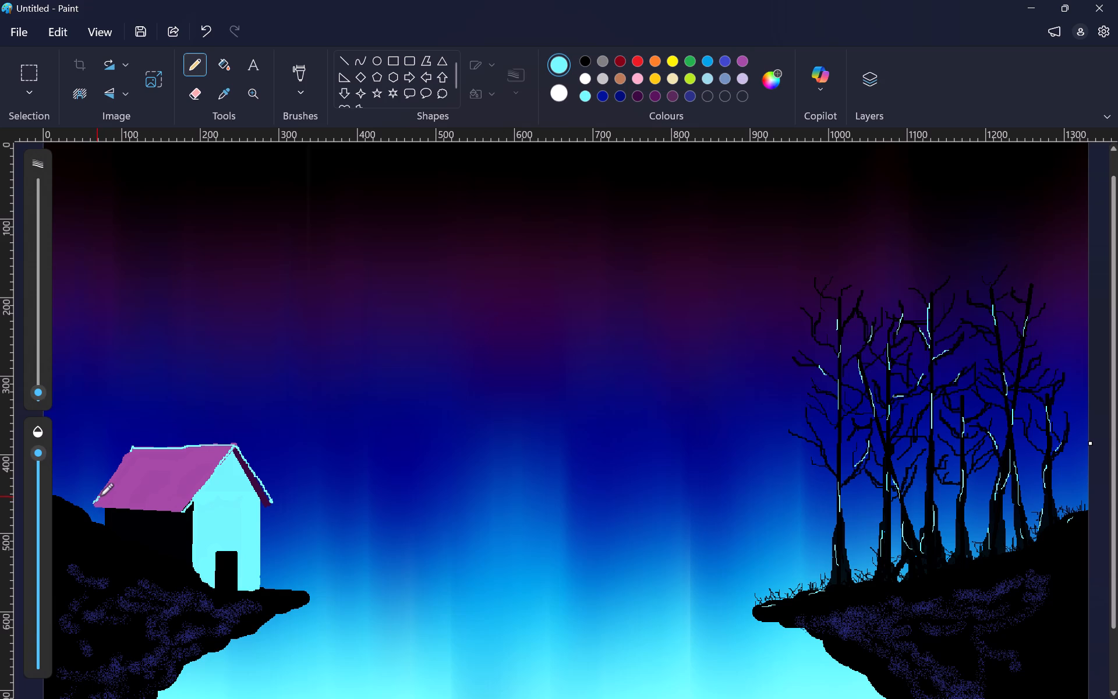
left_click_drag(100, 496, 132, 447)
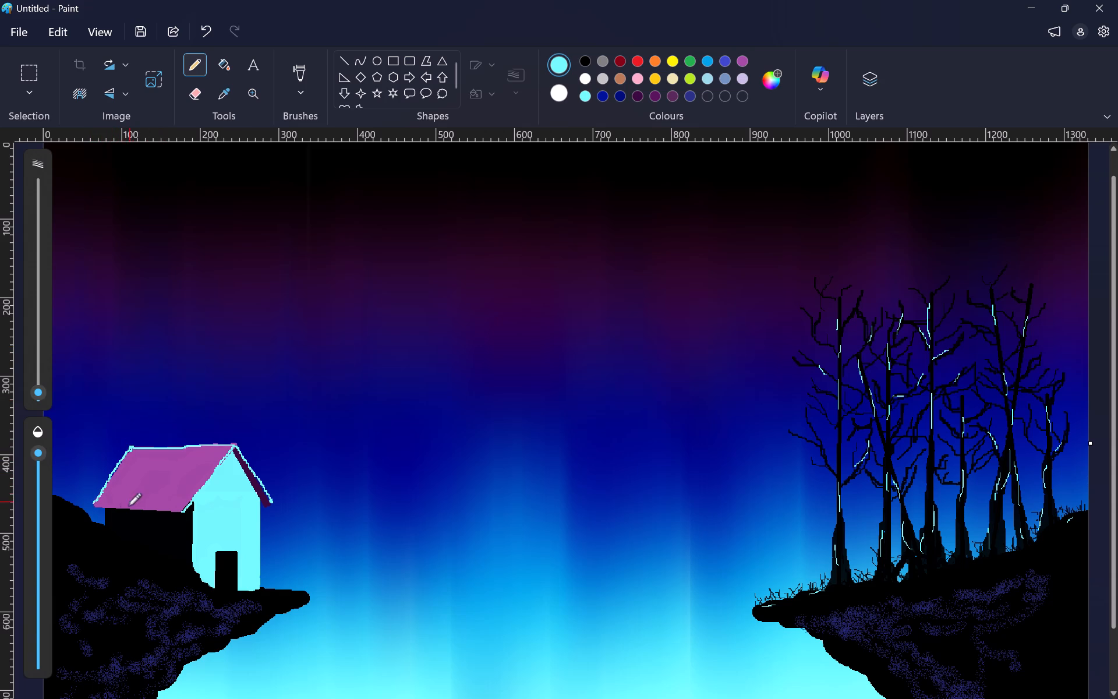
left_click_drag(94, 506, 114, 509)
left_click_drag(114, 509, 149, 512)
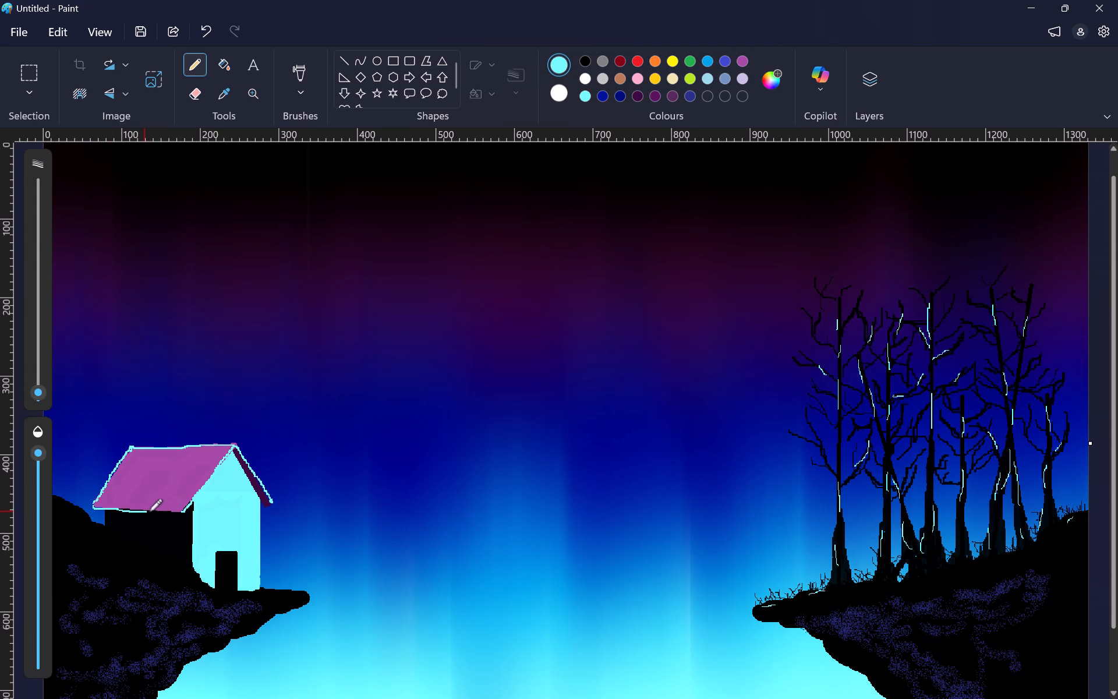
left_click_drag(149, 512, 180, 511)
left_click_drag(180, 511, 181, 511)
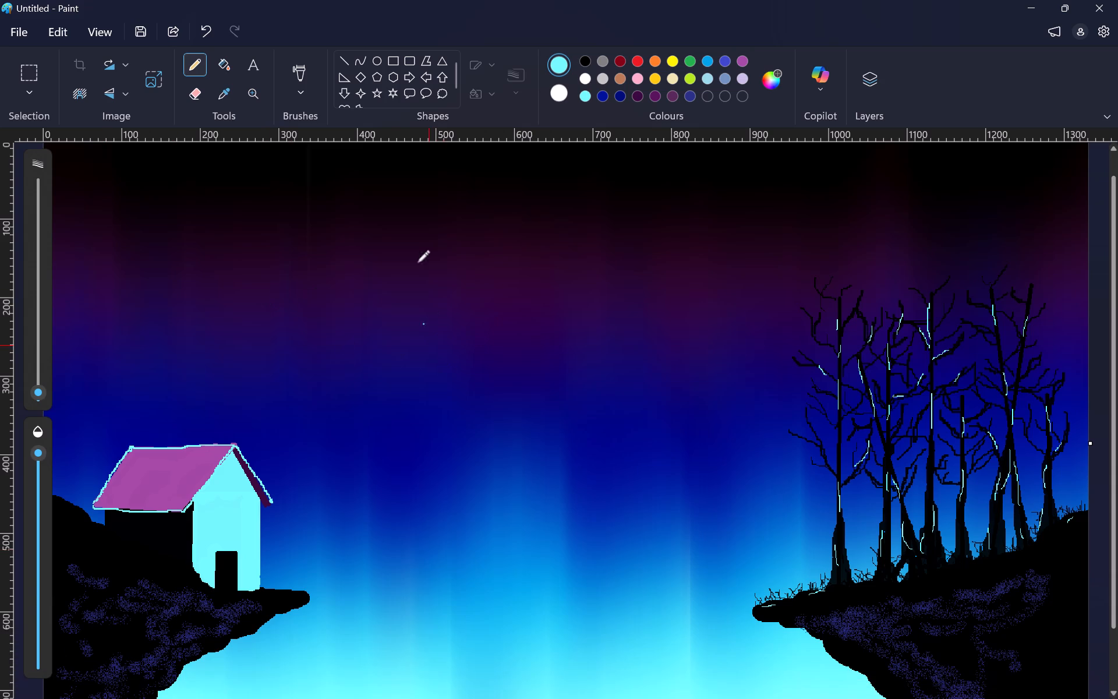
Draw a straight cyan line spanning the gap from the house cliff's tip to the tree cliff's tip.
scroll(373, 426, "down", 5)
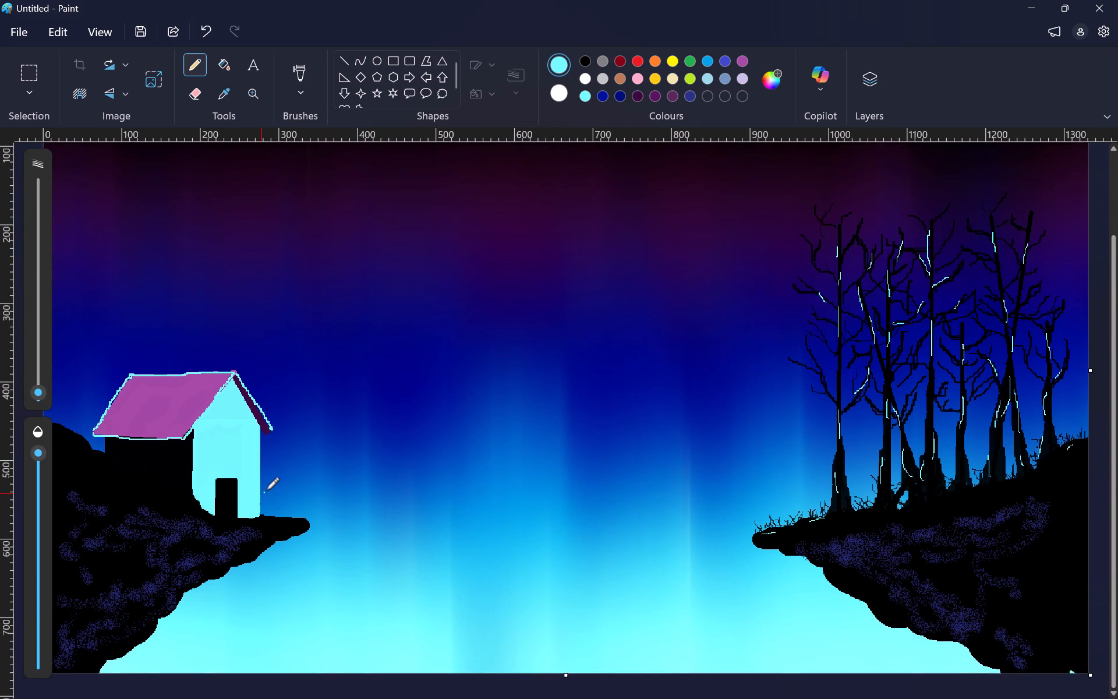
scroll(266, 490, "down", 5, "ctrl")
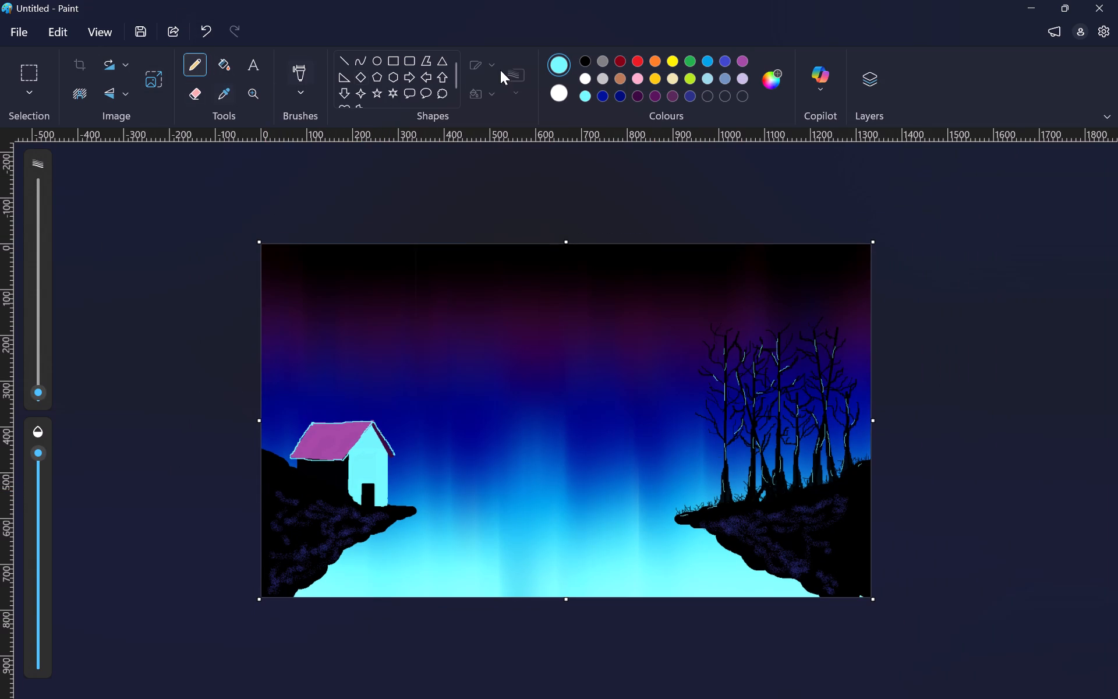
left_click(349, 61)
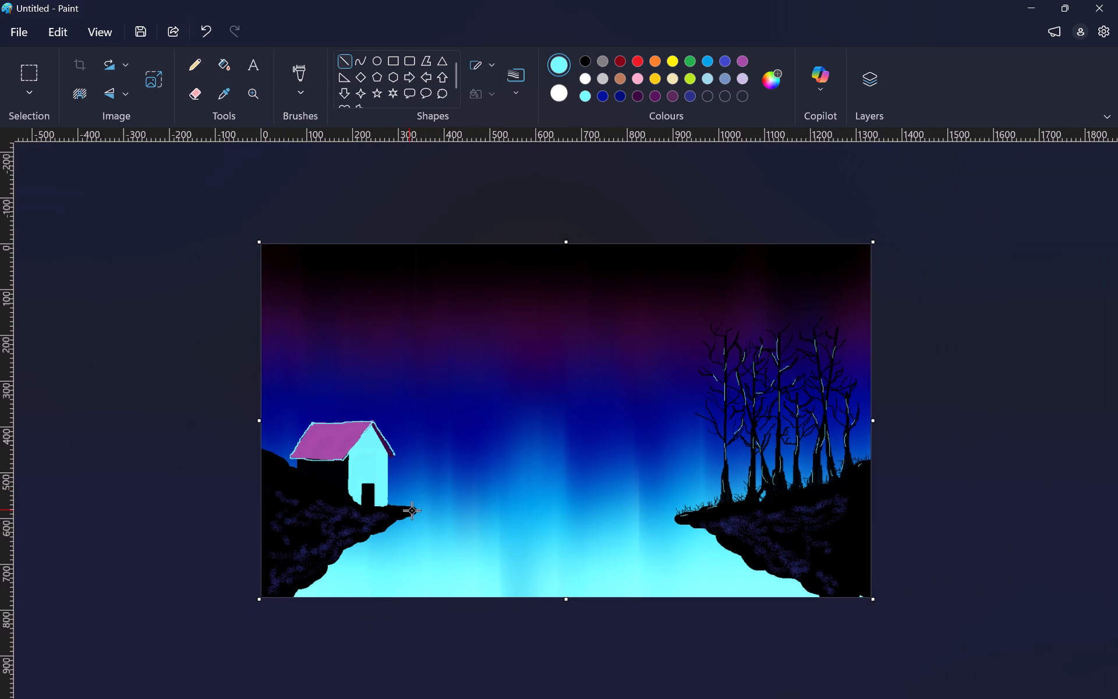
left_click_drag(416, 510, 677, 522)
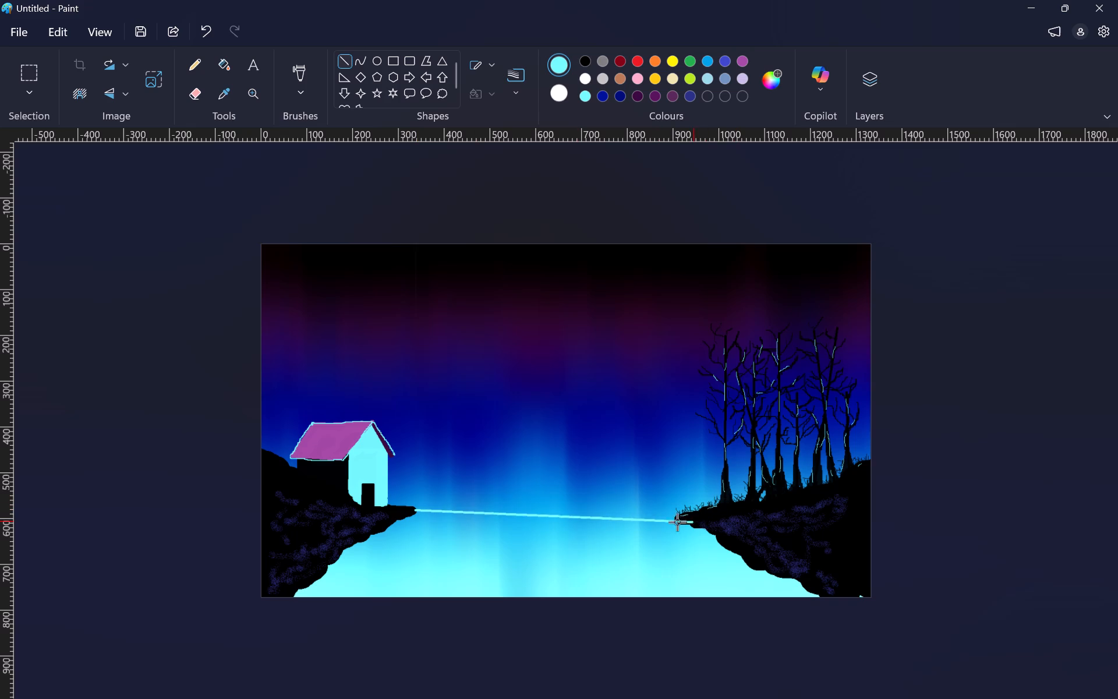
left_click_drag(677, 522, 675, 516)
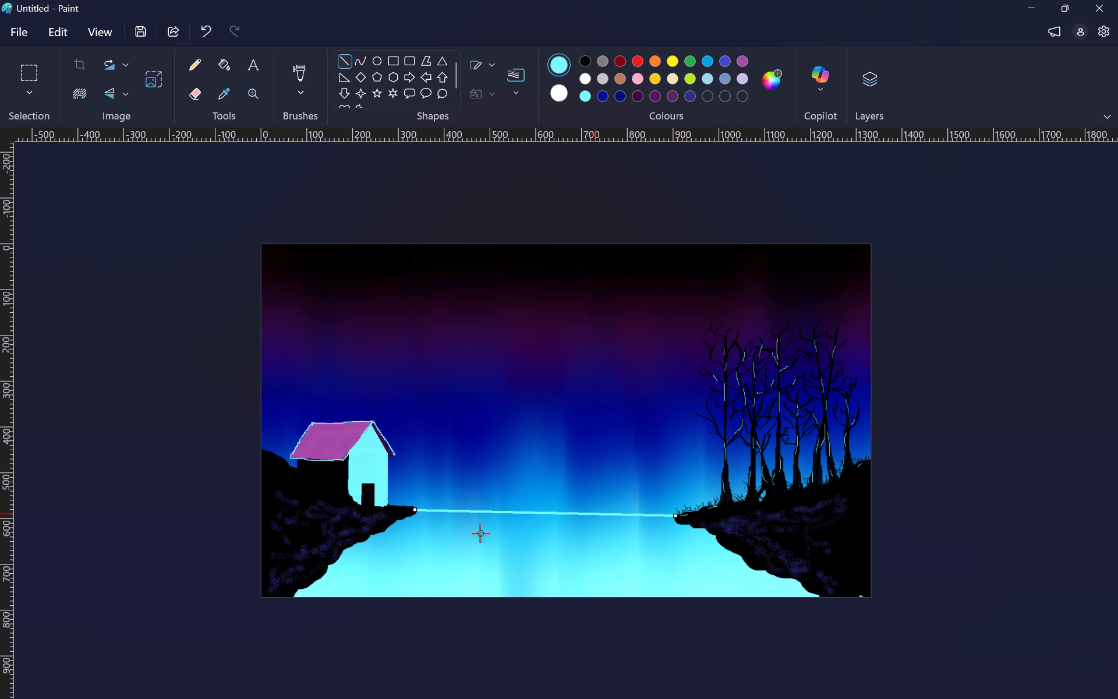
Fine-tune the cyan line's position and both endpoints so it runs nearly level between the cliff tips.
left_click_drag(412, 510, 418, 513)
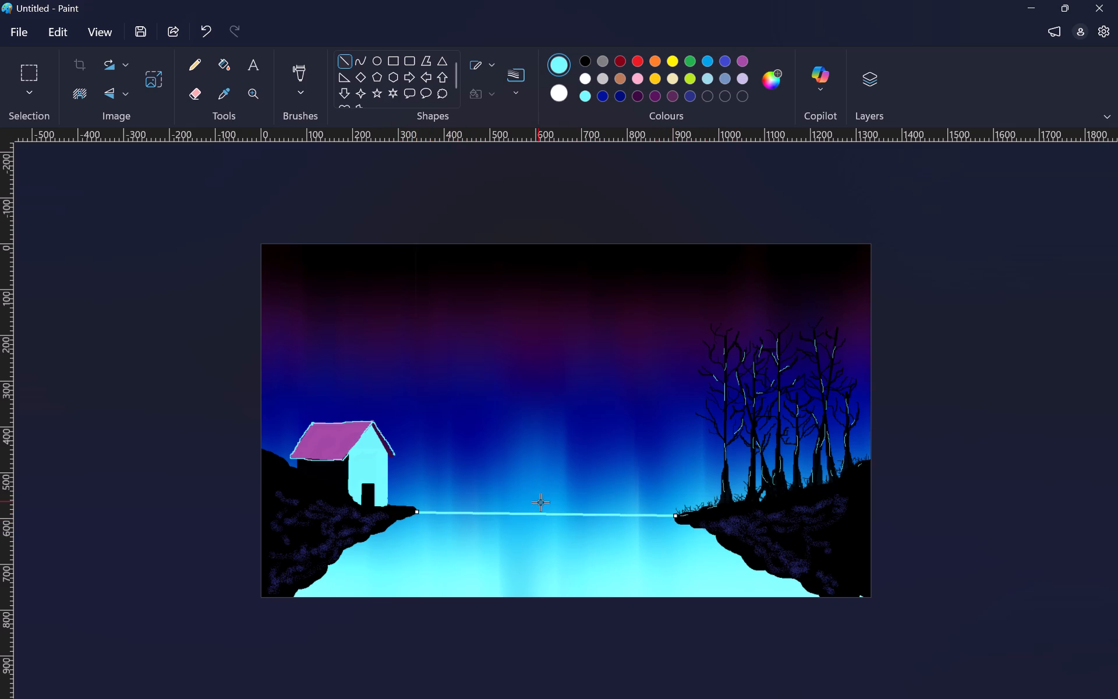
left_click(547, 513)
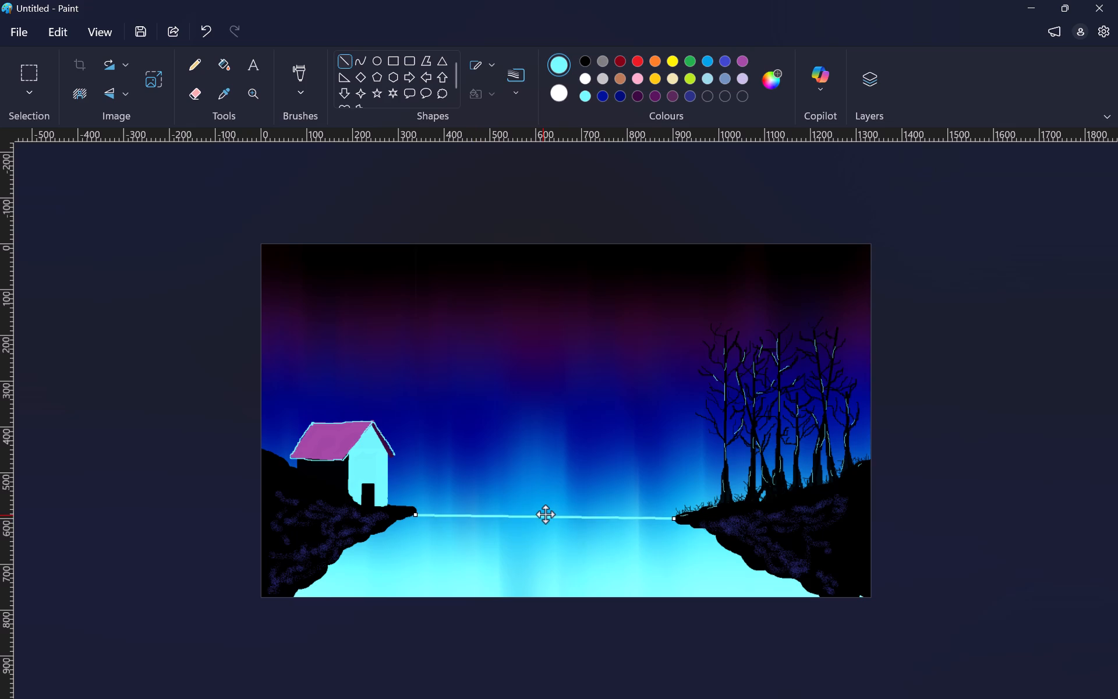
left_click_drag(674, 510, 674, 510)
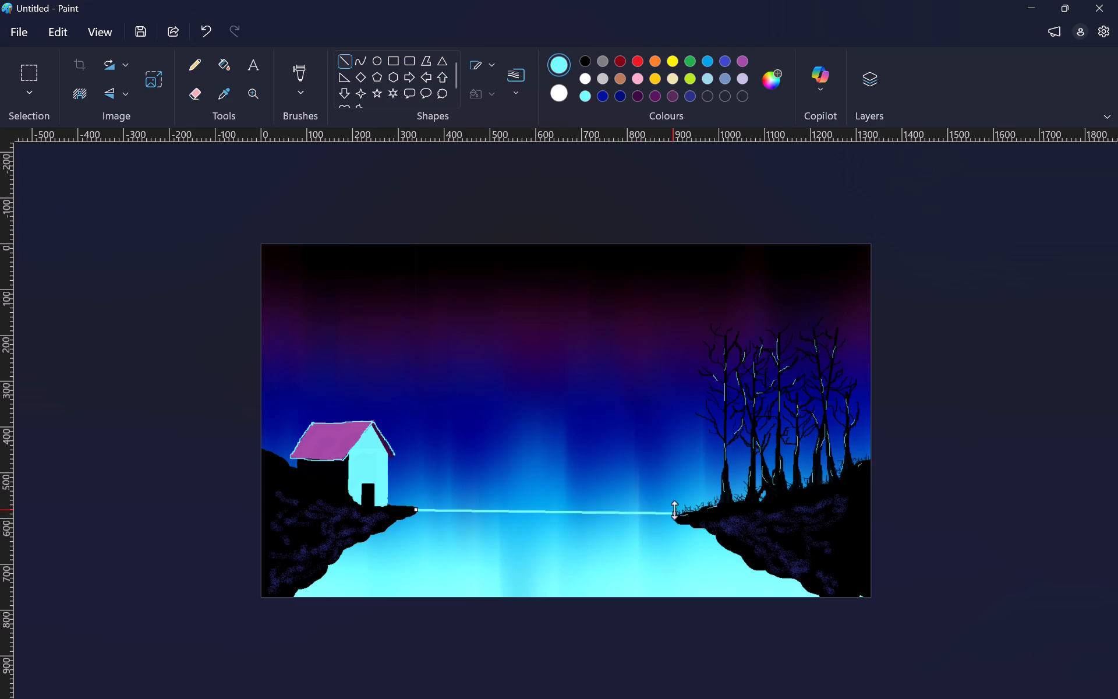
left_click_drag(674, 510, 680, 513)
left_click_drag(680, 513, 674, 516)
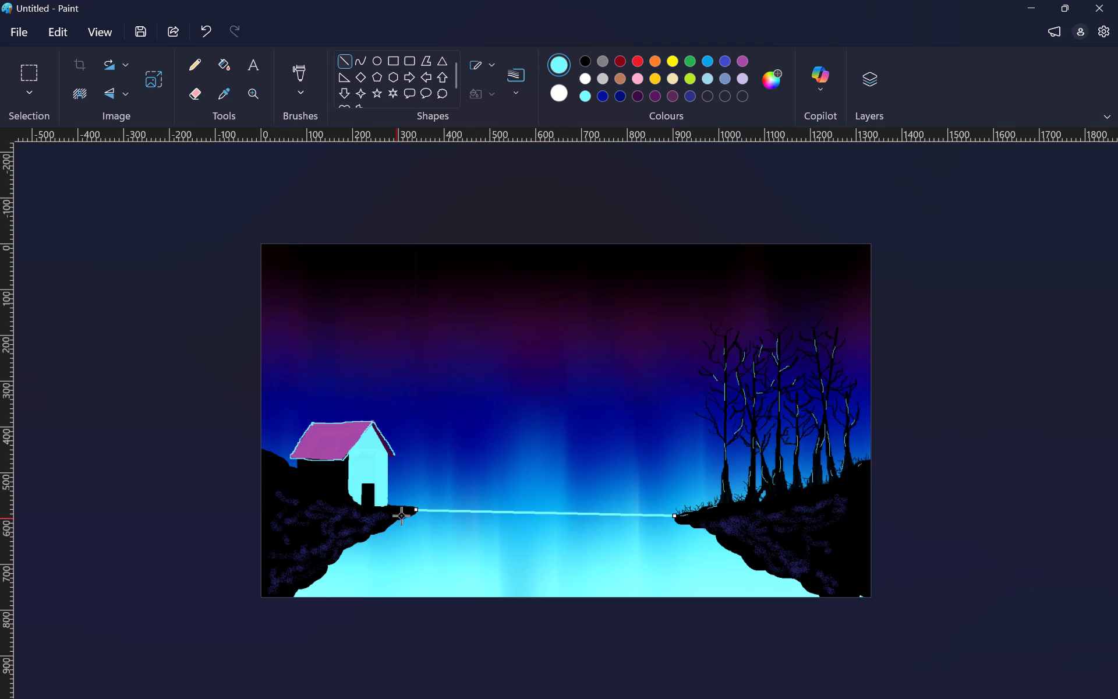
left_click(415, 510)
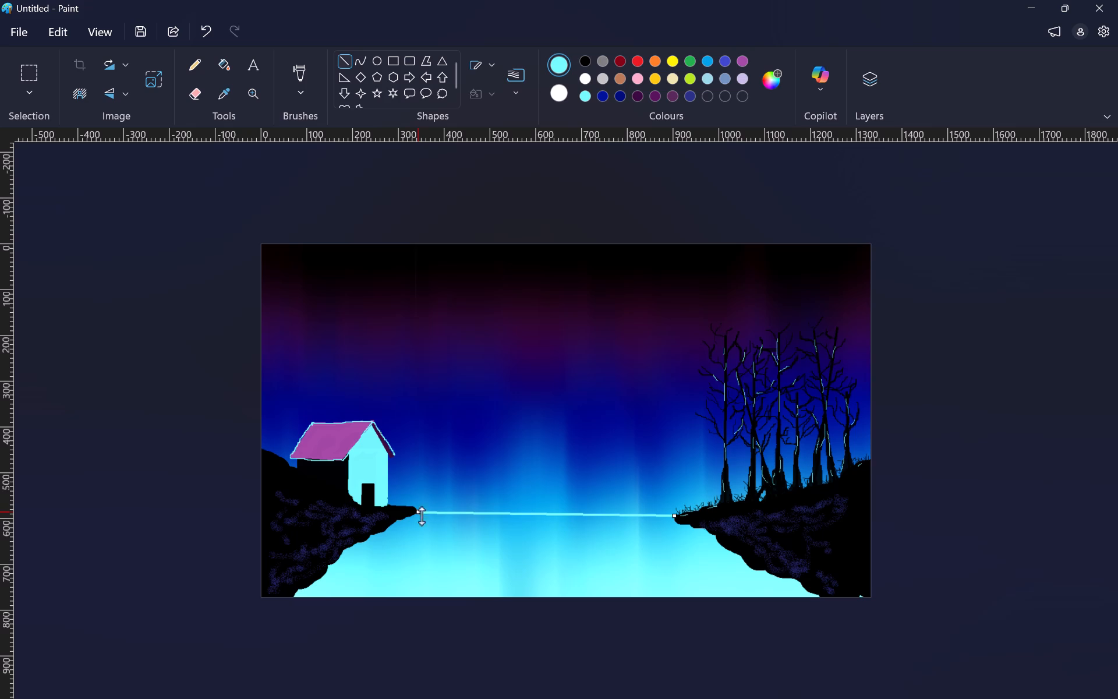
left_click(416, 513)
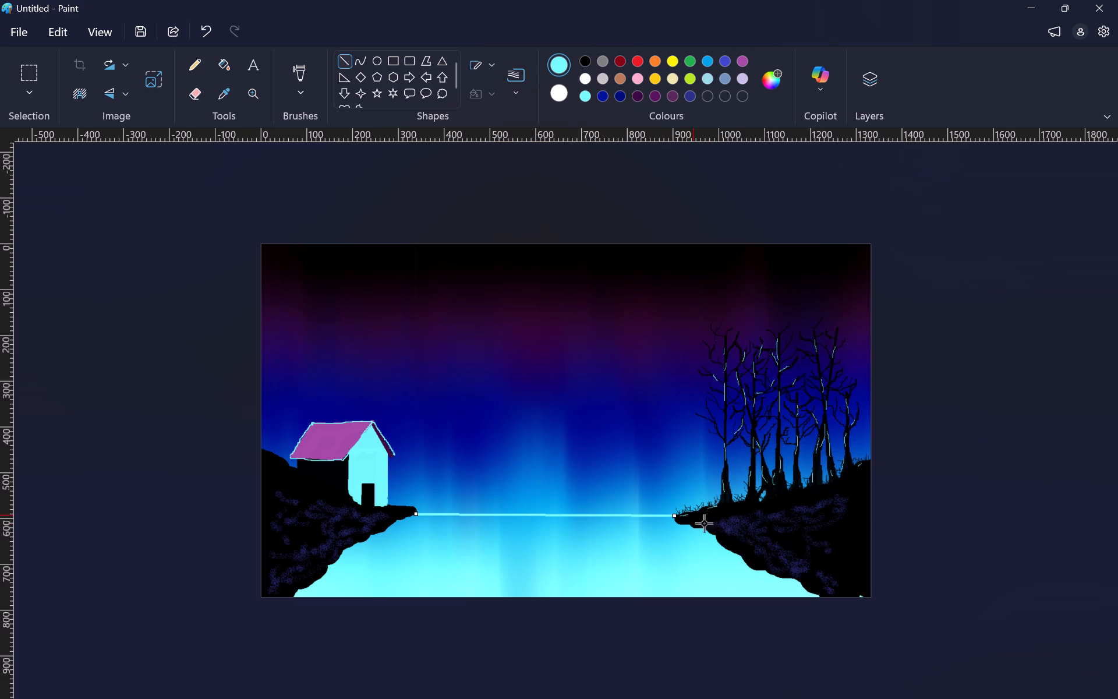
left_click(673, 518)
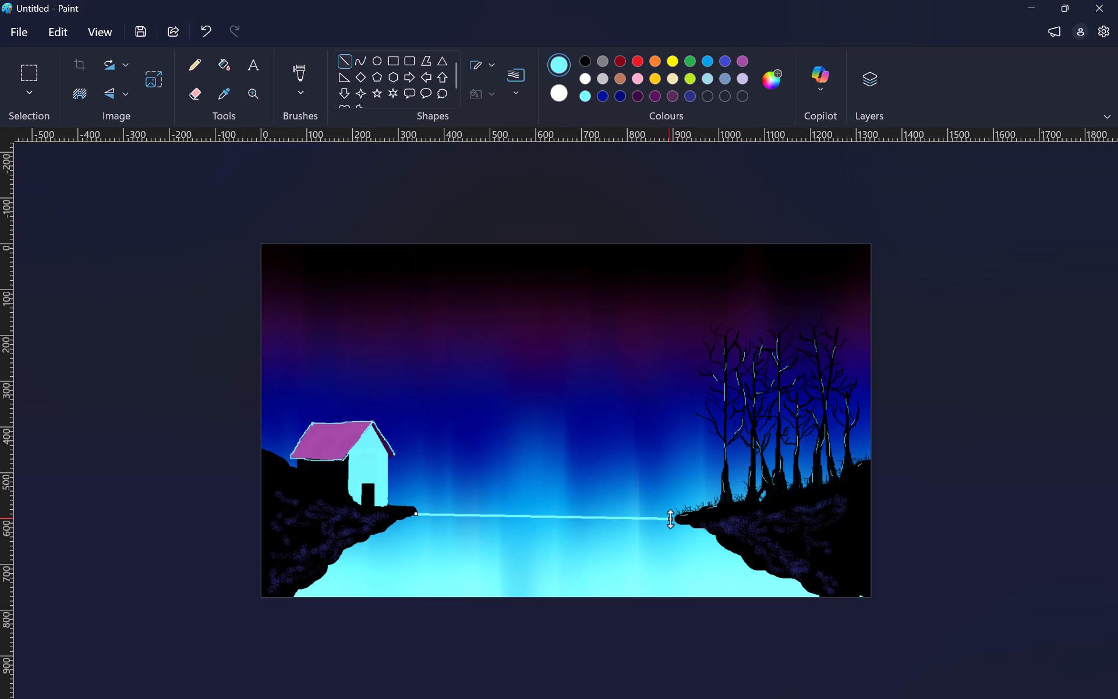
left_click(661, 554)
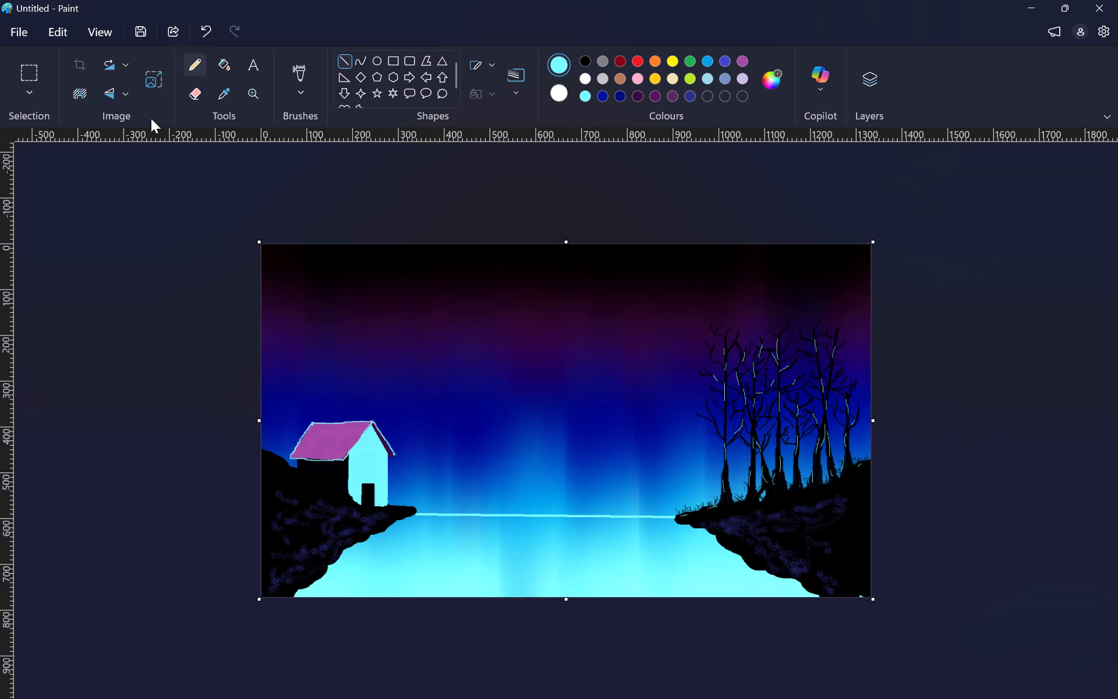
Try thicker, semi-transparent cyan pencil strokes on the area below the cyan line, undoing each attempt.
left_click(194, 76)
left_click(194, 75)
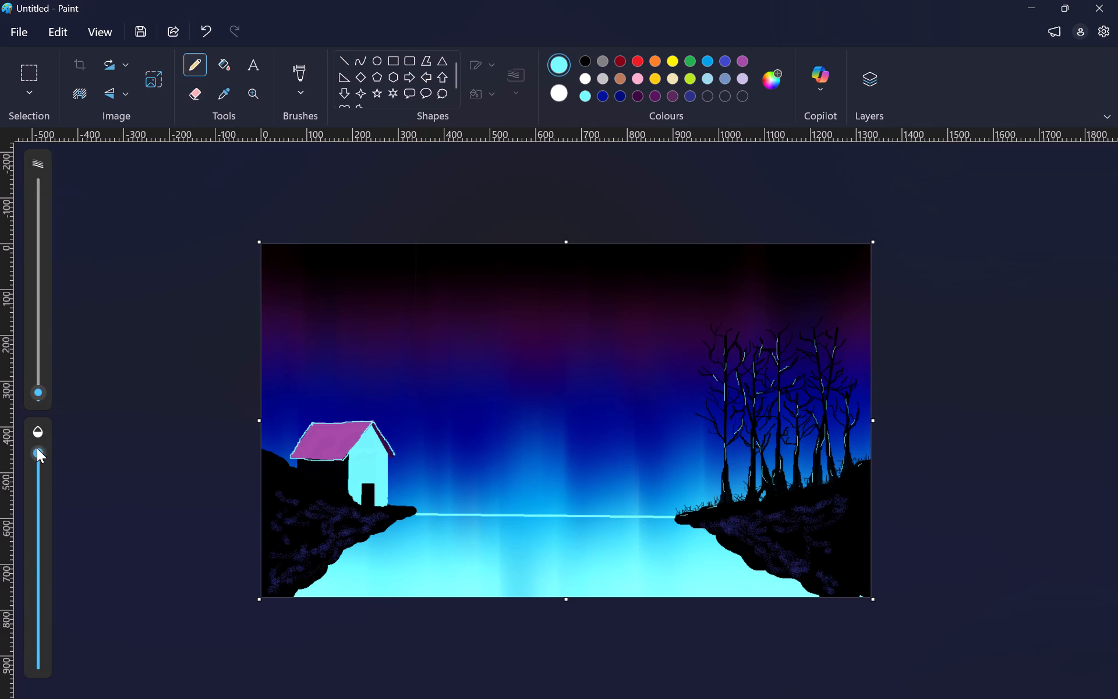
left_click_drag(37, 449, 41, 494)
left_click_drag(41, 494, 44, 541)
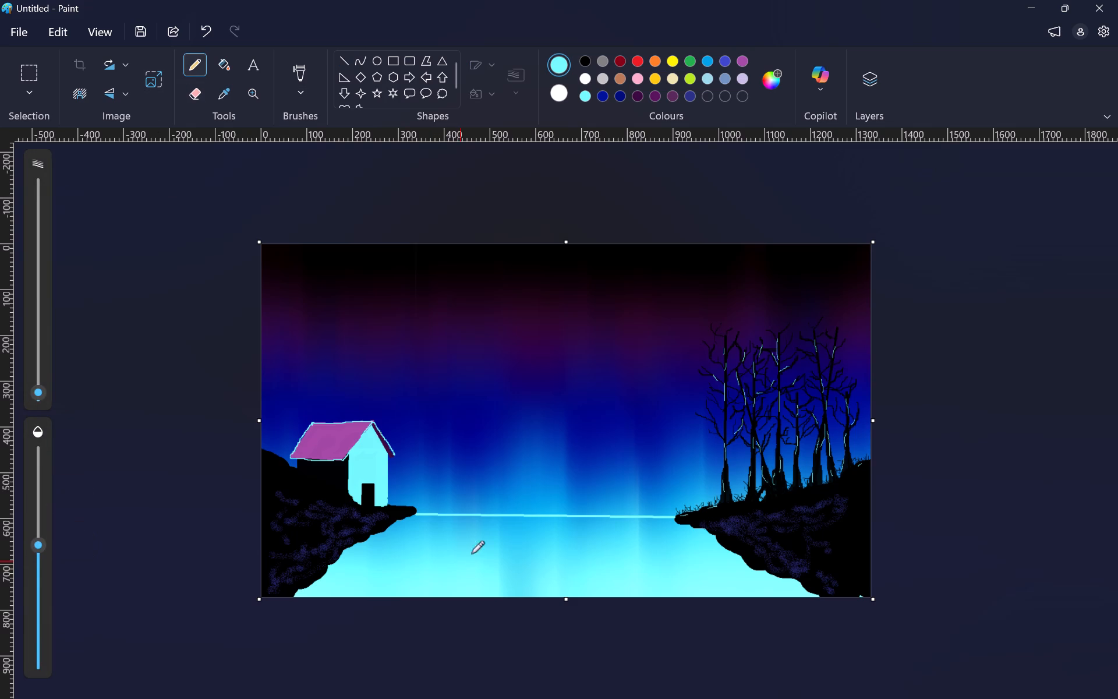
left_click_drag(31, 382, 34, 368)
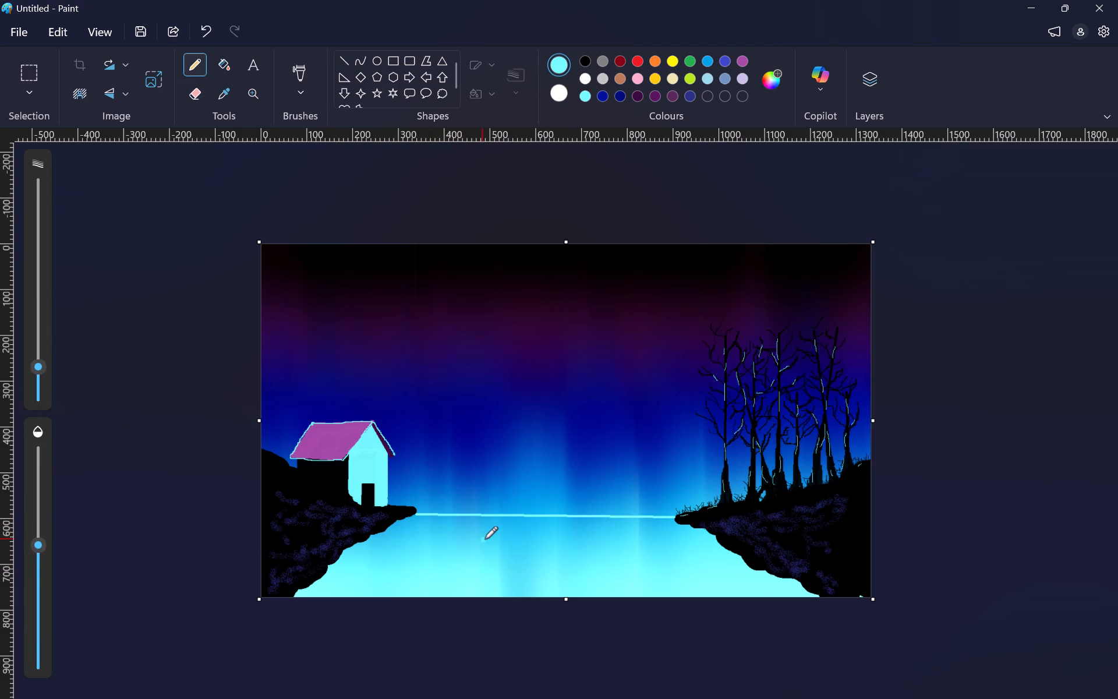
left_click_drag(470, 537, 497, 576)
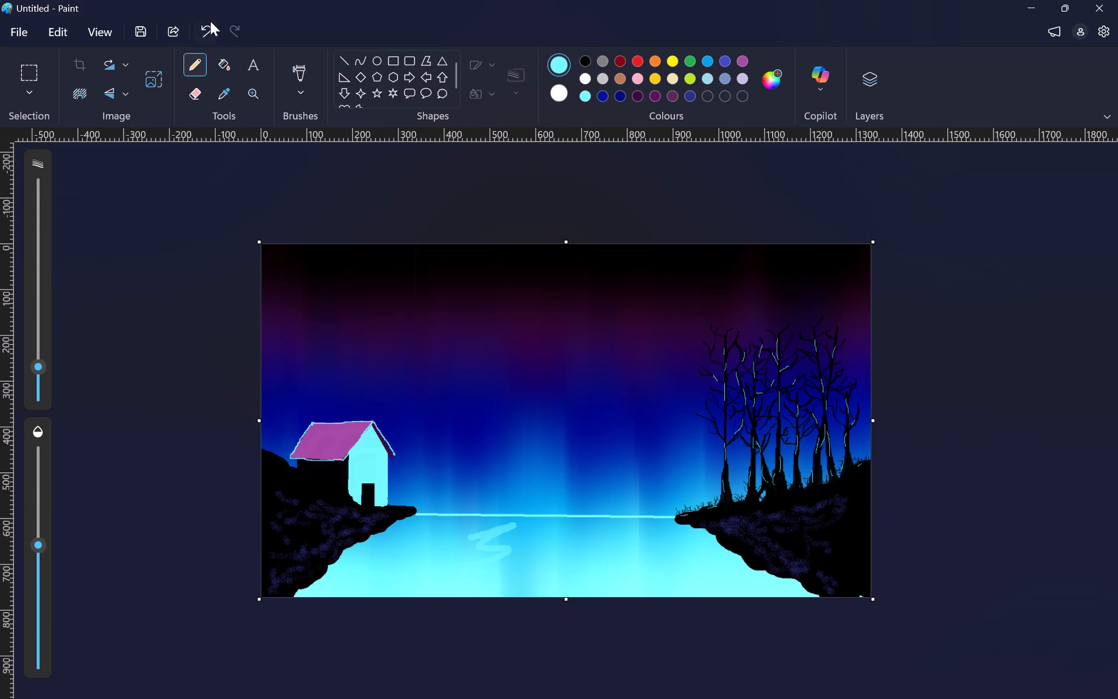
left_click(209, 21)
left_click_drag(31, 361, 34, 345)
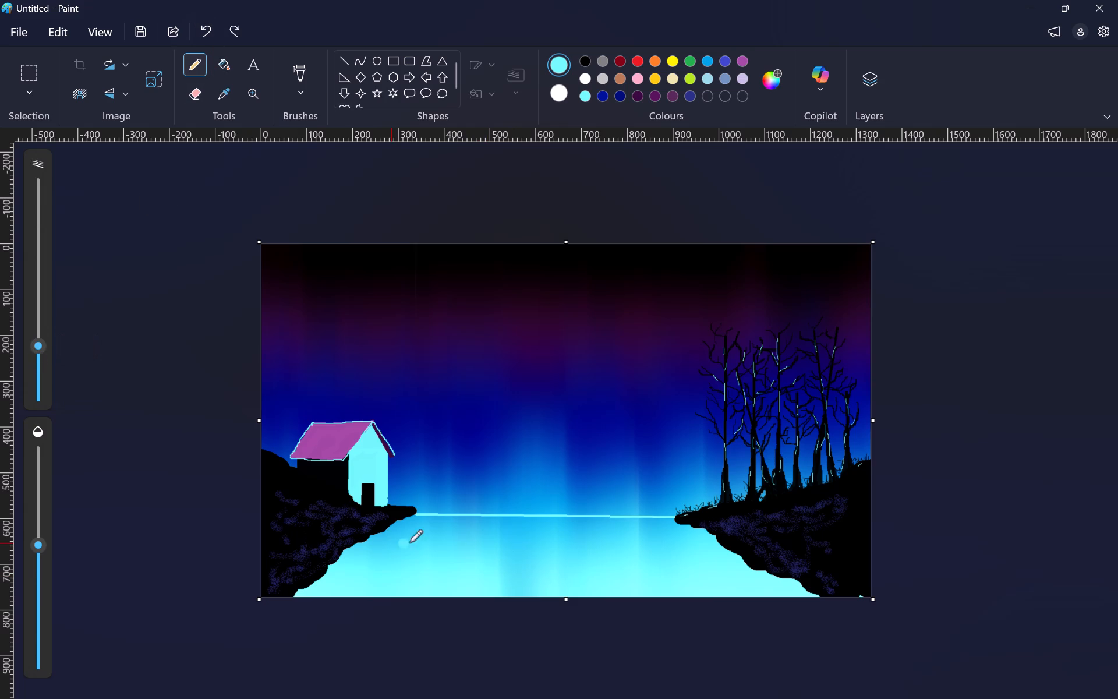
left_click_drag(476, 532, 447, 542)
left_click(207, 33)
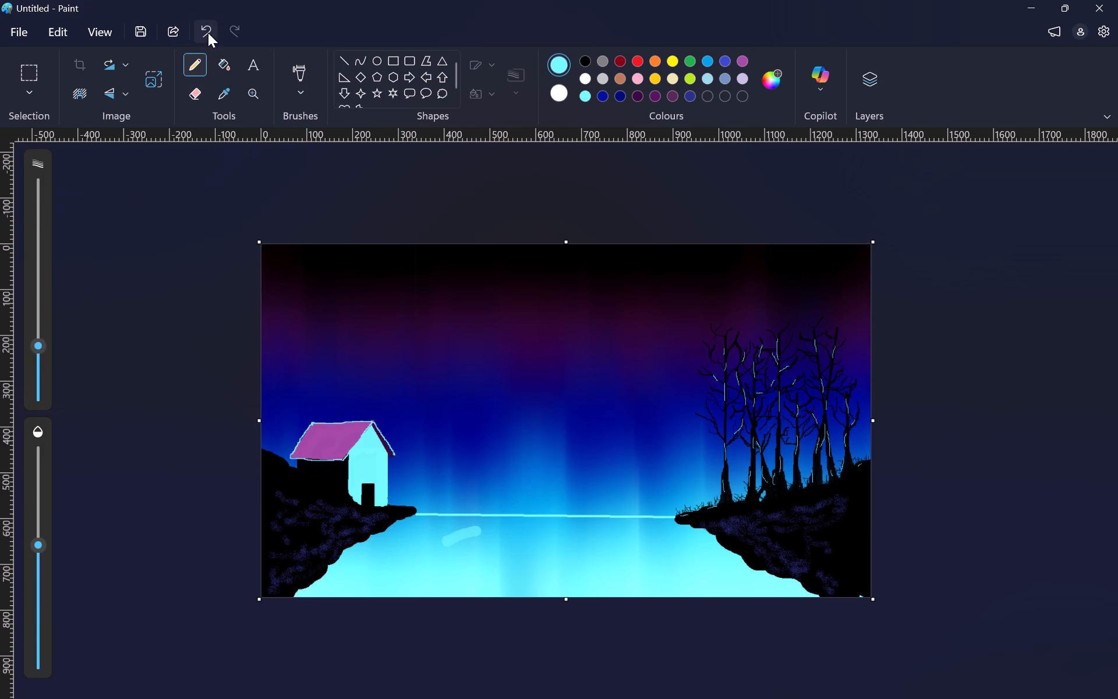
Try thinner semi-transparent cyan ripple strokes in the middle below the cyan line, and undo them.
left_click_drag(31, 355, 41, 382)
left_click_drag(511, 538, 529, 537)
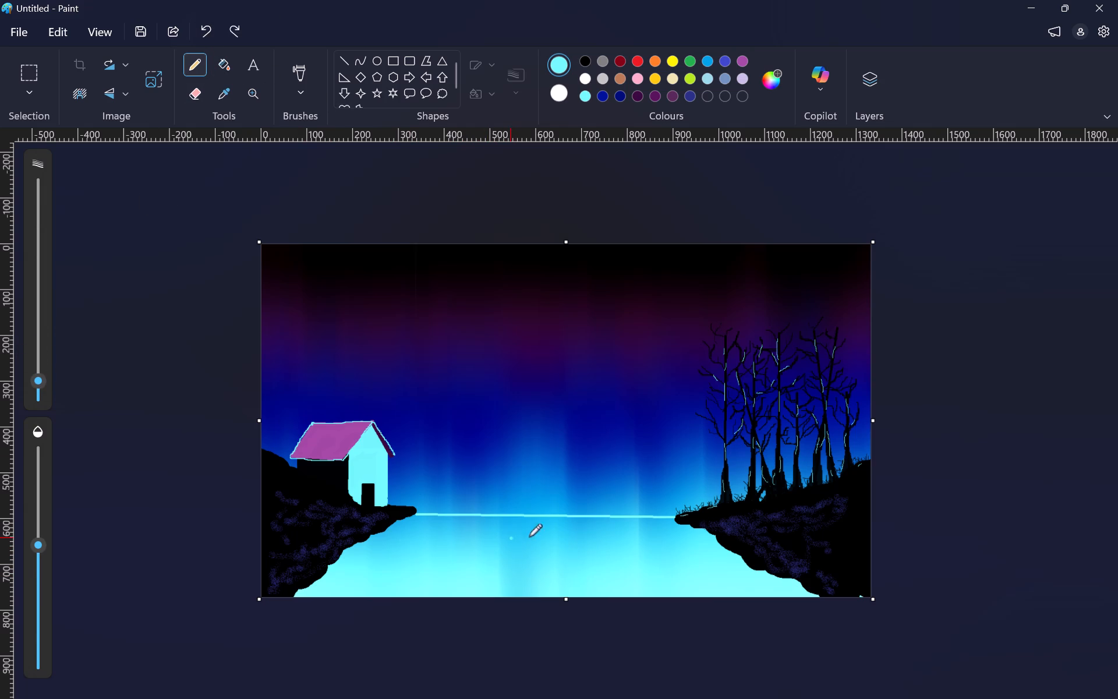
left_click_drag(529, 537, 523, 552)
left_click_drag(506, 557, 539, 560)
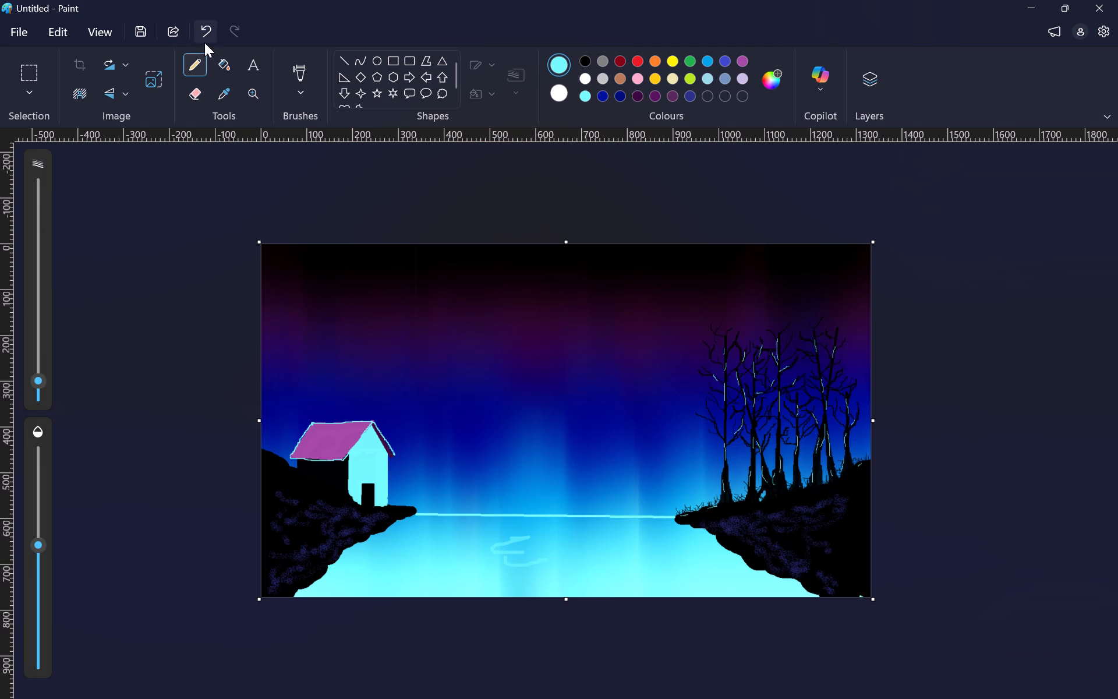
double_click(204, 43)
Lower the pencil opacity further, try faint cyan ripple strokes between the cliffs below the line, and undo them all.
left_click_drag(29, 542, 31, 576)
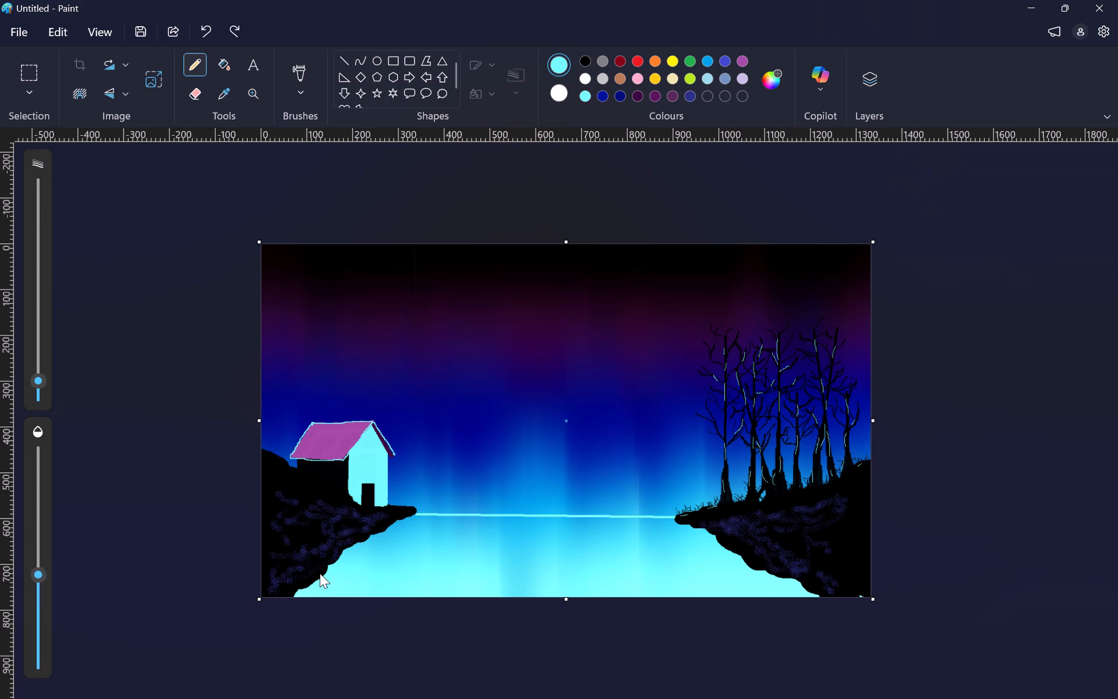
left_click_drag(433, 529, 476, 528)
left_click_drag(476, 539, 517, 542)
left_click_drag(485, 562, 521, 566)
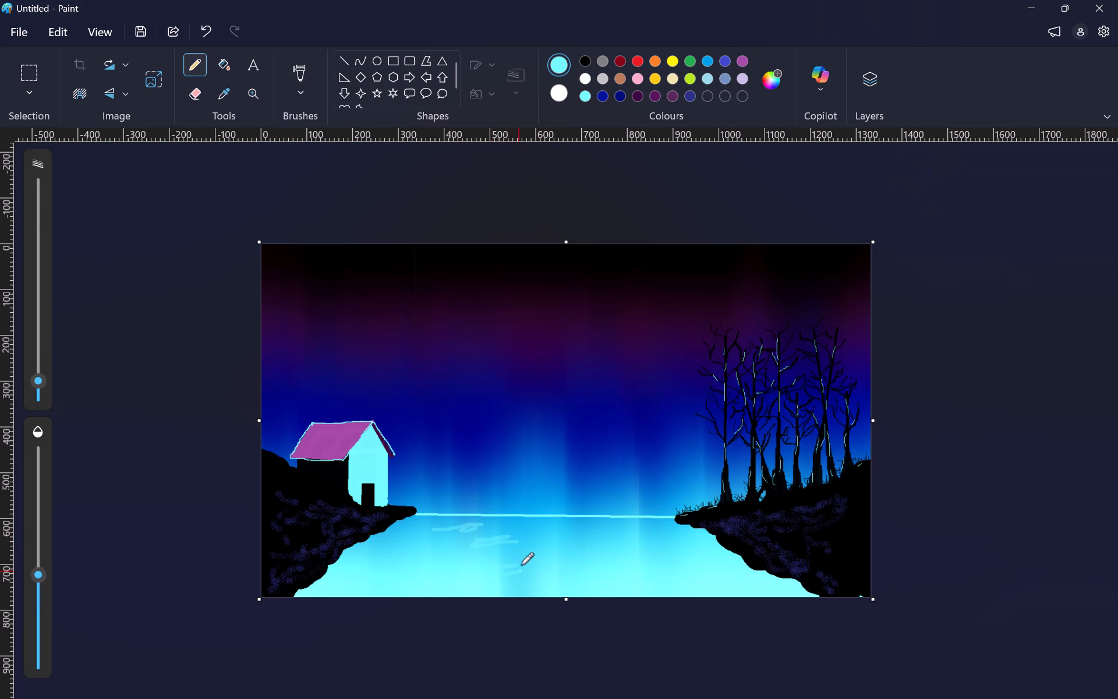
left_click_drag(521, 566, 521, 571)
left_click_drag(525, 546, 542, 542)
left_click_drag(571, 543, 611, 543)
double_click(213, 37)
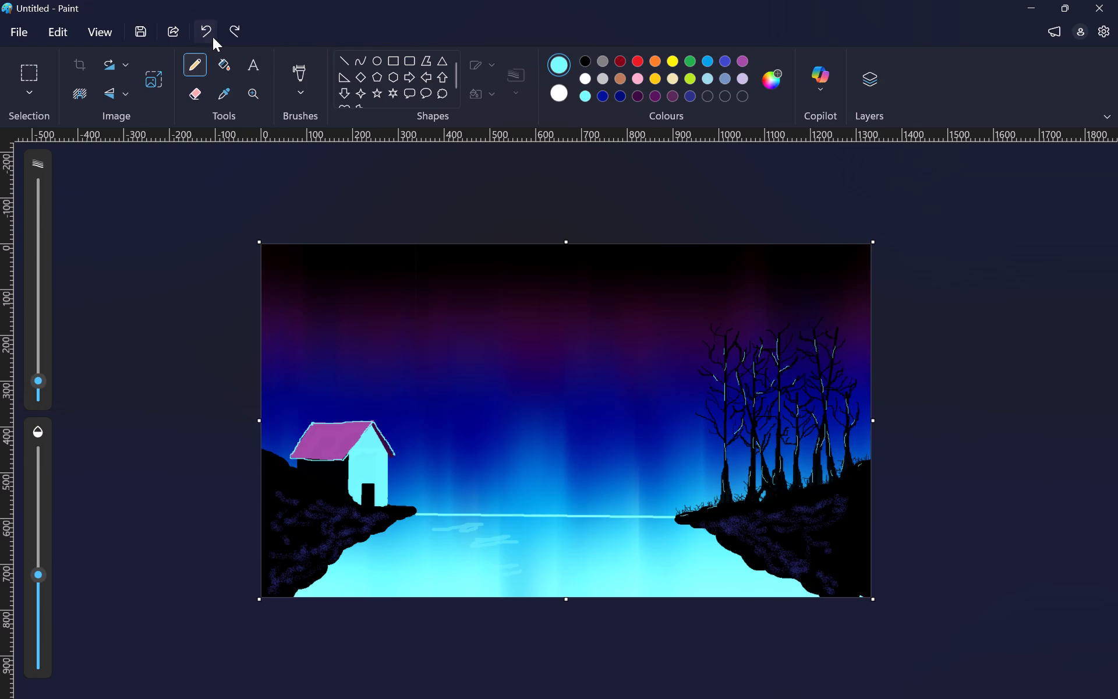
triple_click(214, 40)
Paint faint dark purple patches with a thicker pencil on the black cliff top behind the house, undoing the first thin stroke.
left_click(676, 100)
left_click_drag(270, 460, 281, 470)
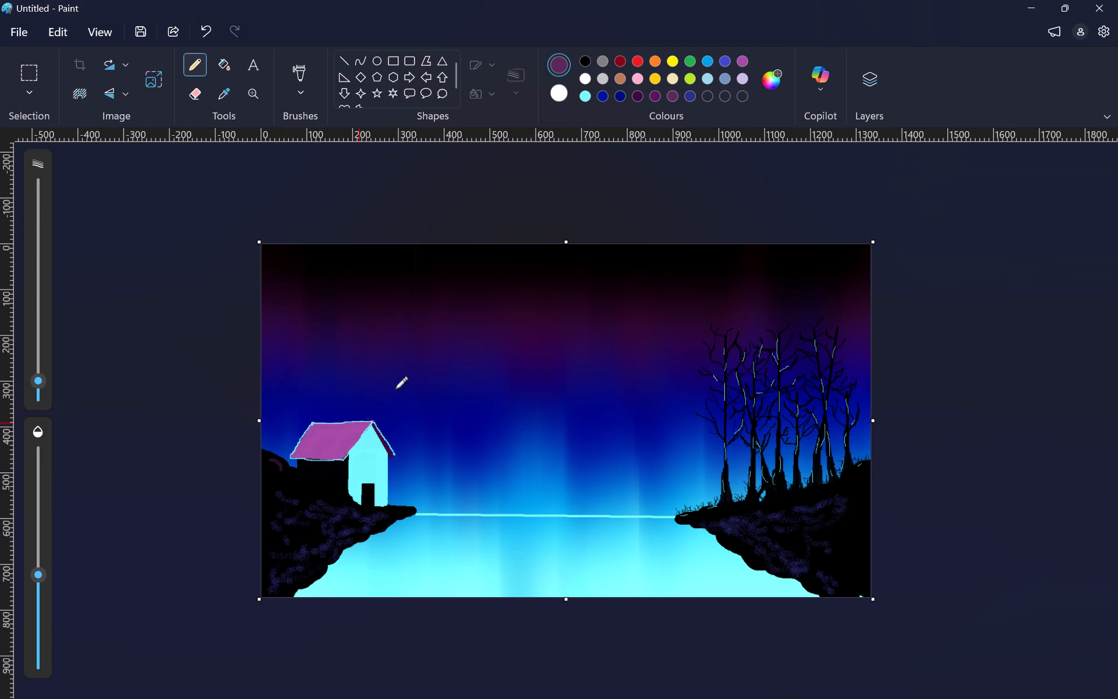
left_click(206, 30)
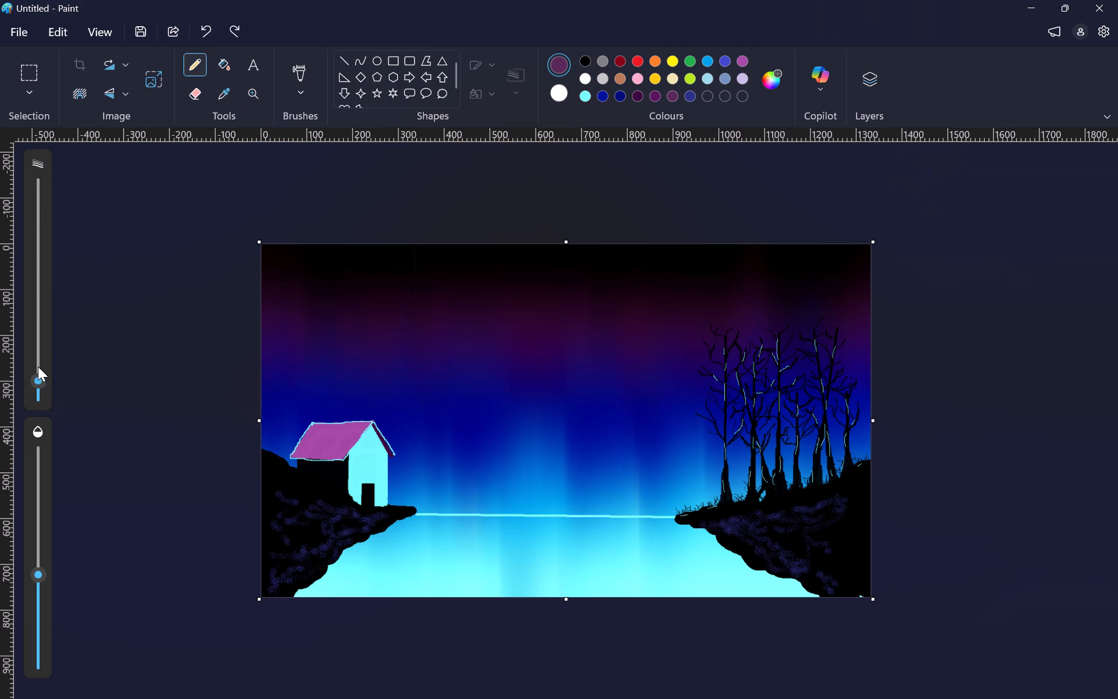
left_click_drag(38, 377, 40, 363)
left_click(42, 358)
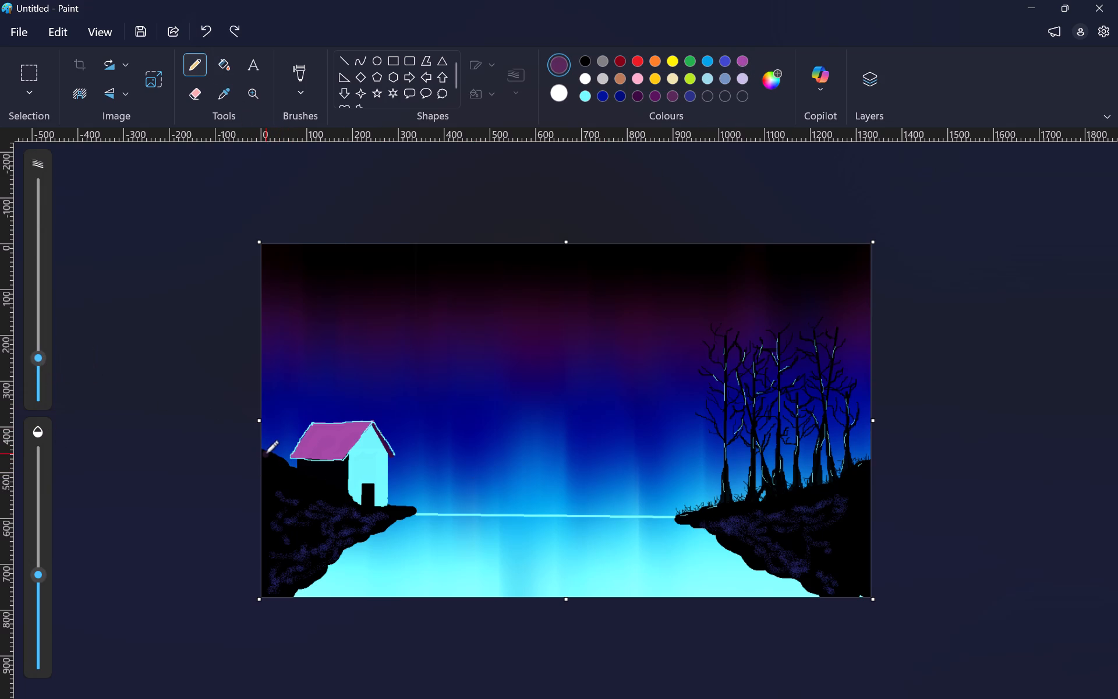
left_click_drag(266, 454, 272, 461)
left_click(270, 464)
left_click(275, 465)
left_click(279, 466)
left_click_drag(264, 473, 276, 474)
Dab faint dark purple patches over the house's cliff, from beneath the house down to the cliff's lower edge.
left_click_drag(319, 507, 351, 505)
left_click_drag(340, 520, 349, 523)
left_click_drag(323, 535, 328, 536)
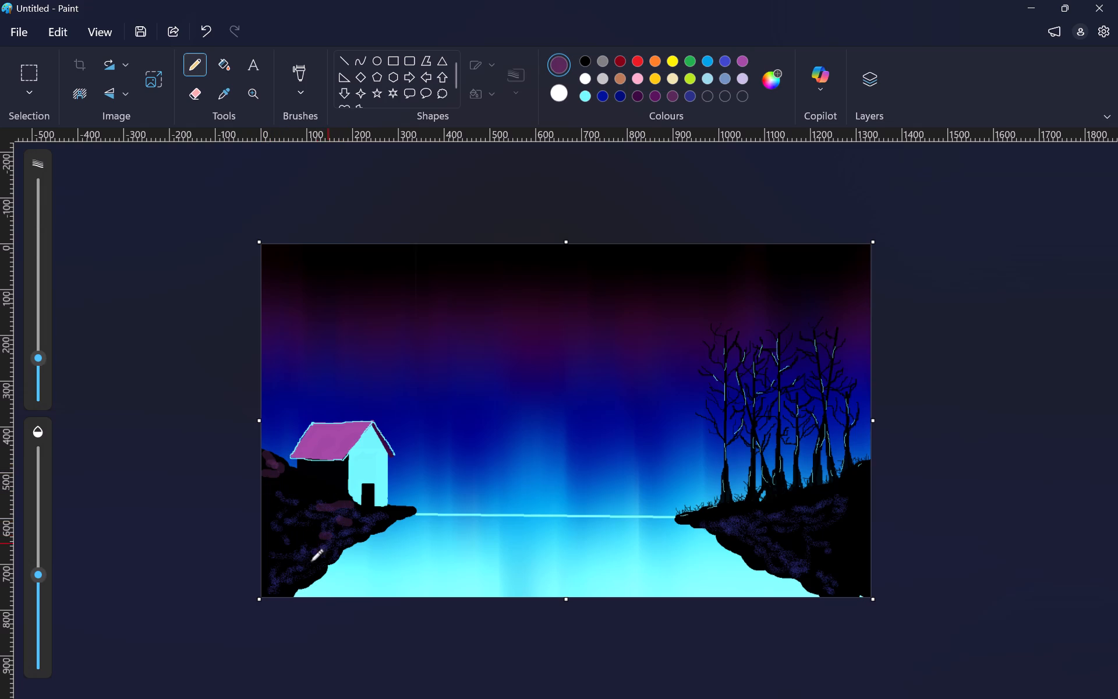
left_click(307, 568)
left_click_drag(282, 576, 288, 557)
left_click_drag(278, 526, 295, 528)
left_click_drag(282, 563, 284, 573)
left_click_drag(282, 577, 295, 566)
left_click_drag(284, 570, 308, 570)
left_click(287, 582)
left_click_drag(267, 592, 276, 584)
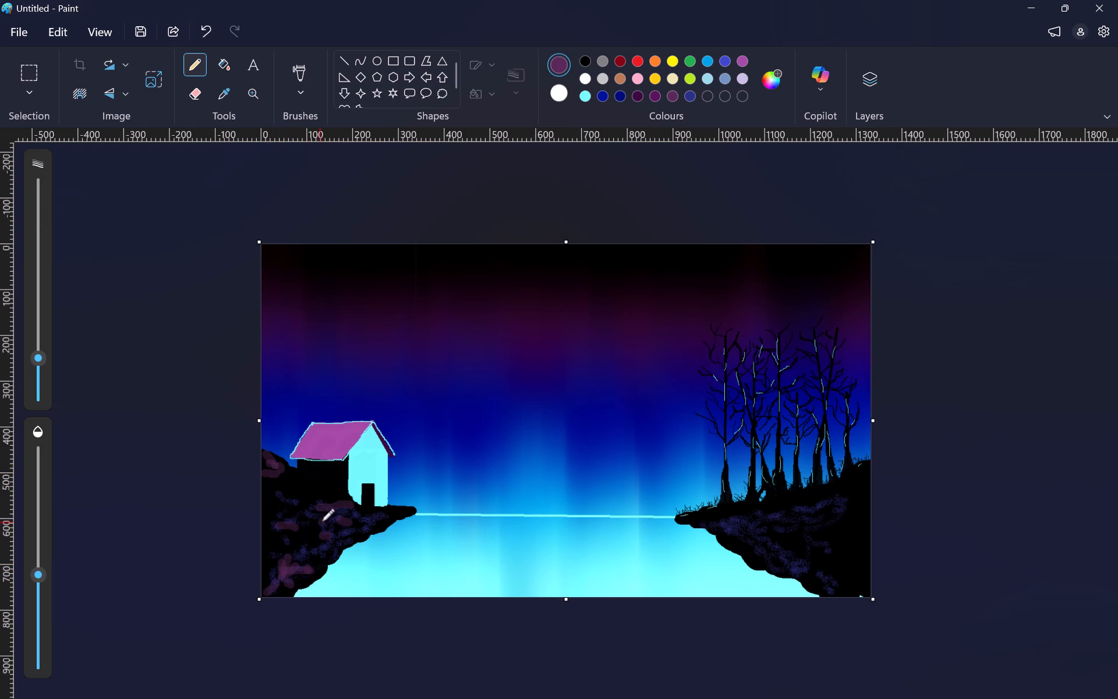
Add more faint dark purple patches on the house cliff's middle, outer side and the rock beneath the door.
left_click_drag(339, 534, 351, 534)
left_click(277, 546)
left_click(268, 549)
left_click_drag(378, 520, 369, 524)
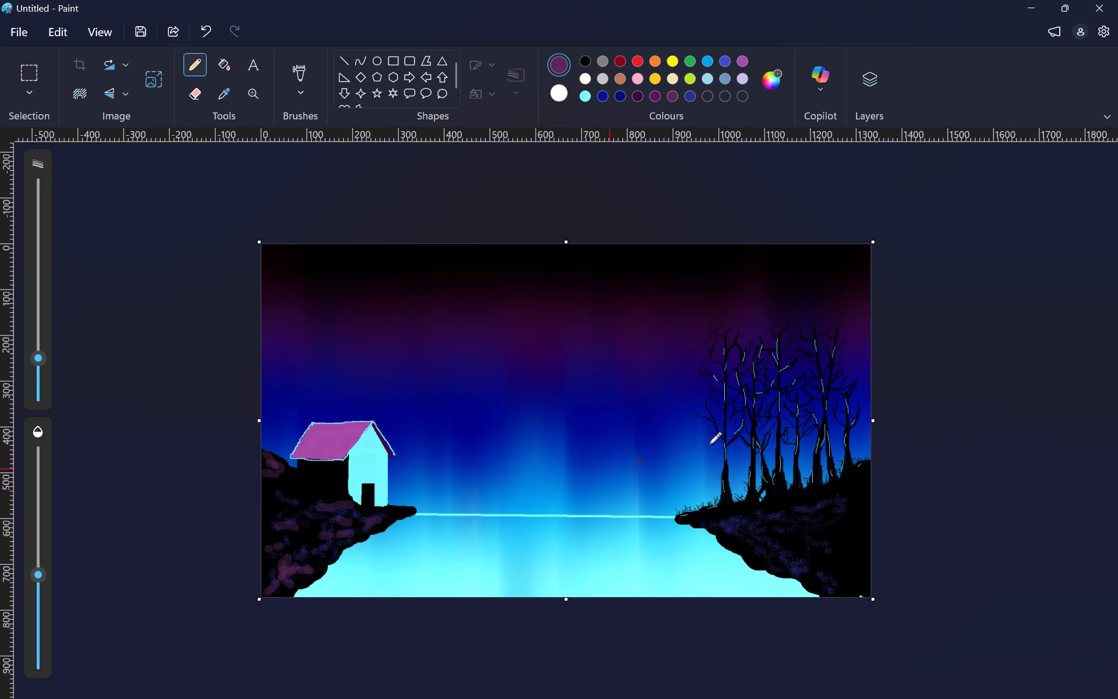
Paint faint dark purple patches along the upper part of the black cliff beneath the bare trees.
left_click_drag(723, 532, 748, 516)
left_click_drag(773, 516, 779, 515)
left_click(797, 502)
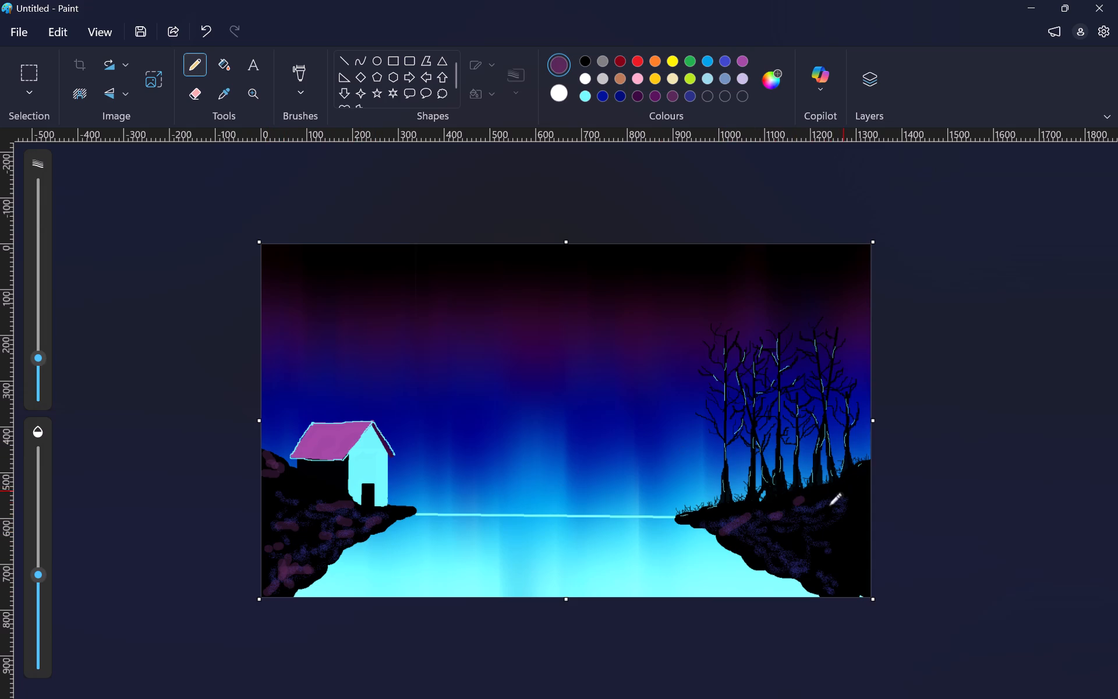
left_click_drag(826, 507, 841, 499)
left_click_drag(858, 487, 864, 482)
Add more faint dark purple patches over the tree cliff's middle, inner slope and bottom edge.
left_click_drag(785, 557, 790, 556)
left_click_drag(757, 565, 784, 561)
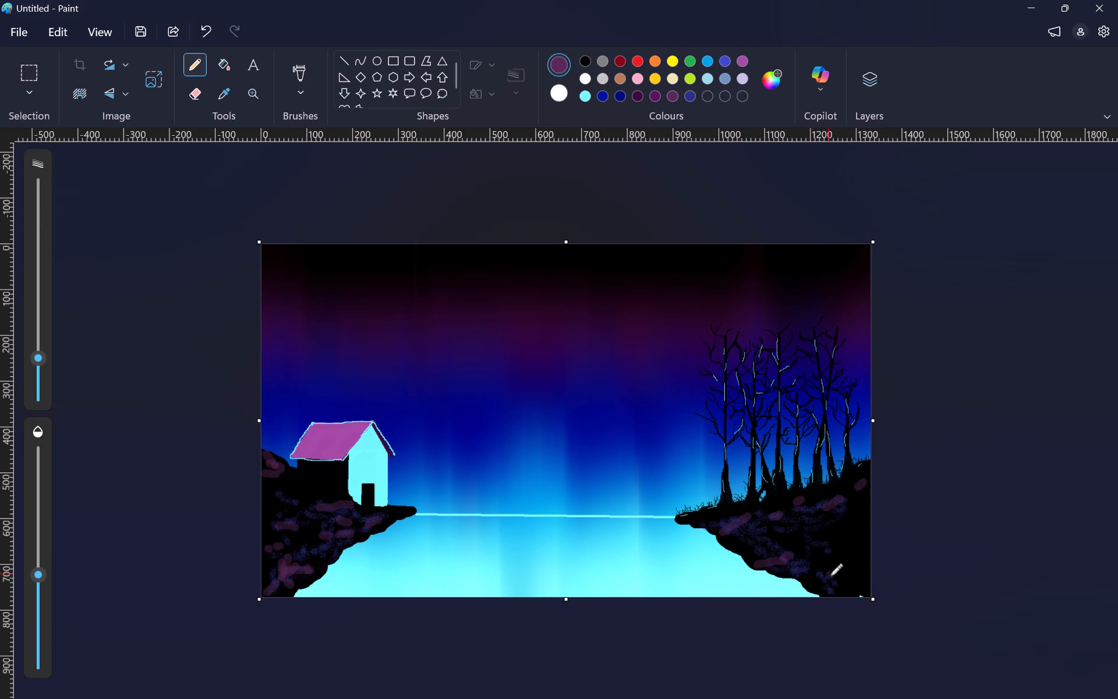
left_click_drag(829, 577, 837, 578)
left_click_drag(759, 547, 764, 543)
left_click_drag(810, 517, 816, 514)
left_click_drag(803, 528, 820, 527)
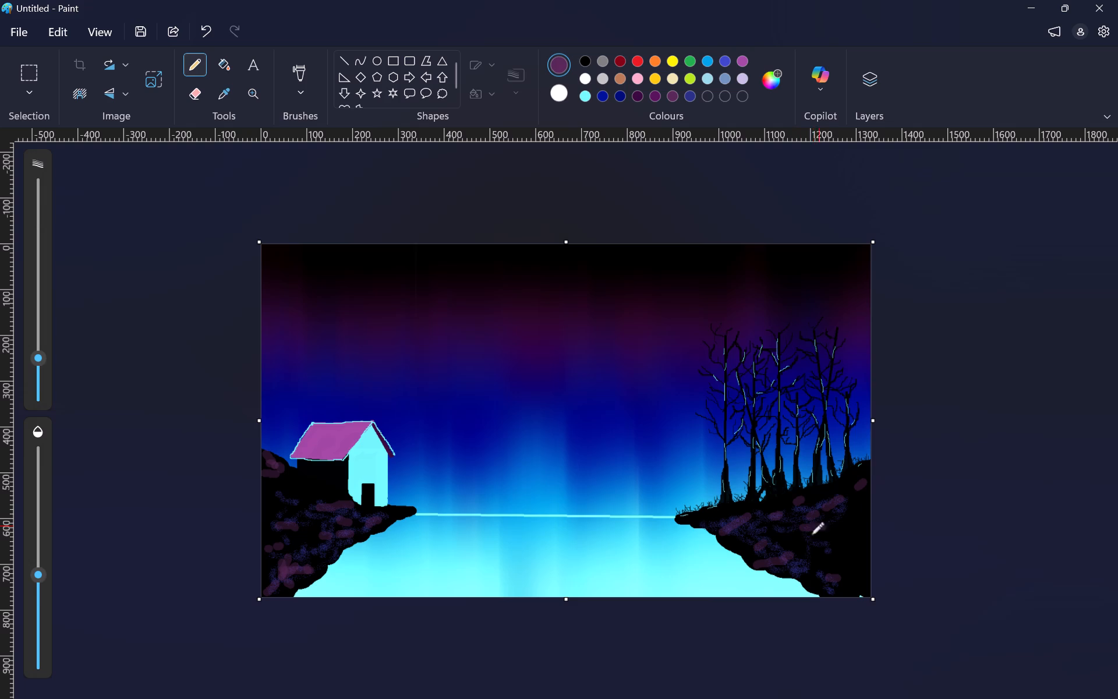
left_click_drag(734, 529, 744, 526)
left_click_drag(743, 523, 749, 521)
left_click(832, 578)
left_click_drag(828, 582, 855, 583)
Switch the pencil to cyan and set it to 3 px thickness at 100% opacity.
left_click(574, 99)
left_click(583, 99)
left_click_drag(33, 498, 32, 477)
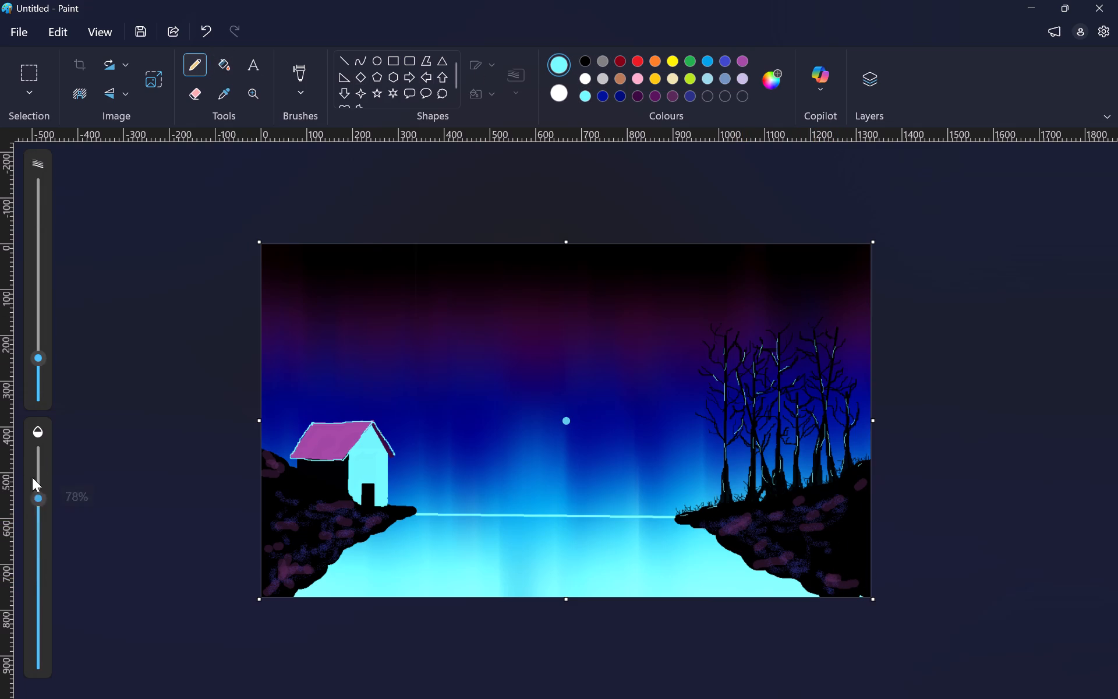
left_click_drag(32, 477, 41, 438)
left_click_drag(37, 369, 42, 390)
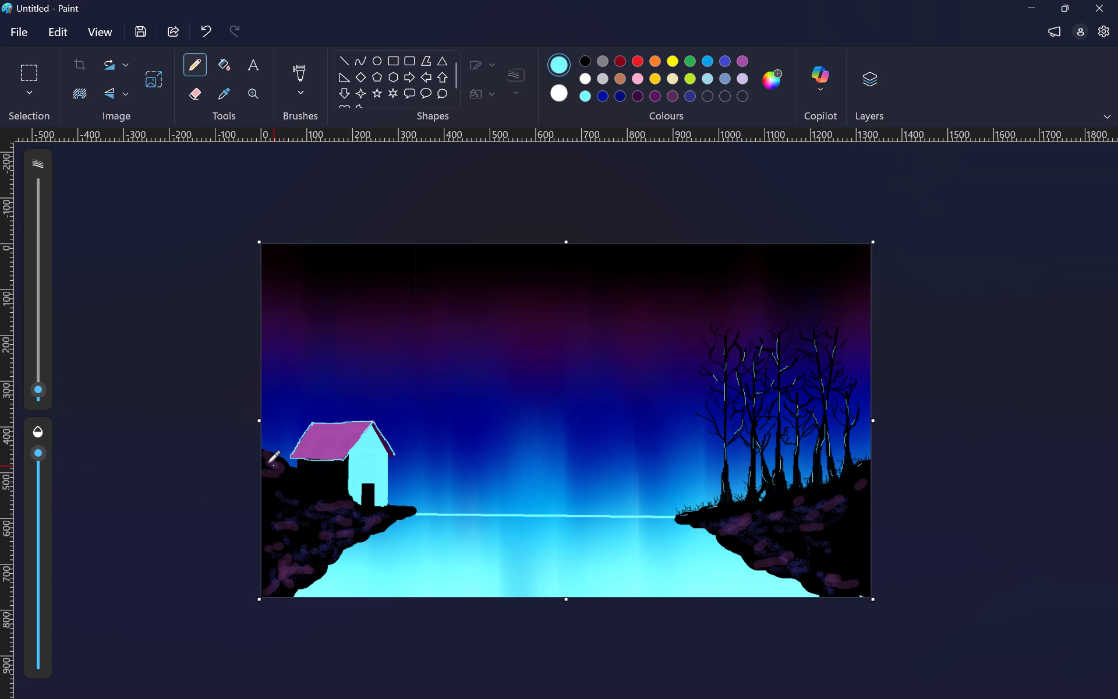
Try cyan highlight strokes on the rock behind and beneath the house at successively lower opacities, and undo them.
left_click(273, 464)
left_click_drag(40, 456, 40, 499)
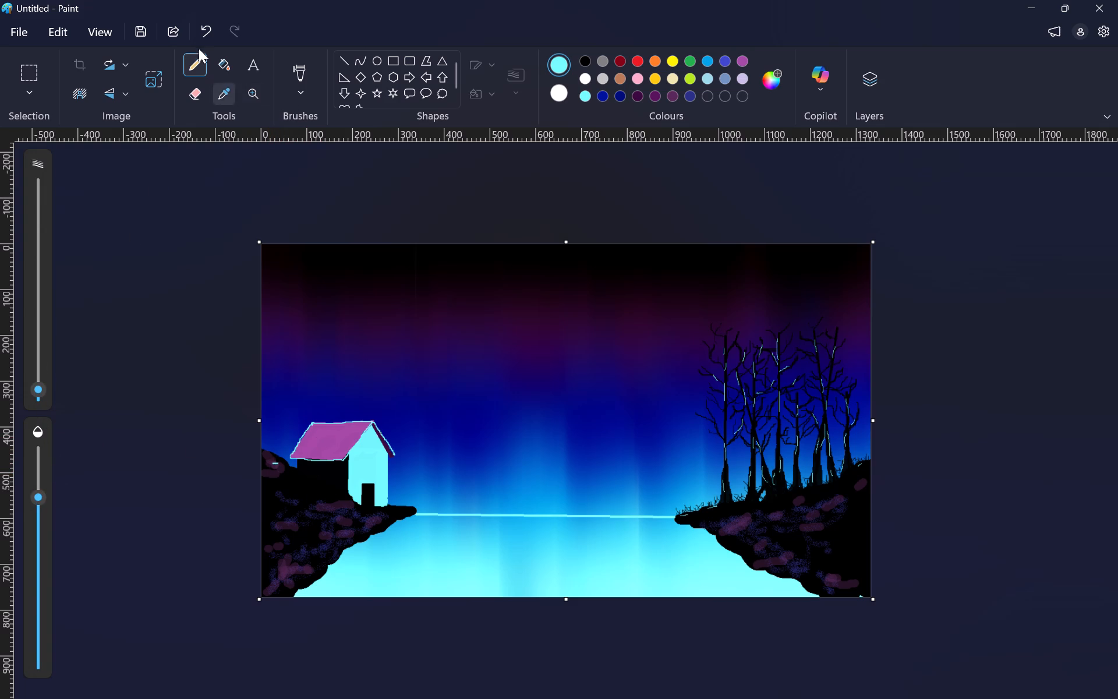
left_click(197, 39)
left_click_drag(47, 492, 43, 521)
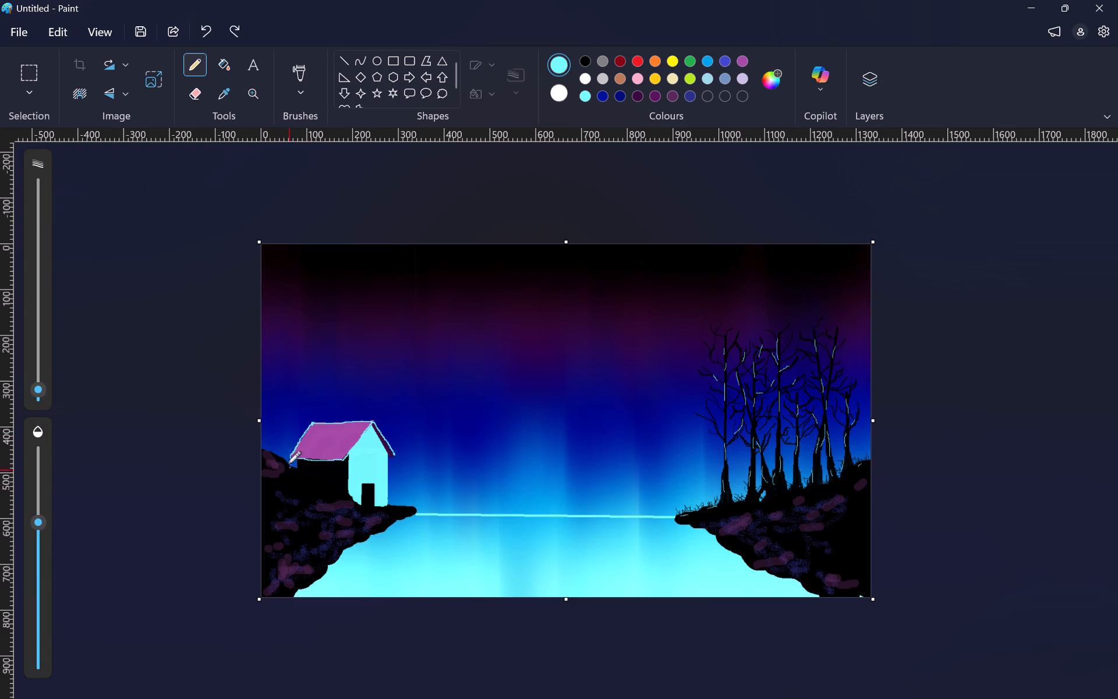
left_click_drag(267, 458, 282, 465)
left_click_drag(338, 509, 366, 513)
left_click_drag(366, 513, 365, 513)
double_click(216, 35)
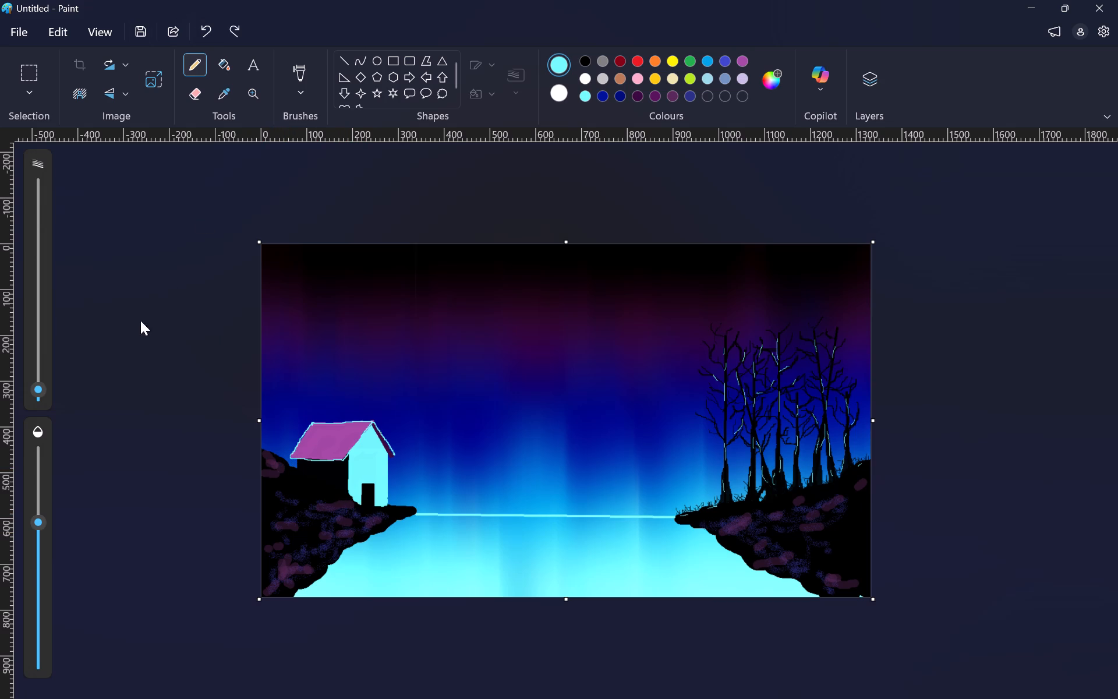
Lower the pencil opacity and thickness slightly and draw short cyan highlights down the house cliff, undoing the first stroke behind the house.
left_click_drag(38, 519, 43, 535)
left_click(36, 396)
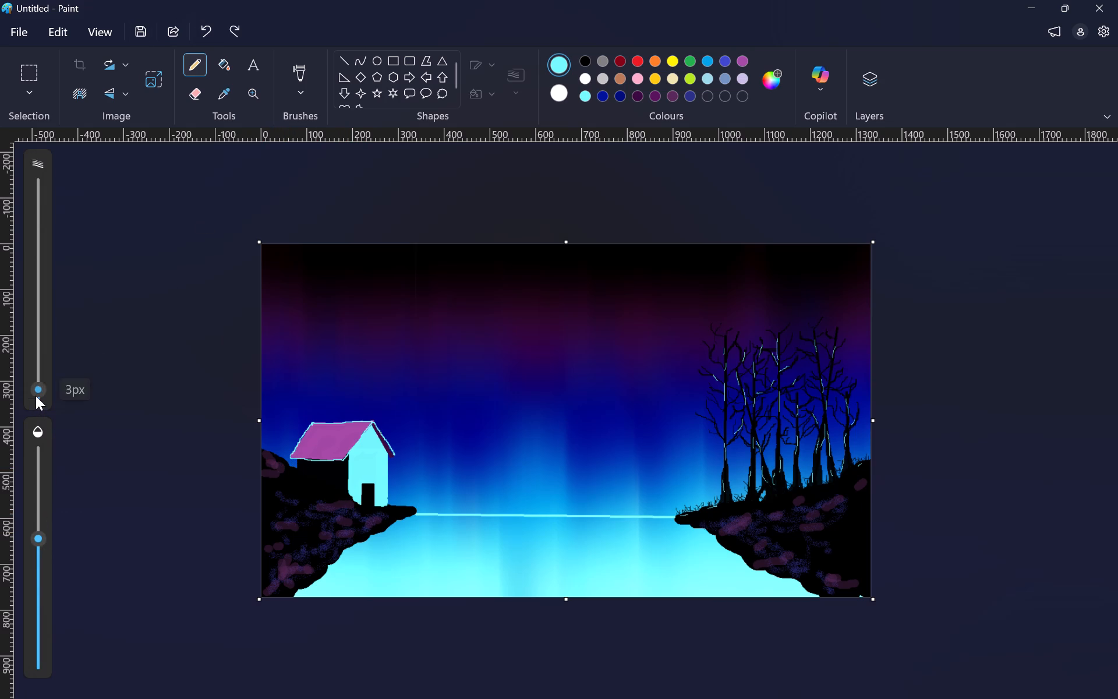
left_click(36, 395)
left_click_drag(267, 458, 280, 483)
left_click(201, 30)
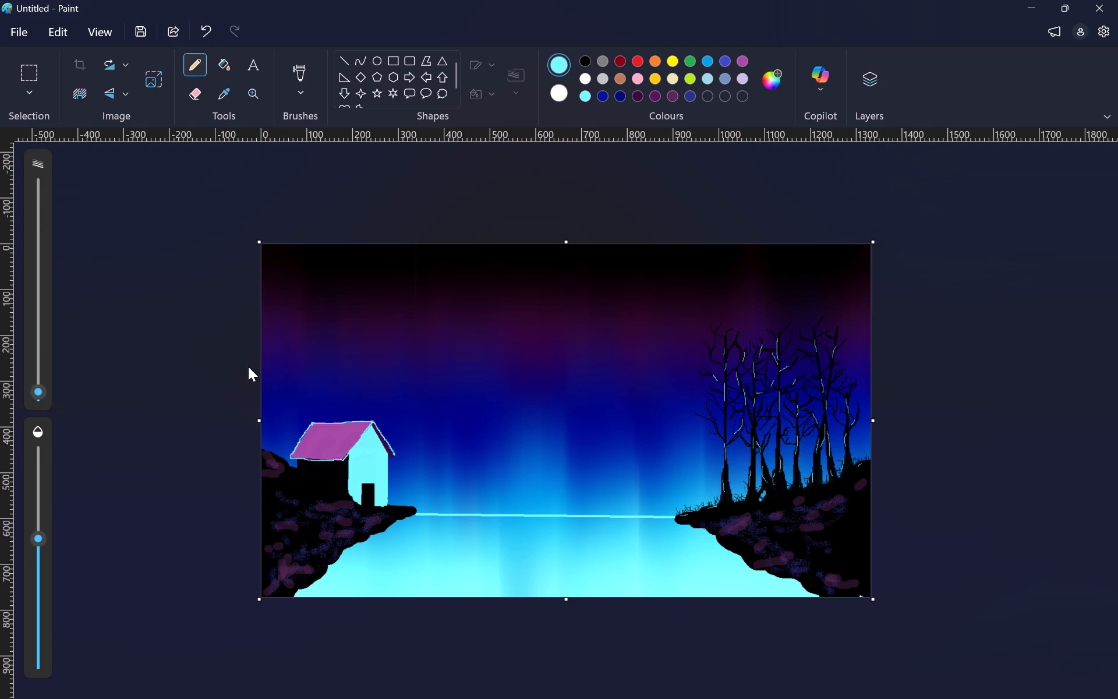
left_click_drag(264, 461, 278, 473)
left_click_drag(328, 506, 341, 506)
left_click_drag(339, 534, 353, 534)
left_click_drag(299, 557, 312, 564)
key("space")
left_click(291, 565)
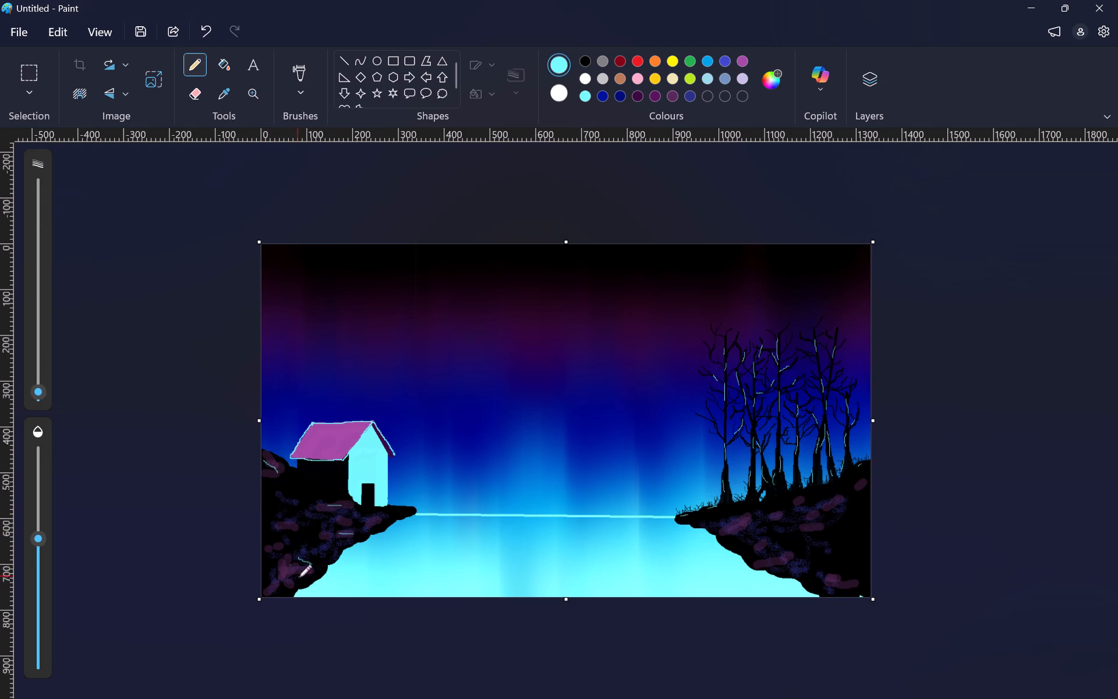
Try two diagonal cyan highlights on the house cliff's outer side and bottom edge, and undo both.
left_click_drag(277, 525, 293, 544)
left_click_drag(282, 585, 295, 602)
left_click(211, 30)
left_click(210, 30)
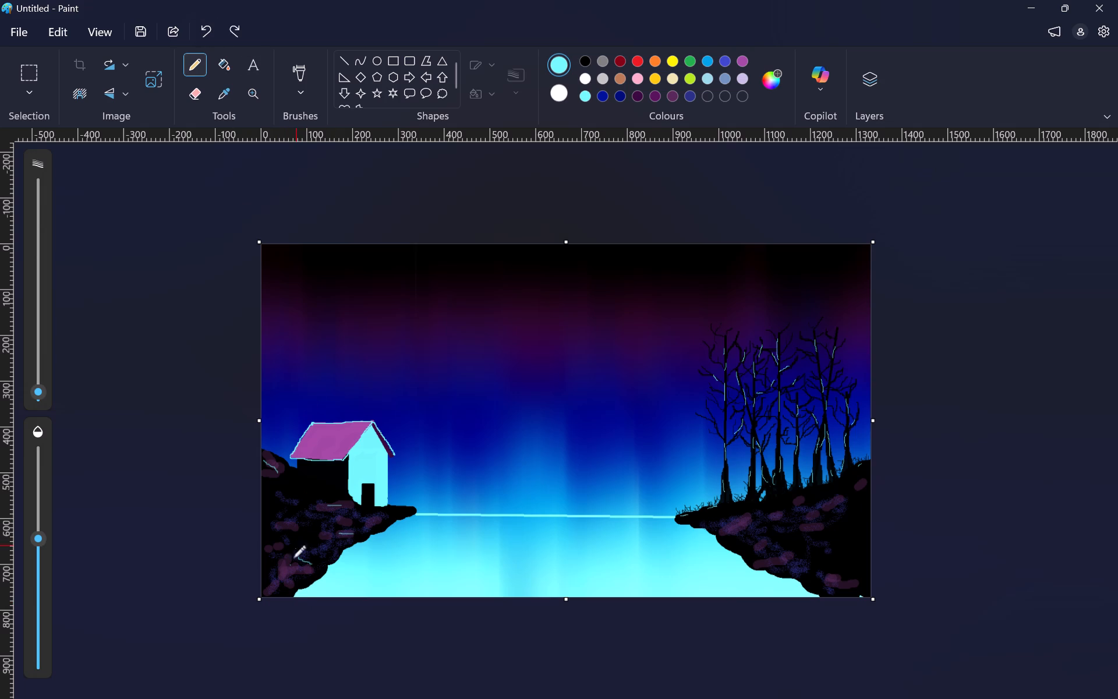
Draw short, nearly horizontal cyan highlights on the house cliff's lower corner, middle, outer side and the slope below the door.
left_click_drag(273, 580, 286, 583)
left_click_drag(321, 546, 330, 543)
left_click_drag(283, 518, 291, 518)
left_click_drag(367, 524, 383, 523)
Draw short faint cyan highlights on the purple patches of the tree cliff, from its upper edge to its bottom.
left_click_drag(727, 523, 742, 512)
left_click_drag(808, 516, 827, 507)
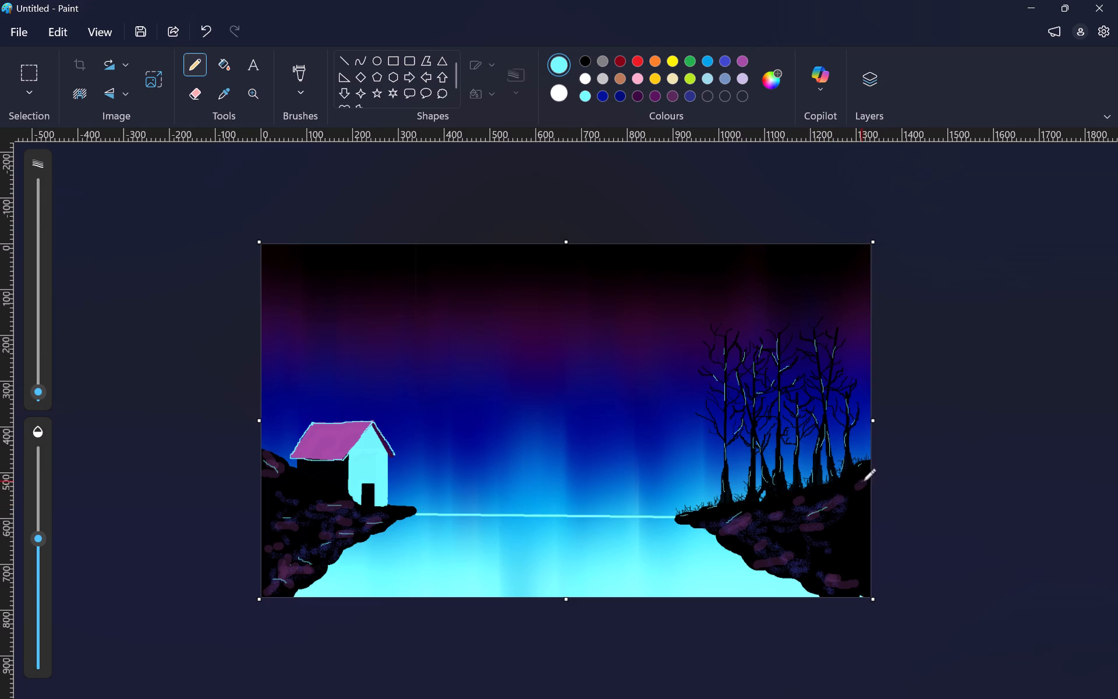
left_click_drag(865, 478, 848, 492)
left_click_drag(759, 546, 772, 541)
left_click_drag(787, 563, 813, 570)
left_click(852, 578)
left_click_drag(842, 575, 848, 573)
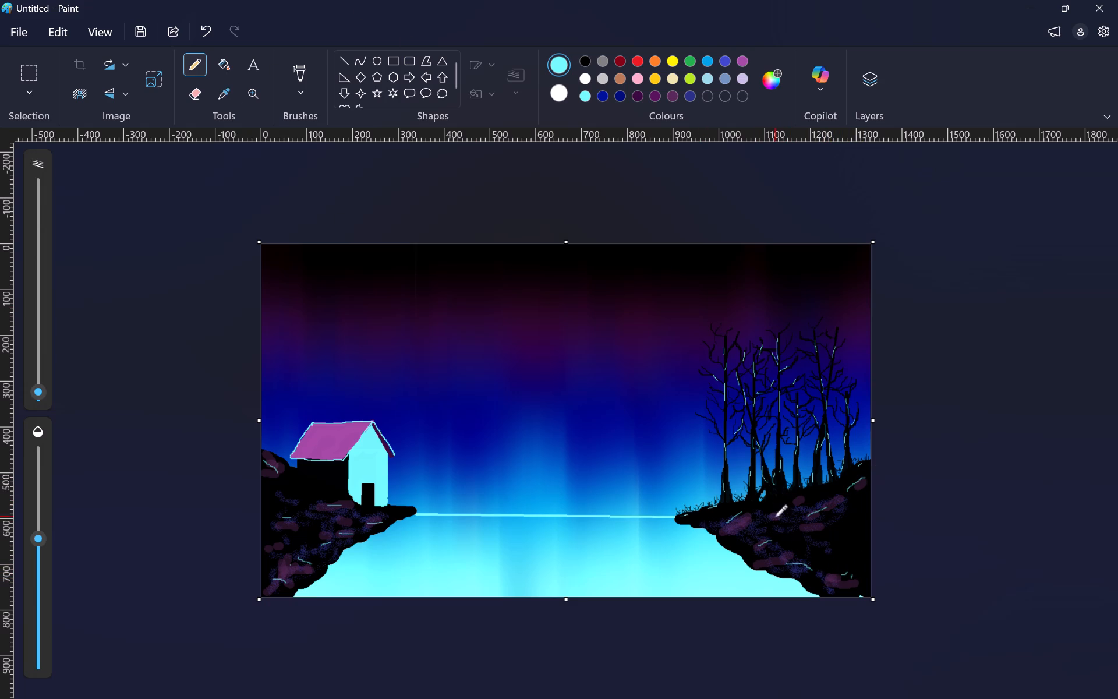
left_click_drag(774, 518, 779, 510)
Switch the pencil to white at 100% opacity and dot small stars across the dark upper sky.
left_click_drag(38, 556, 51, 442)
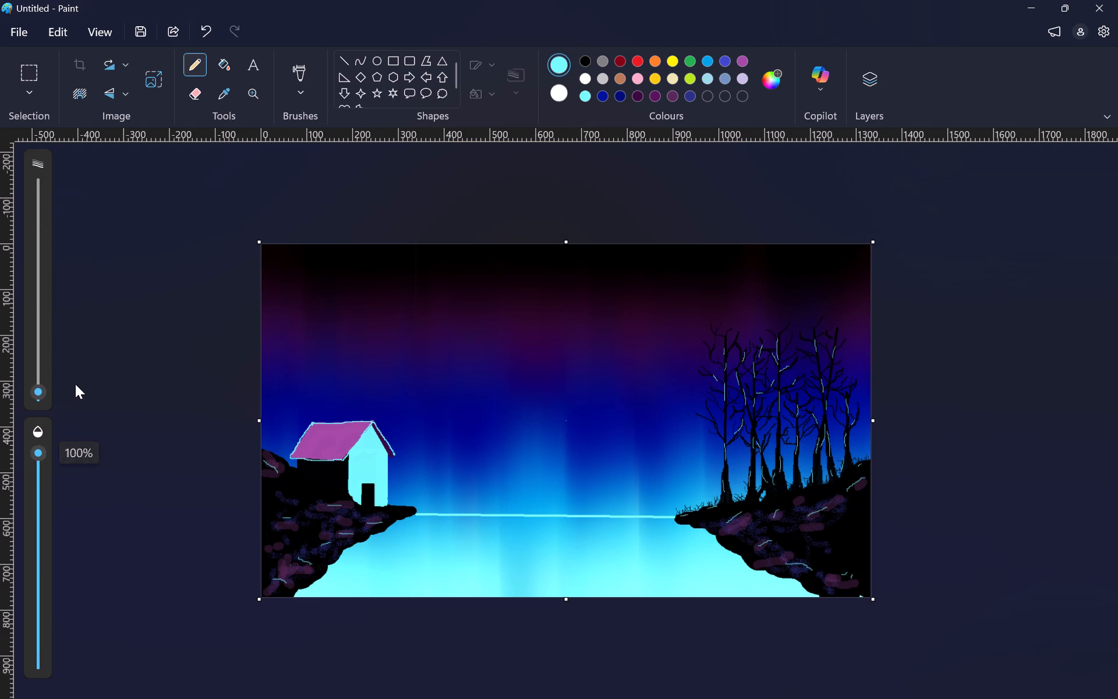
left_click(583, 77)
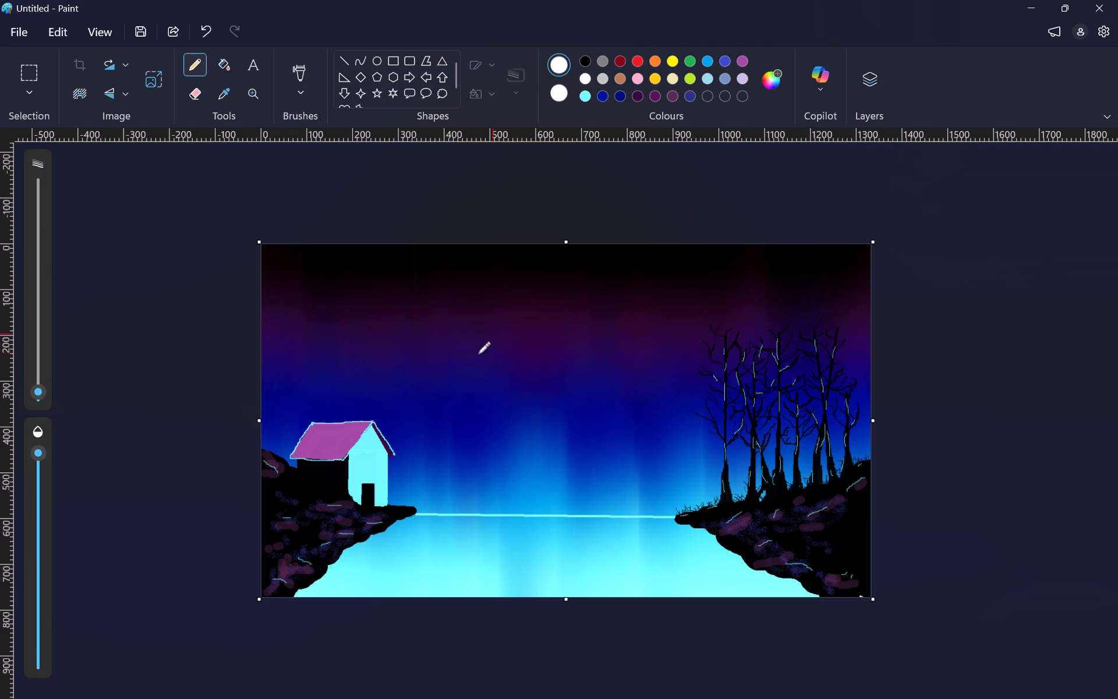
left_click(366, 285)
left_click(513, 260)
left_click(498, 304)
left_click(671, 271)
left_click(625, 321)
left_click(594, 281)
left_click(408, 263)
left_click(294, 270)
Thicken the pencil slightly and dot larger white stars across the upper sky, from above the house to above the trees.
left_click(34, 390)
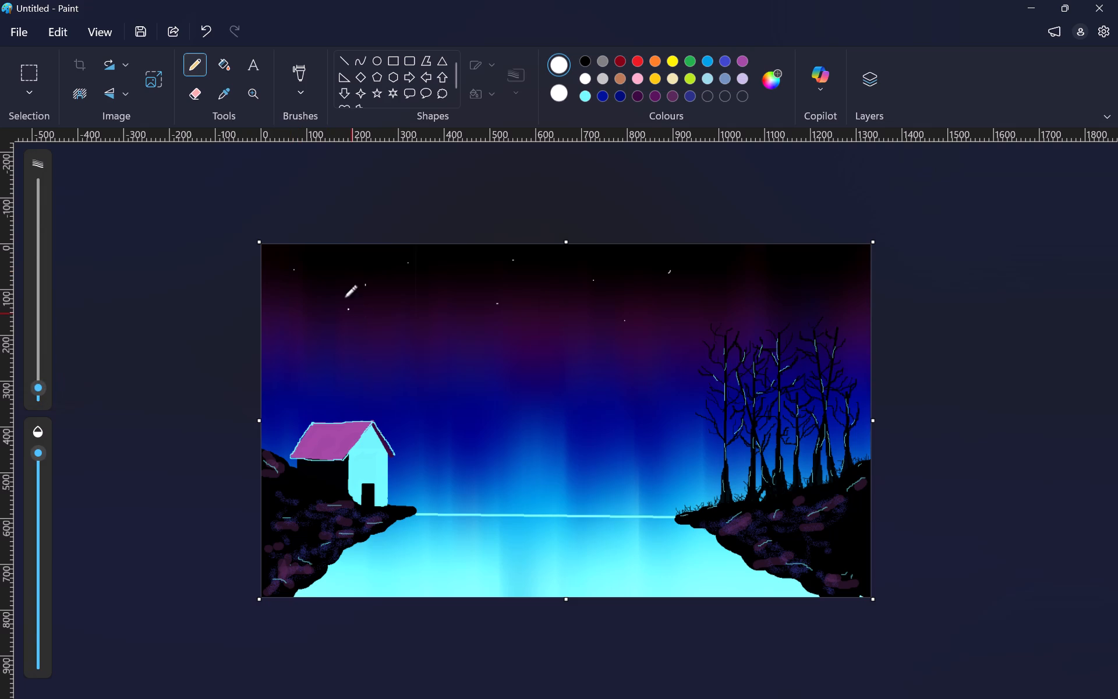
left_click(346, 256)
left_click(323, 299)
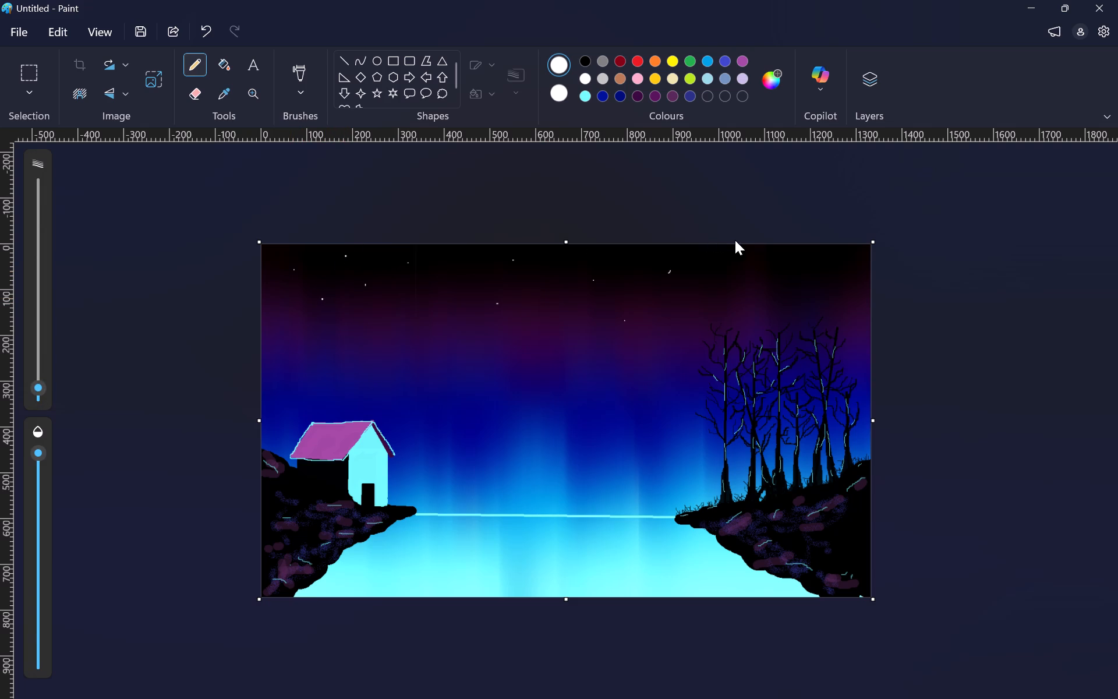
left_click(736, 240)
left_click(737, 271)
left_click(433, 323)
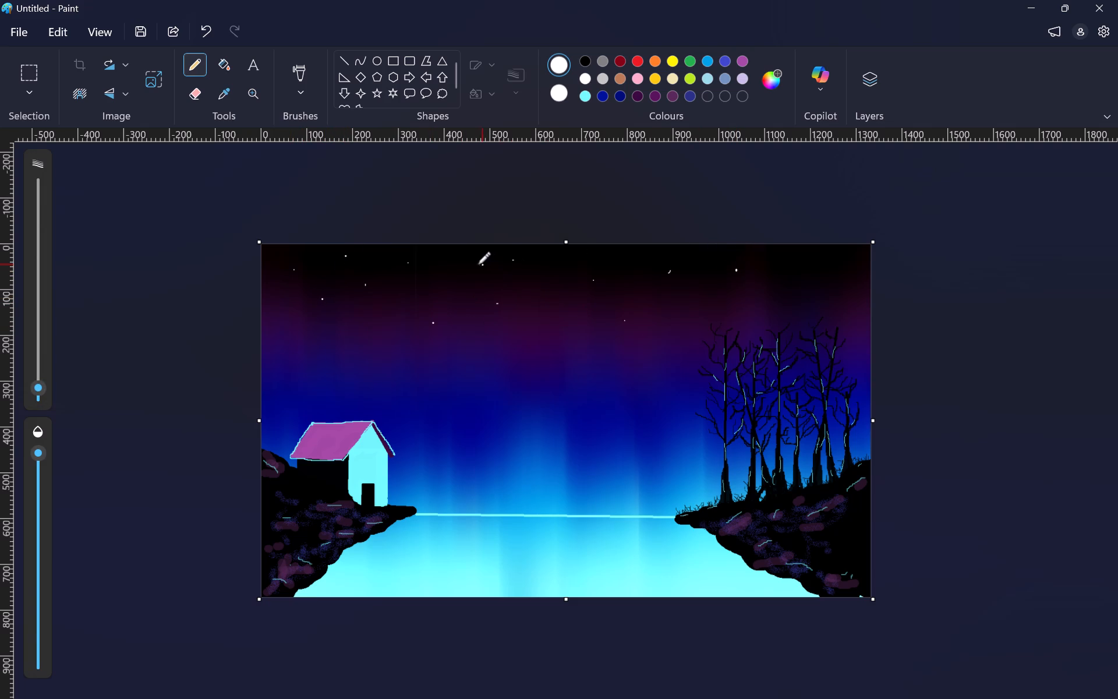
left_click(477, 265)
left_click(791, 253)
left_click(807, 289)
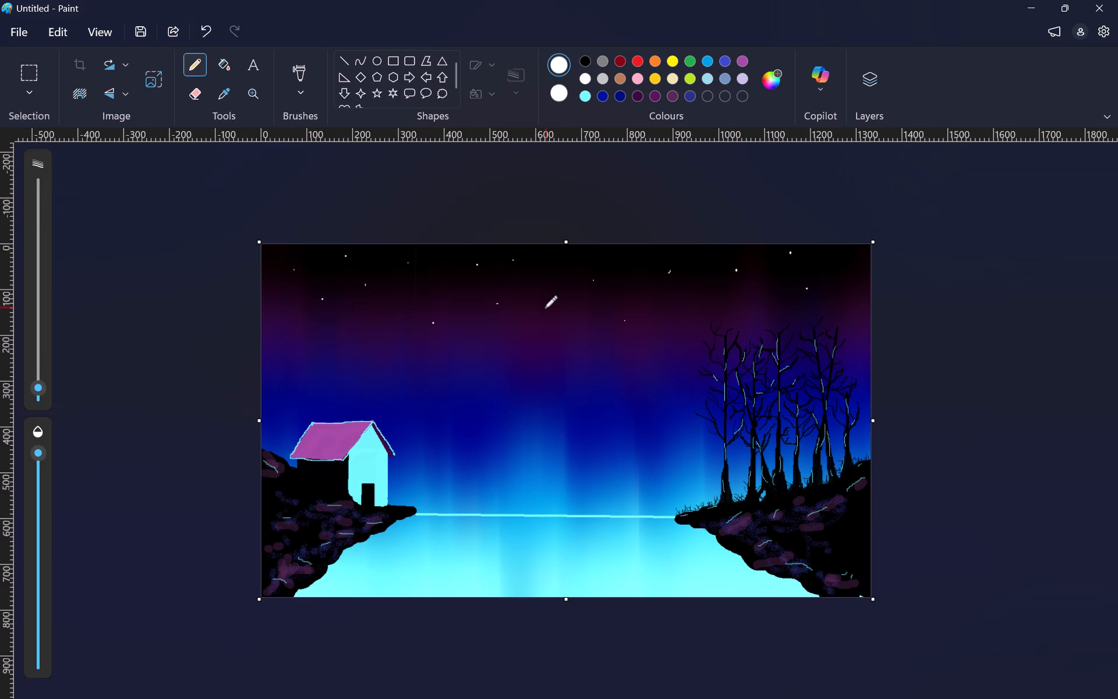
left_click(544, 309)
left_click(863, 292)
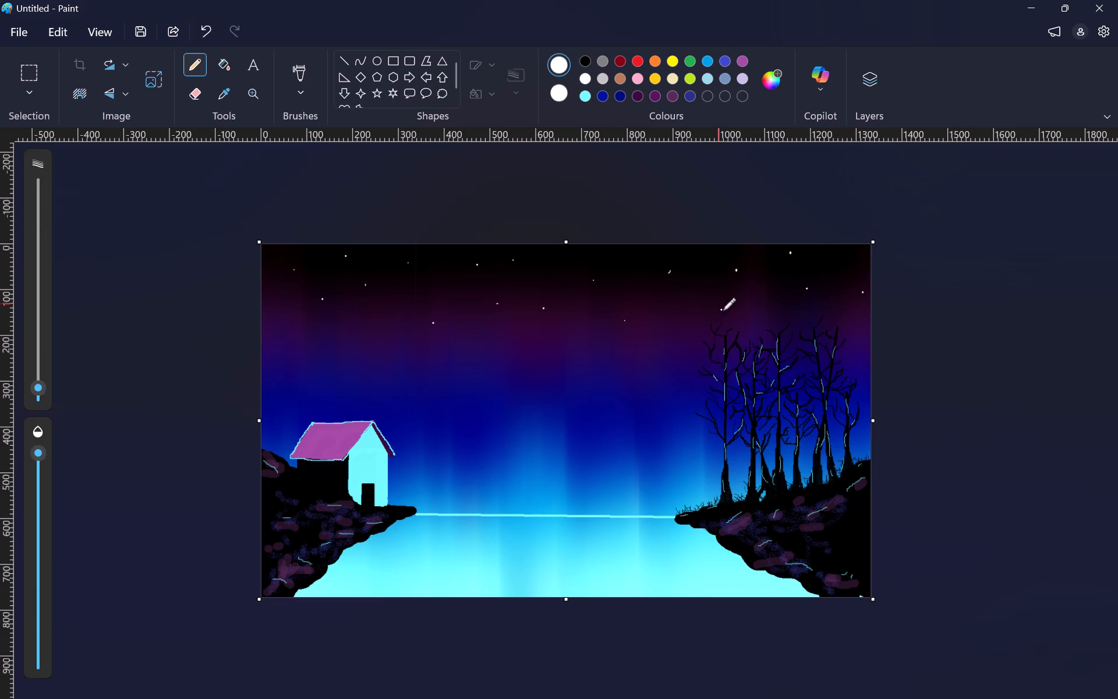
left_click(723, 311)
left_click(615, 256)
Dot more white stars through the purple band of sky, from above the house to the middle of the canvas.
left_click(328, 352)
left_click(284, 345)
left_click(390, 318)
left_click(433, 357)
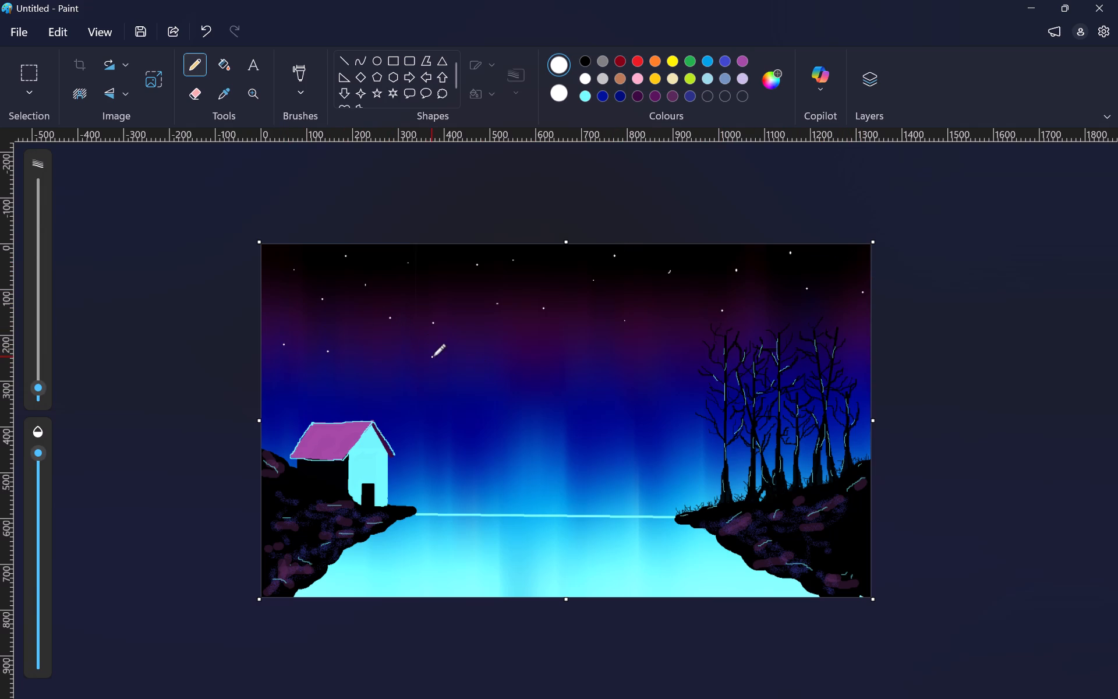
left_click(564, 338)
left_click(480, 320)
left_click(521, 362)
left_click(613, 346)
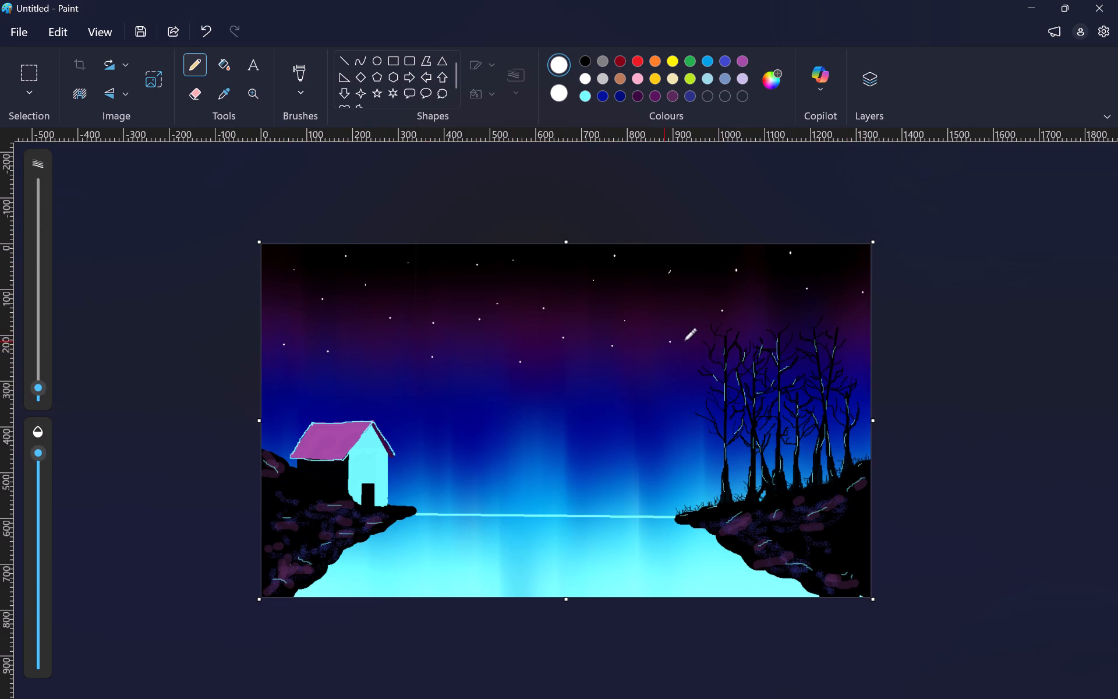
Dot white stars around the tops of the trees and sparsely along the upper edge of the blue sky.
left_click(687, 336)
left_click(664, 301)
left_click(790, 329)
left_click(758, 308)
left_click(858, 317)
left_click(861, 352)
left_click(649, 375)
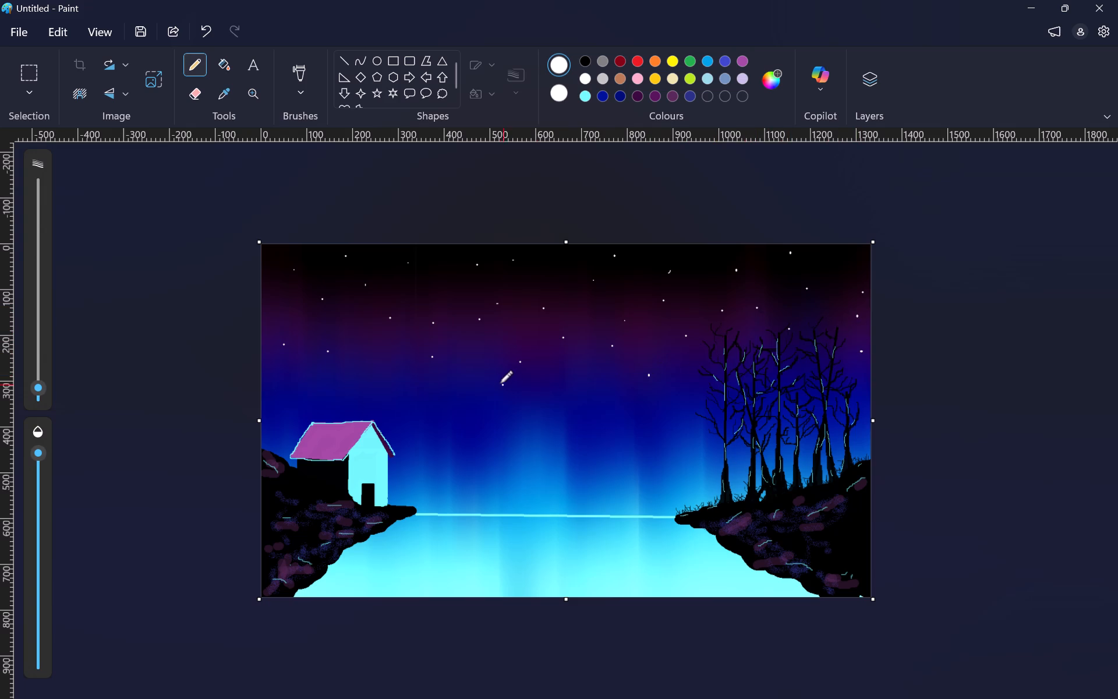
left_click(482, 370)
left_click(379, 376)
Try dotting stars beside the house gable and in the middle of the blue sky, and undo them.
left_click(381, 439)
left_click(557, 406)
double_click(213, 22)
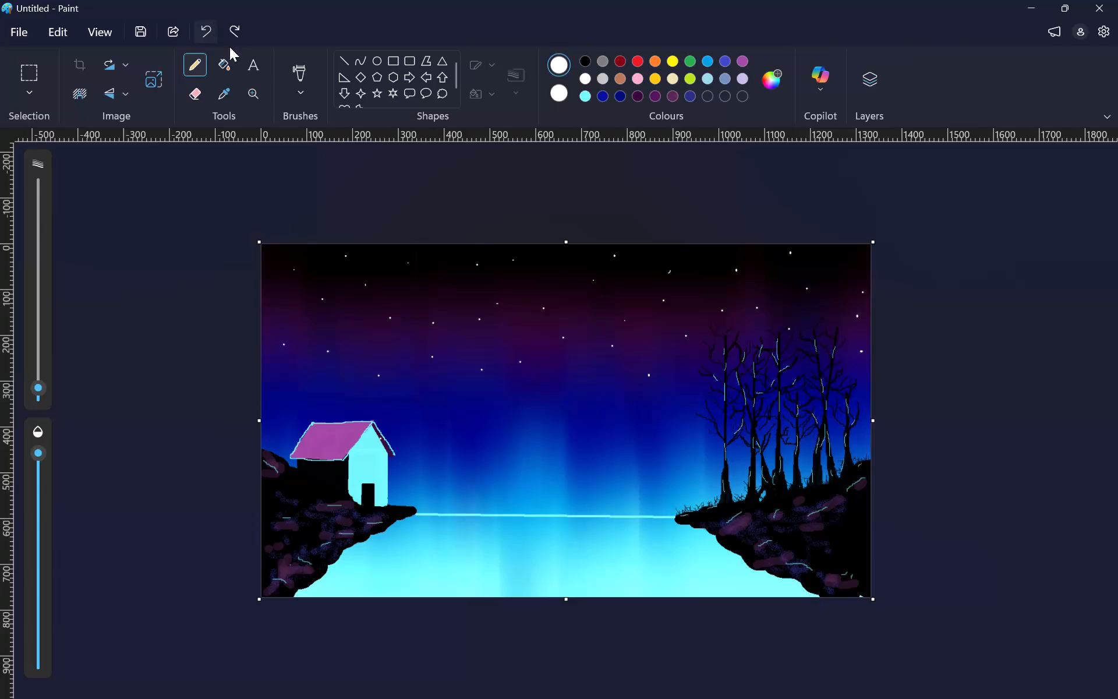
Dot white stars in the blue sky above and beside the house, undoing the misplaced ones near the canvas edge.
left_click(486, 382)
left_click(256, 389)
left_click(320, 398)
double_click(214, 17)
left_click(209, 33)
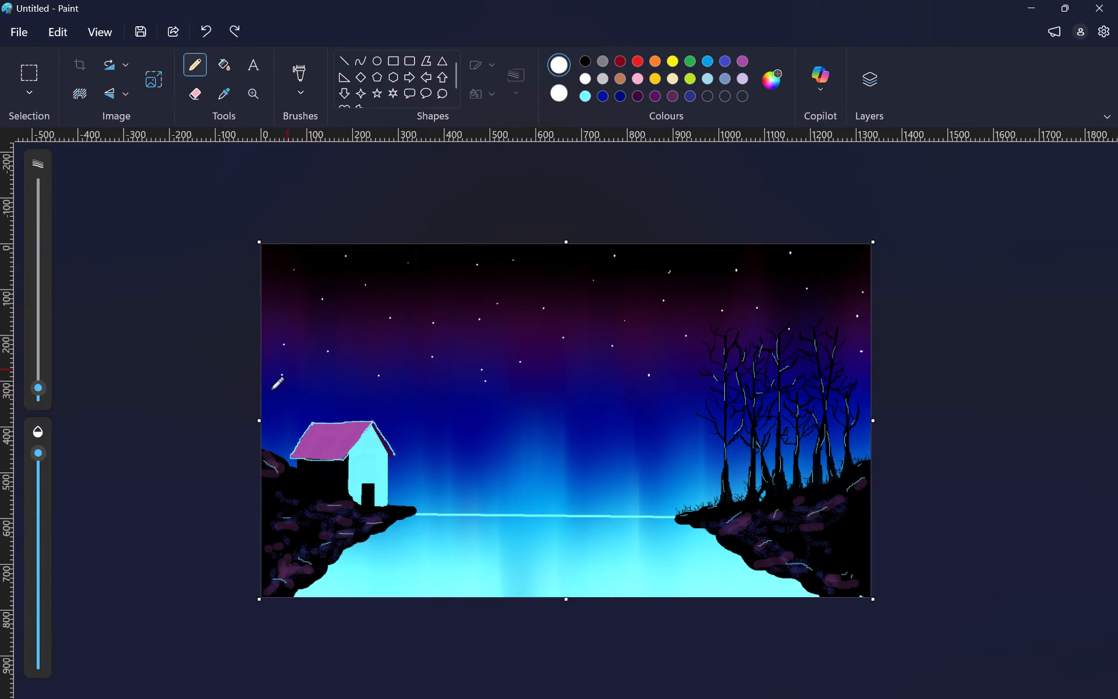
left_click(270, 396)
left_click(317, 400)
left_click(311, 364)
left_click(427, 439)
left_click(454, 405)
left_click(419, 393)
left_click(373, 343)
Scatter white stars over the middle of the lower blue sky, down to just above the horizon line.
left_click(498, 478)
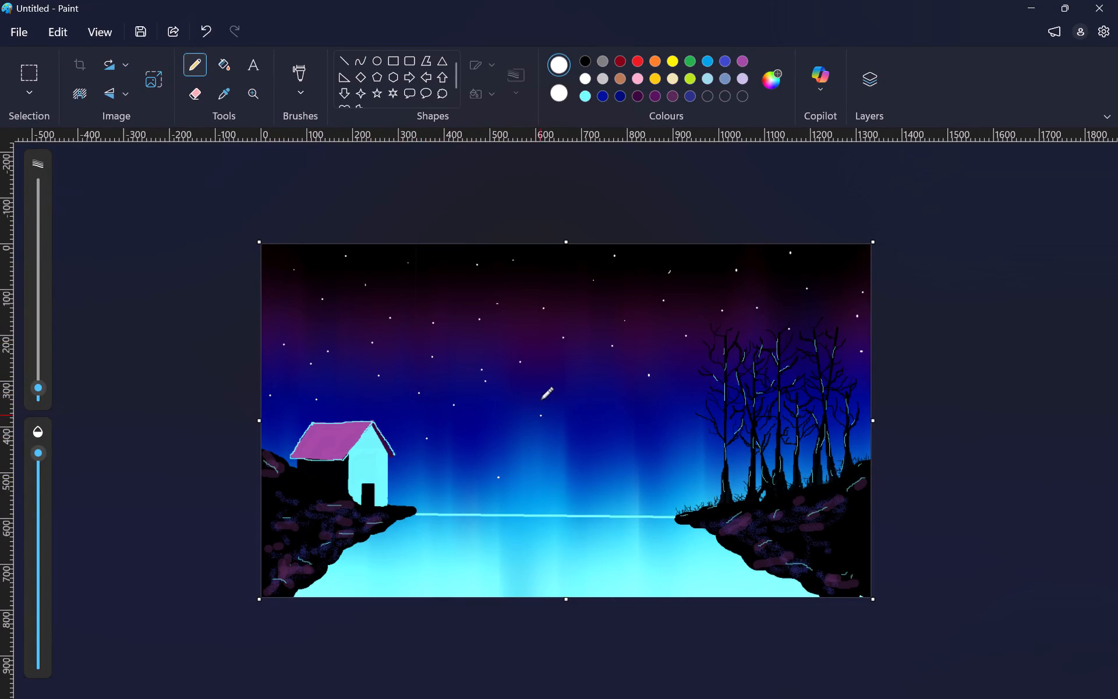
left_click(540, 394)
left_click(494, 418)
left_click(428, 492)
left_click(545, 460)
left_click(574, 382)
left_click(607, 454)
left_click(559, 509)
Scatter white stars over the lower sky toward and between the trees, with one above the house roof.
left_click(689, 476)
left_click(636, 426)
left_click(582, 405)
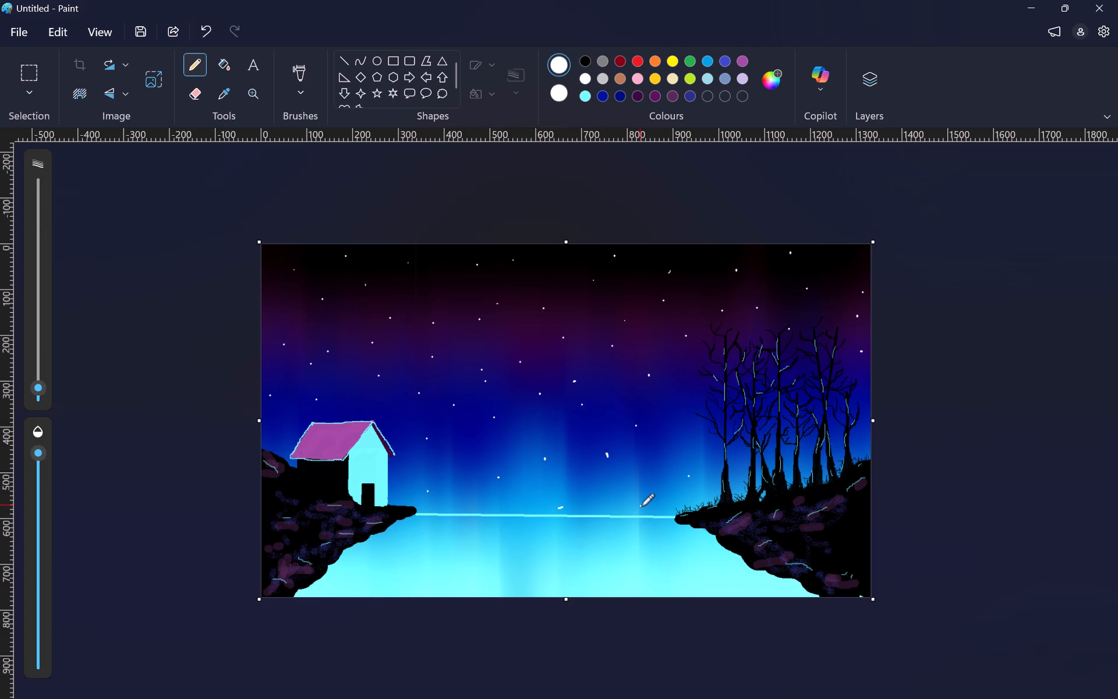
left_click(641, 507)
left_click(710, 422)
left_click(669, 386)
left_click(480, 433)
left_click(707, 466)
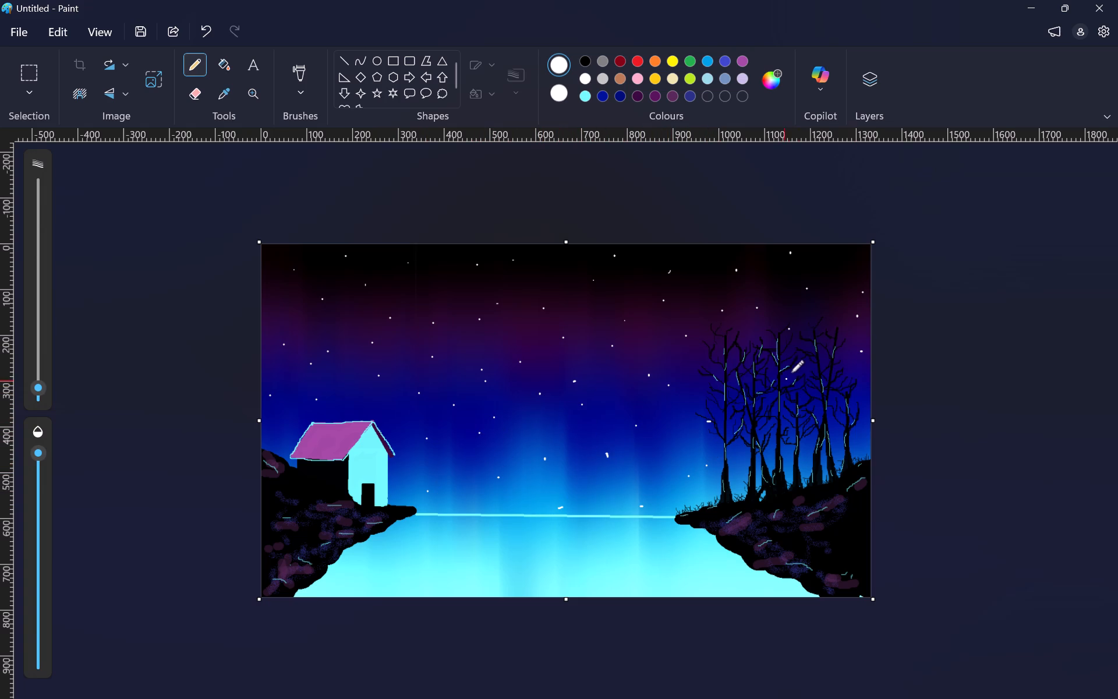
left_click(793, 375)
left_click(373, 394)
Switch the pencil to cyan, slightly thinner and less opaque, and draw a short ripple on the water near the house cliff.
scroll(586, 466, "down", 3)
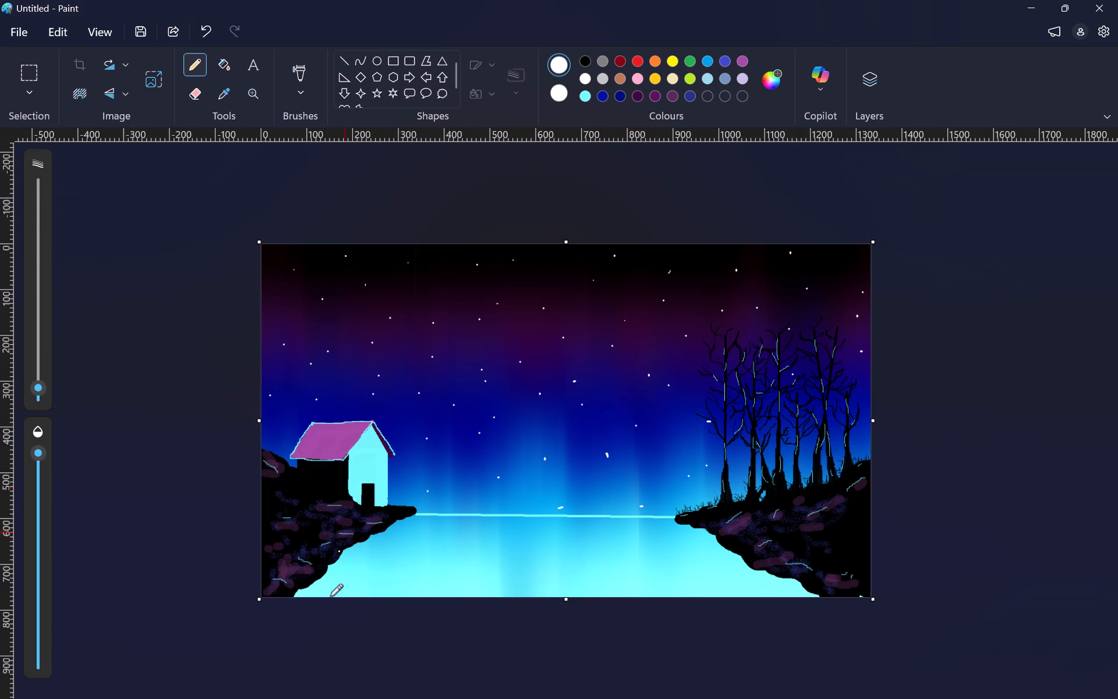
left_click(587, 92)
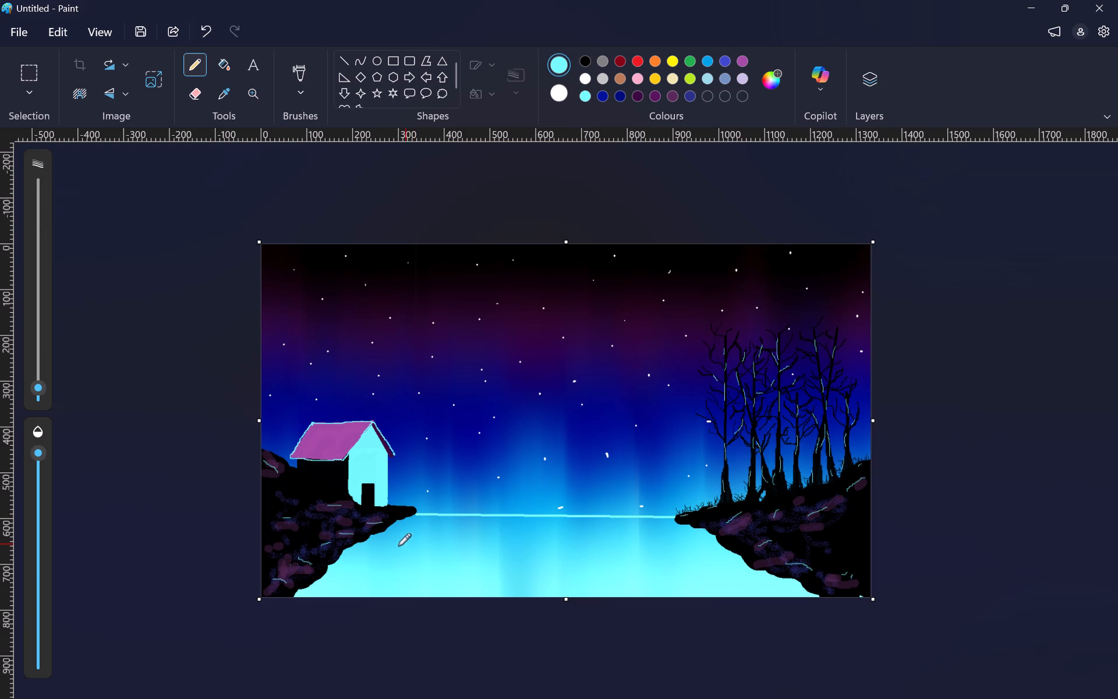
left_click(37, 483)
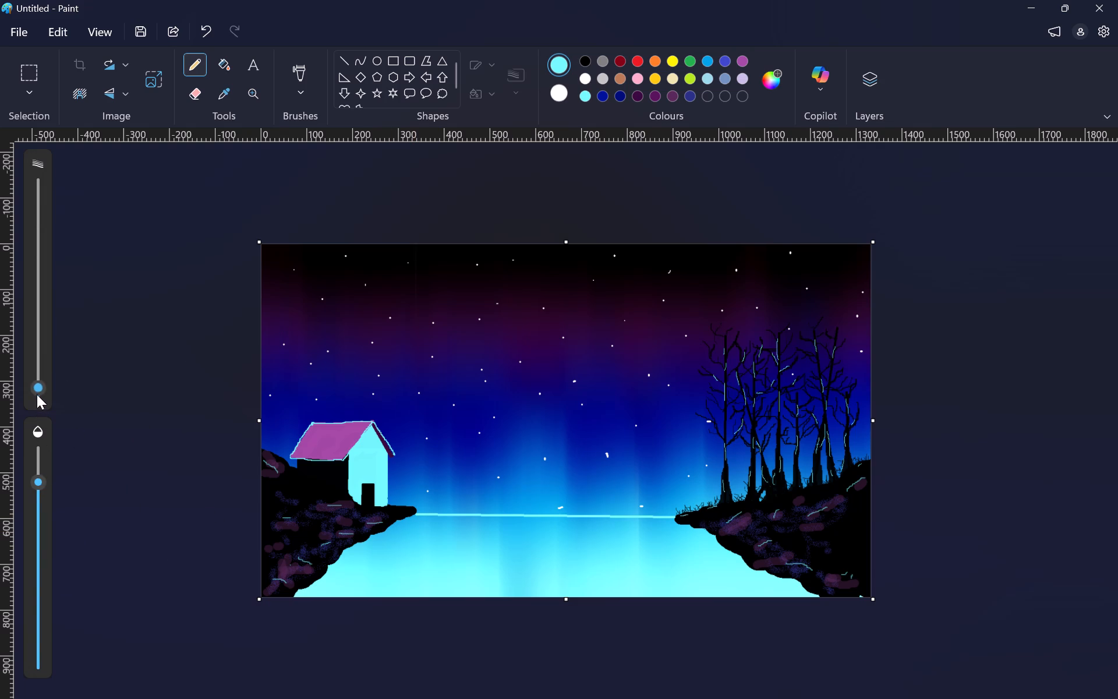
left_click_drag(39, 393, 39, 396)
left_click_drag(39, 396, 39, 398)
left_click_drag(413, 549, 426, 546)
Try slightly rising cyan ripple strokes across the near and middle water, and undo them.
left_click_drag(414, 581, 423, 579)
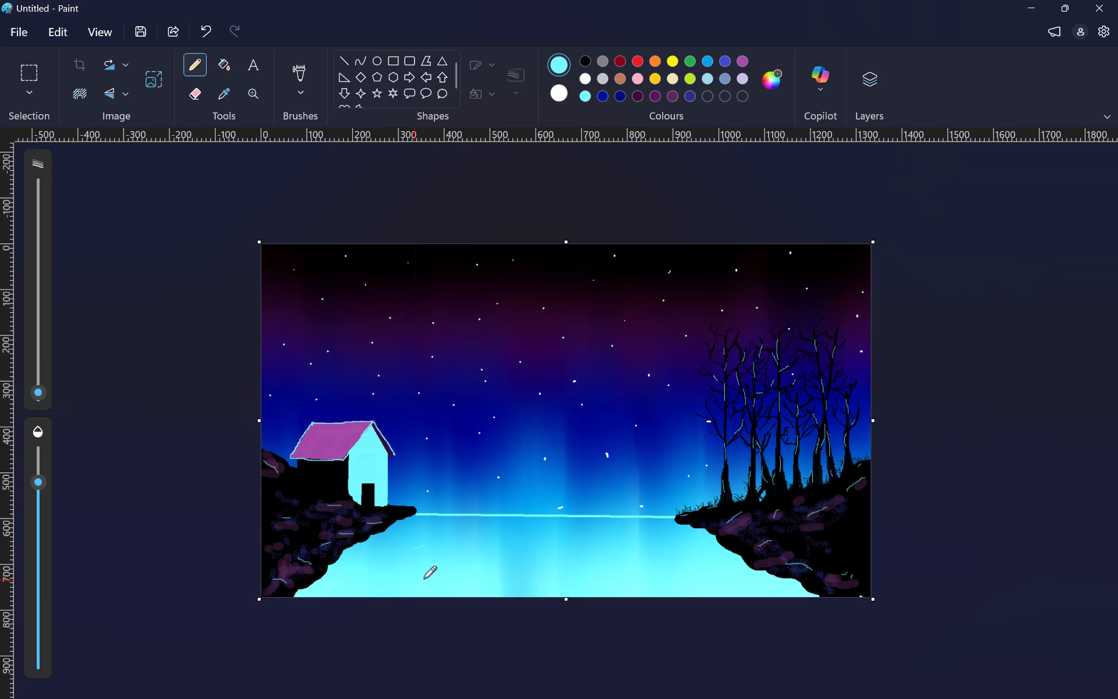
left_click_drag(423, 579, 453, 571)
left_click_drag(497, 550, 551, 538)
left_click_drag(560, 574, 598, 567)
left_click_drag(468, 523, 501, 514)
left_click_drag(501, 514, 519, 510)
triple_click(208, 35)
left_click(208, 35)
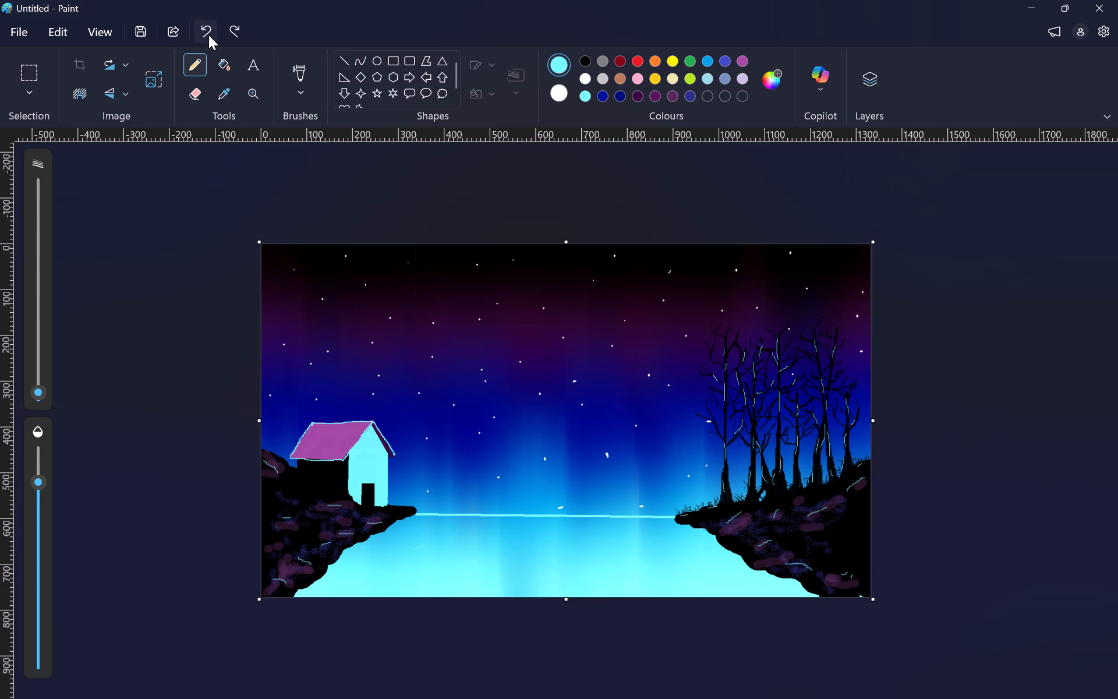
Draw two short, nearly horizontal cyan ripples on the water beside the house cliff, one near the canvas bottom.
left_click_drag(443, 547, 486, 545)
left_click_drag(415, 588, 455, 581)
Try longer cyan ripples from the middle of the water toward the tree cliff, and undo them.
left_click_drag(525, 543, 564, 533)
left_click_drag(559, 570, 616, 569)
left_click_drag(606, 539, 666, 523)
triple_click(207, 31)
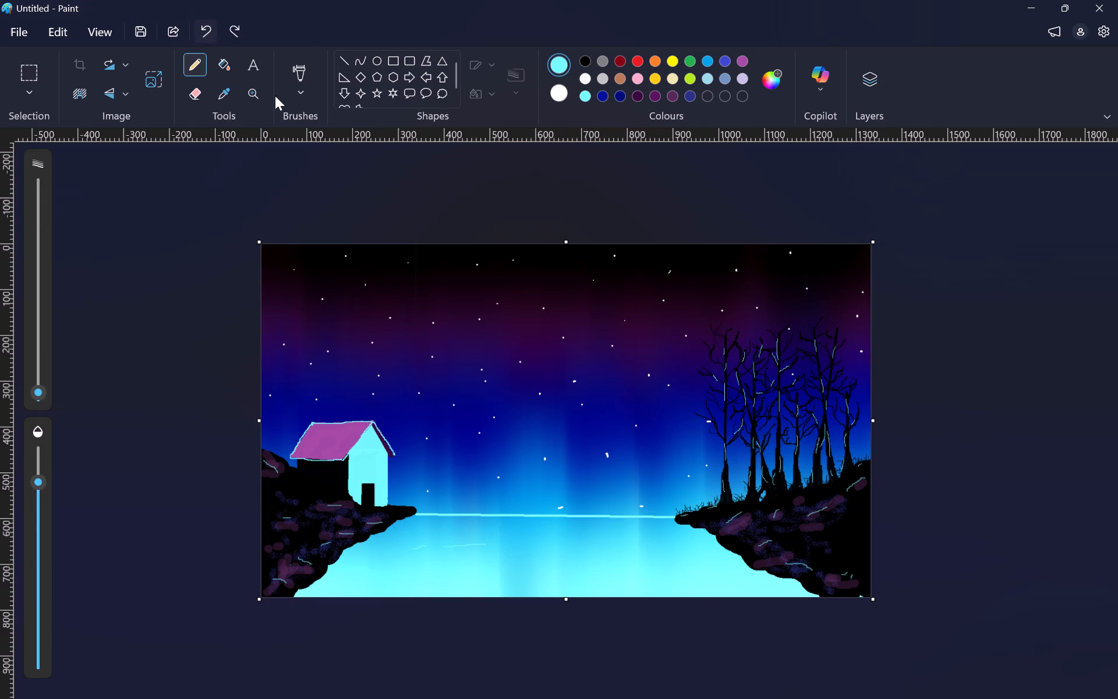
Draw short, nearly horizontal cyan ripples across the middle of the water and toward the tree cliff.
left_click_drag(526, 550, 549, 546)
left_click_drag(605, 551, 644, 556)
left_click_drag(554, 569, 578, 571)
left_click_drag(668, 564, 703, 564)
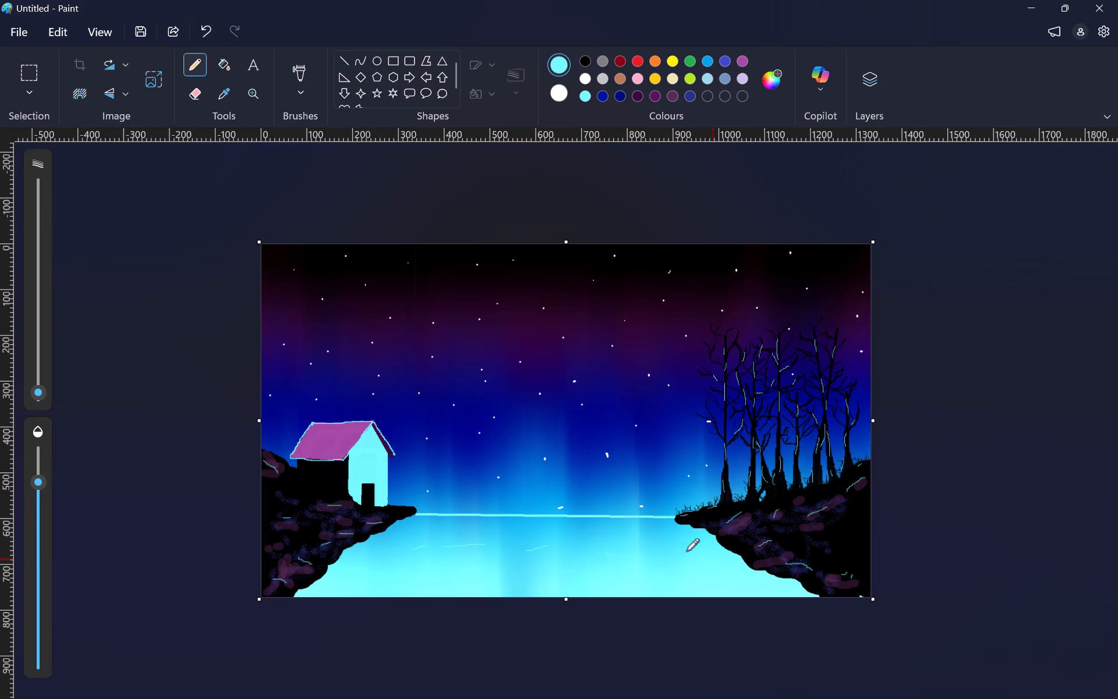
left_click_drag(635, 543, 674, 535)
left_click_drag(588, 539, 547, 538)
Draw short cyan ripples on the water from the house cliff to the middle, just below the horizon and near the bottom.
left_click_drag(463, 527, 491, 521)
left_click_drag(419, 527, 438, 527)
left_click_drag(370, 580, 415, 580)
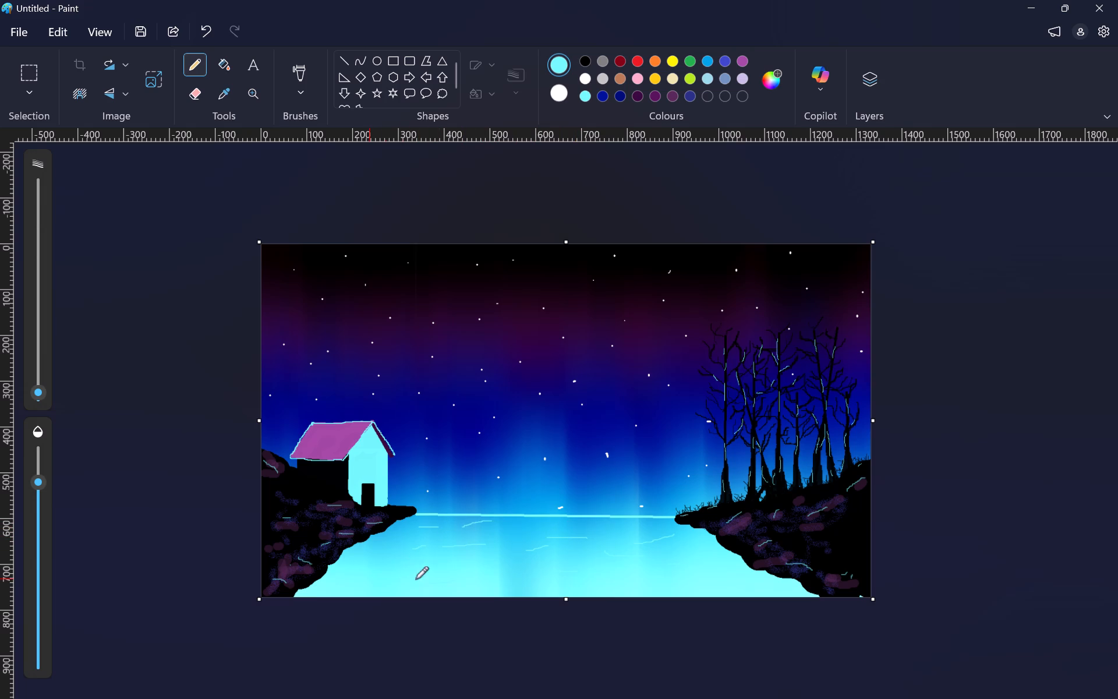
left_click_drag(415, 580, 418, 580)
left_click_drag(470, 571, 521, 580)
left_click_drag(505, 545, 540, 539)
Add cyan ripples between the middle of the water and the tree cliff, including a sloping one just below the horizon.
left_click_drag(613, 524, 624, 527)
left_click_drag(624, 527, 662, 536)
left_click_drag(604, 560, 656, 553)
left_click_drag(568, 561, 611, 561)
left_click_drag(684, 574, 699, 574)
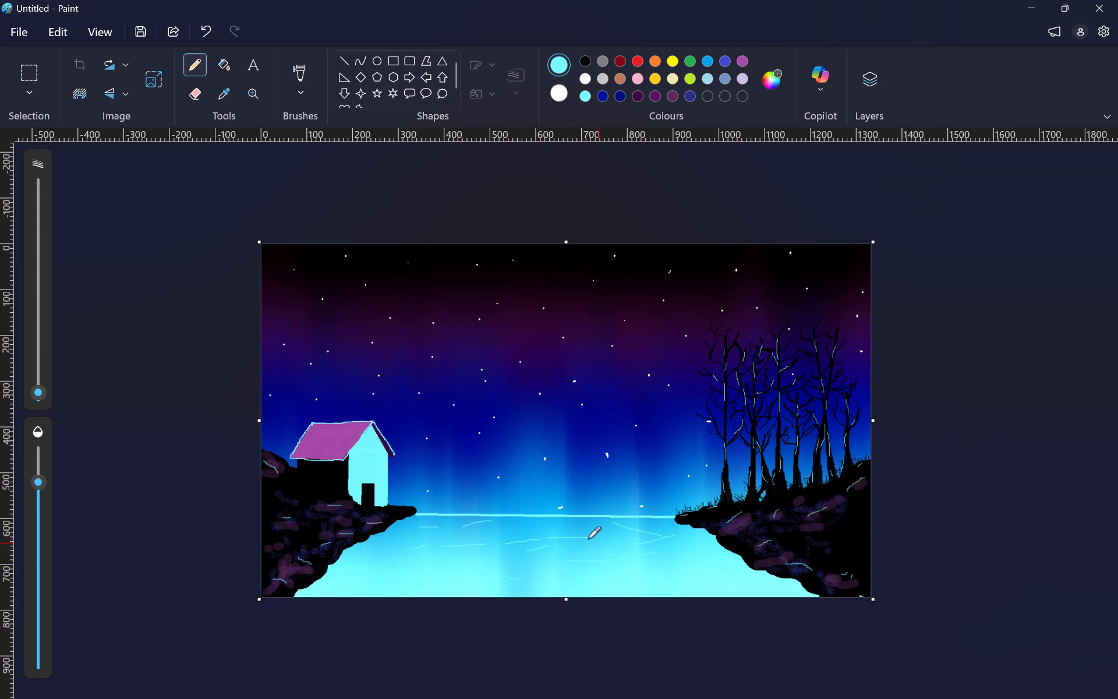
left_click_drag(558, 527, 516, 533)
Draw short, darker blue ripples across the water from the house cliff toward the tree cliff, mostly just below the horizon.
left_click(702, 61)
left_click_drag(422, 541, 442, 545)
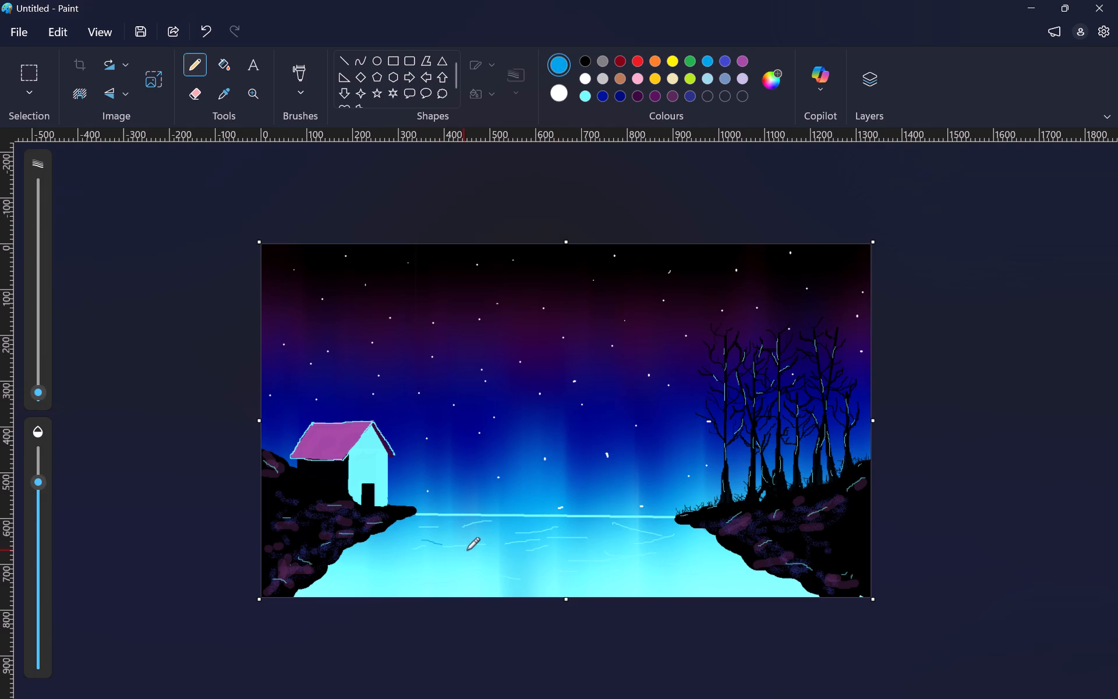
left_click_drag(477, 541, 497, 541)
left_click_drag(471, 566, 494, 570)
left_click_drag(532, 580, 548, 583)
left_click_drag(556, 543, 573, 539)
left_click_drag(573, 539, 575, 539)
left_click_drag(578, 562, 589, 564)
left_click_drag(621, 588, 638, 582)
left_click_drag(635, 536, 656, 531)
left_click_drag(518, 527, 520, 527)
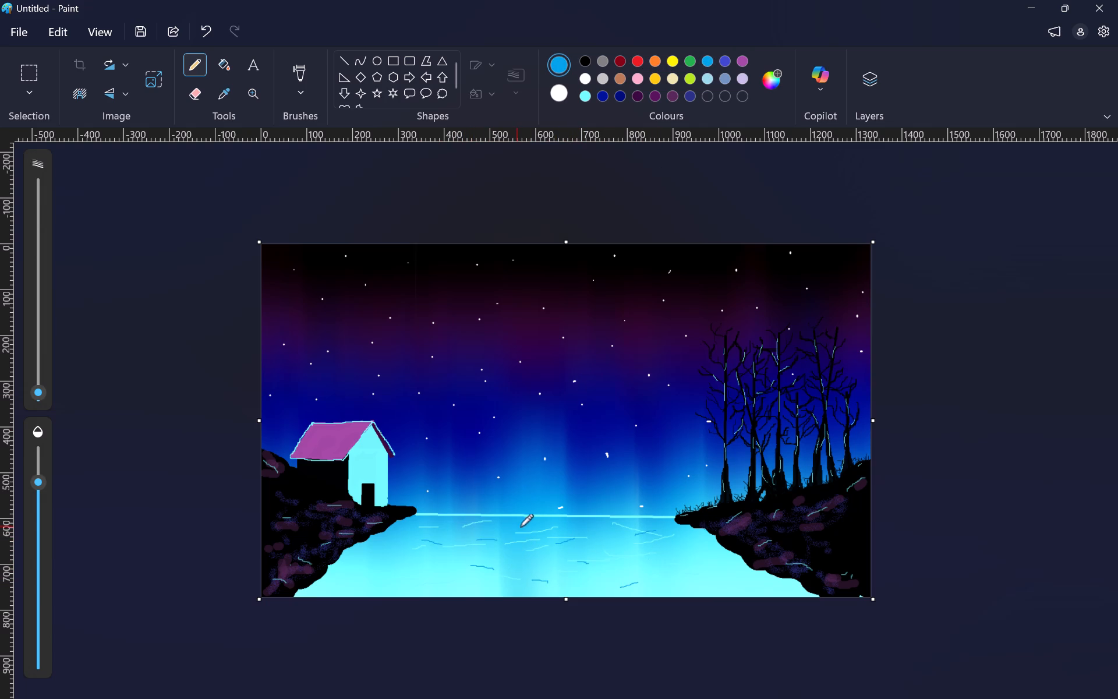
left_click_drag(520, 527, 534, 529)
left_click_drag(448, 518, 454, 520)
left_click_drag(428, 528, 464, 525)
Add more short blue ripples near the bottom of the water, beside both cliffs and in the gaps around the middle.
left_click_drag(373, 570, 391, 574)
left_click_drag(370, 588, 388, 590)
left_click_drag(464, 580, 484, 580)
left_click_drag(660, 566, 671, 570)
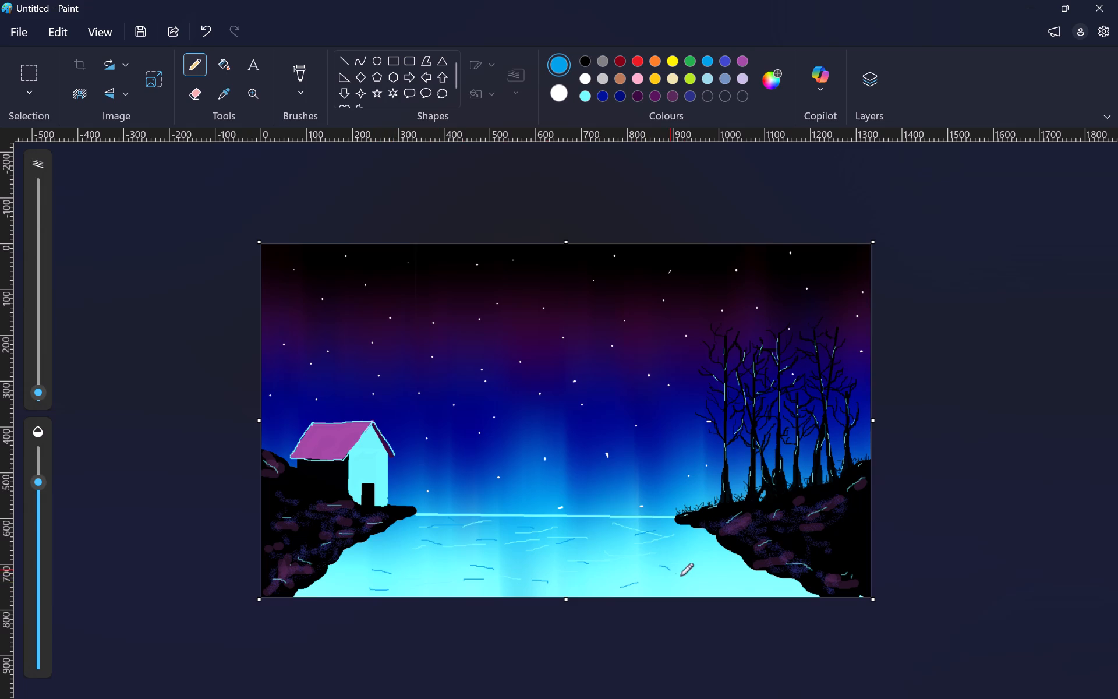
left_click_drag(694, 576, 703, 576)
left_click_drag(691, 548, 702, 542)
left_click_drag(617, 548, 628, 548)
left_click_drag(563, 533, 583, 530)
left_click_drag(463, 552, 471, 552)
left_click(392, 545)
left_click_drag(438, 582, 443, 581)
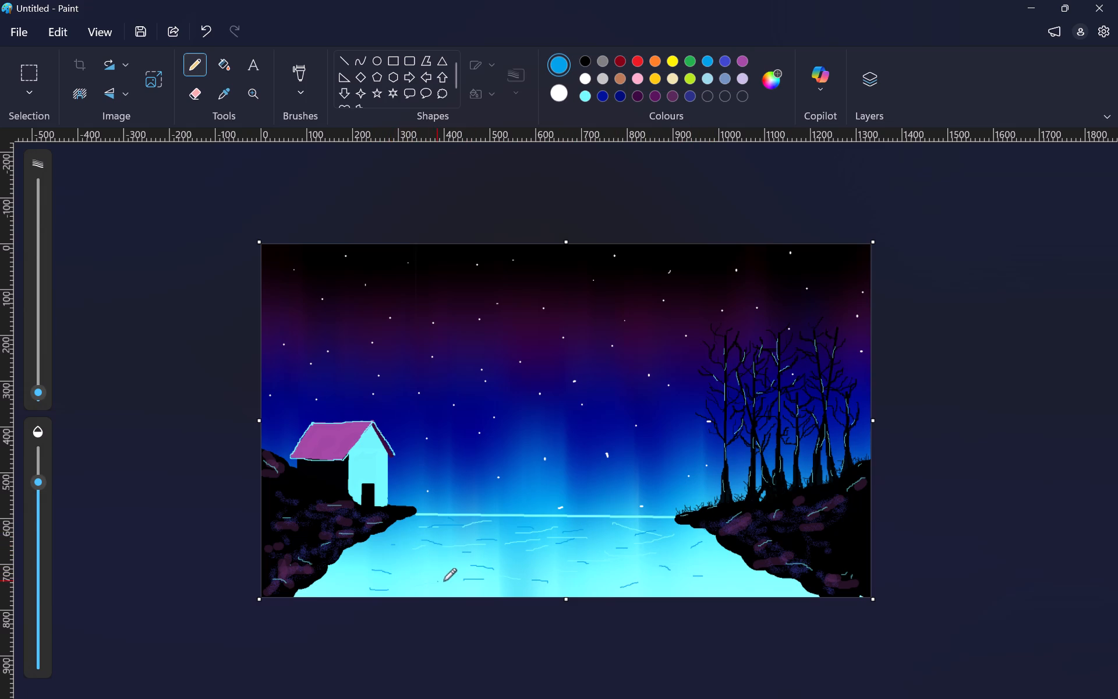
left_click_drag(443, 581, 447, 581)
left_click_drag(483, 521, 500, 520)
left_click_drag(514, 549, 526, 549)
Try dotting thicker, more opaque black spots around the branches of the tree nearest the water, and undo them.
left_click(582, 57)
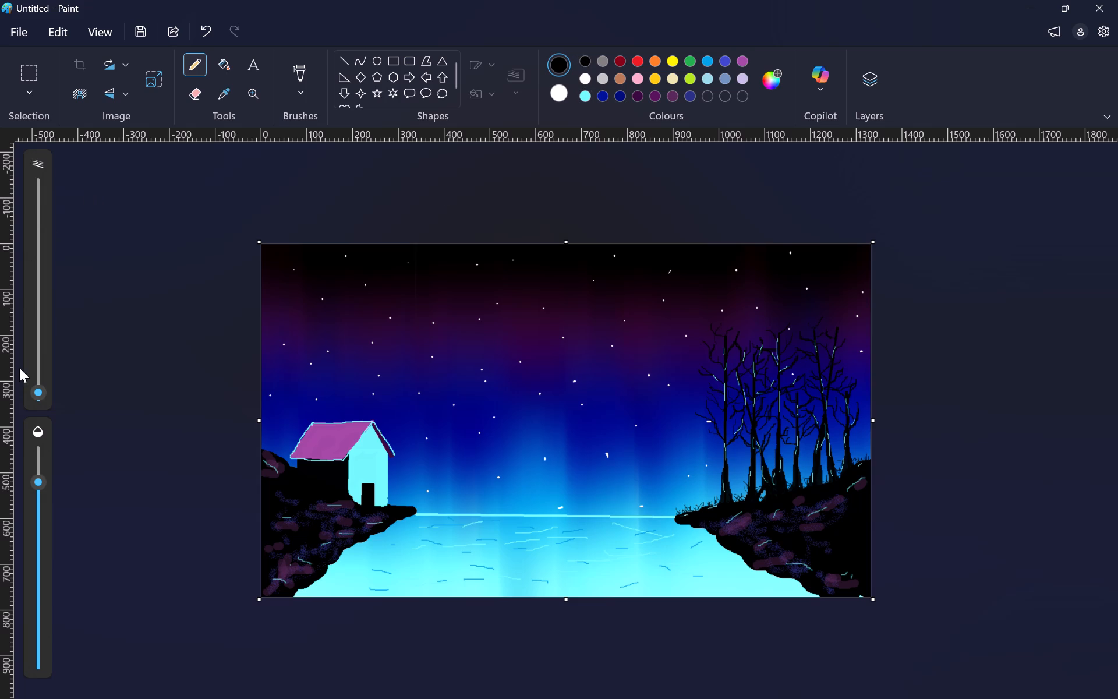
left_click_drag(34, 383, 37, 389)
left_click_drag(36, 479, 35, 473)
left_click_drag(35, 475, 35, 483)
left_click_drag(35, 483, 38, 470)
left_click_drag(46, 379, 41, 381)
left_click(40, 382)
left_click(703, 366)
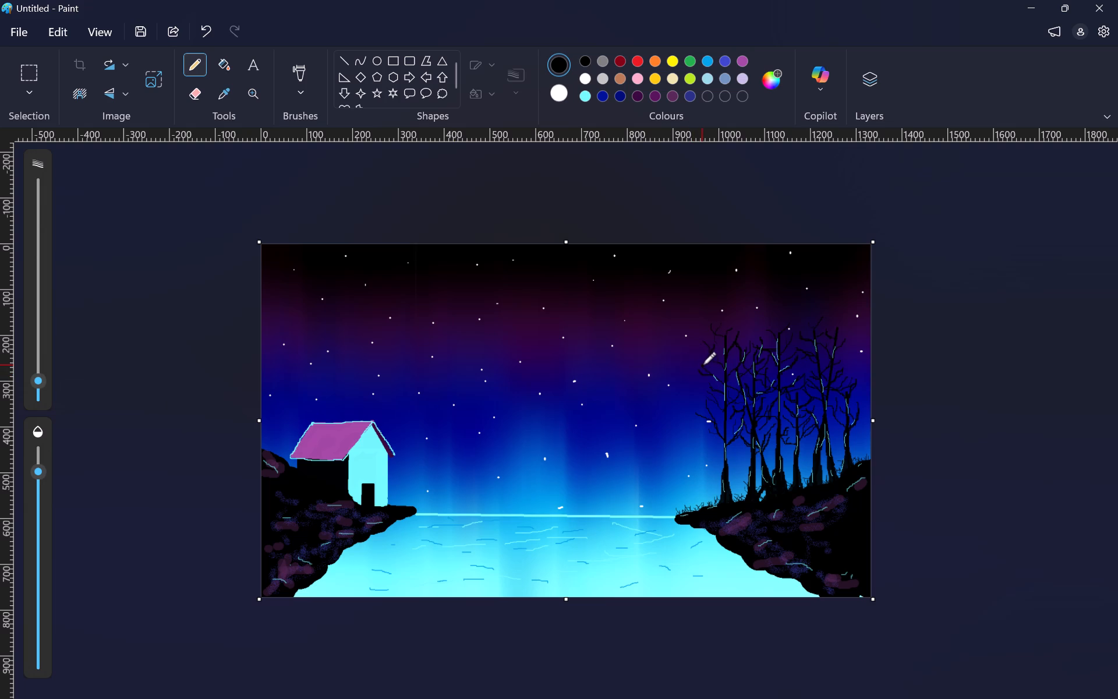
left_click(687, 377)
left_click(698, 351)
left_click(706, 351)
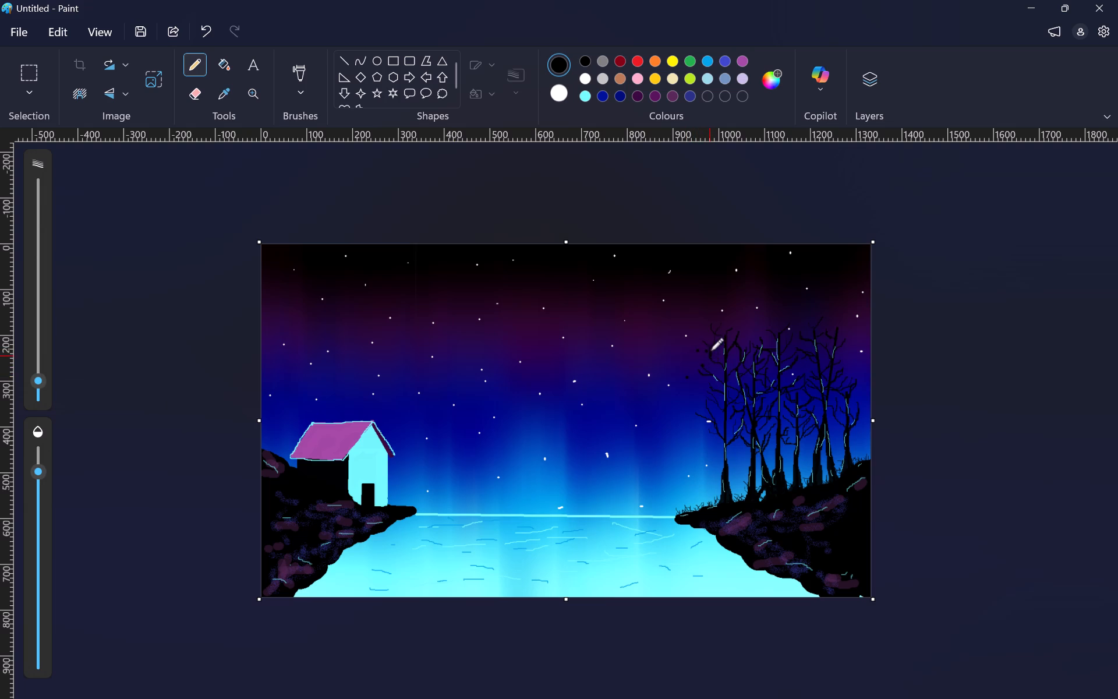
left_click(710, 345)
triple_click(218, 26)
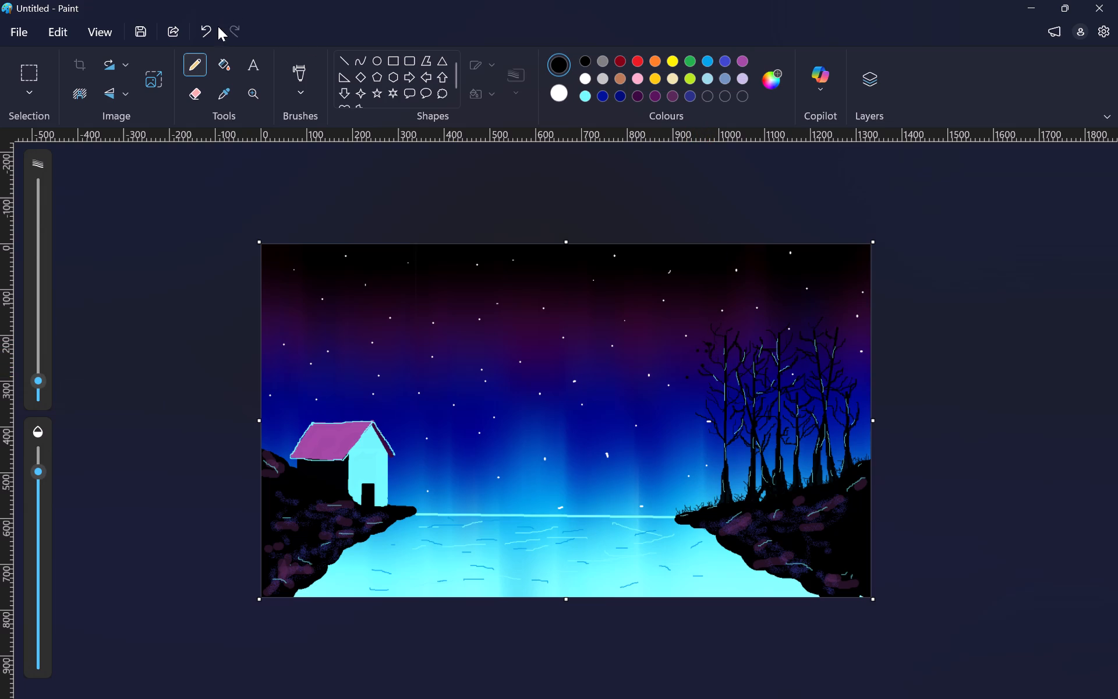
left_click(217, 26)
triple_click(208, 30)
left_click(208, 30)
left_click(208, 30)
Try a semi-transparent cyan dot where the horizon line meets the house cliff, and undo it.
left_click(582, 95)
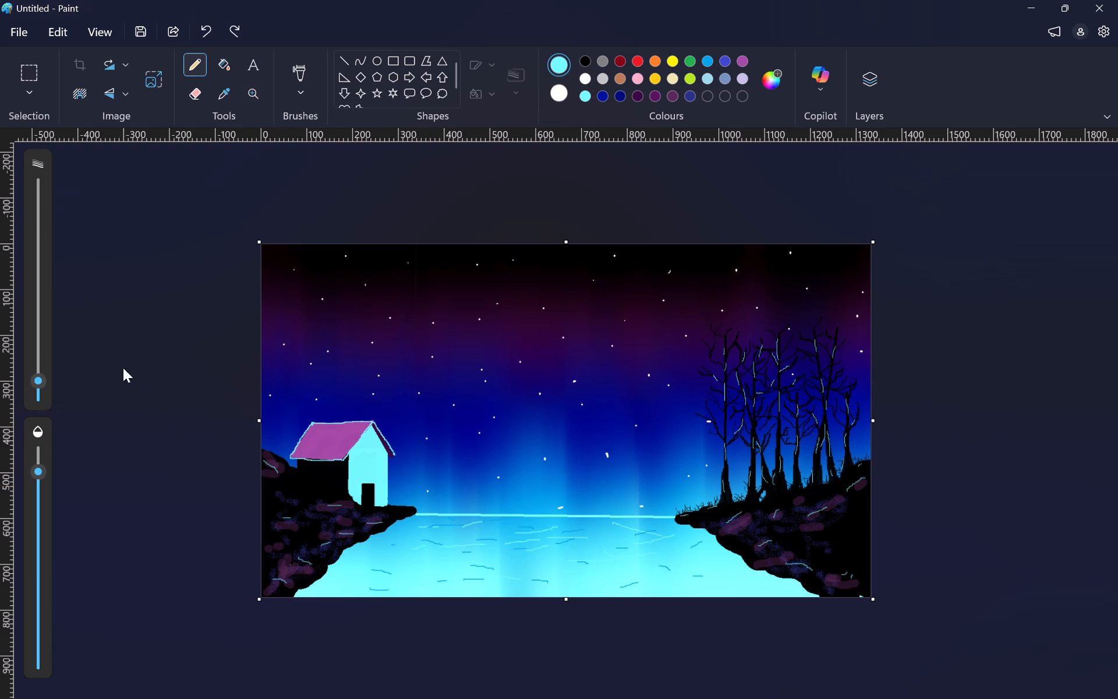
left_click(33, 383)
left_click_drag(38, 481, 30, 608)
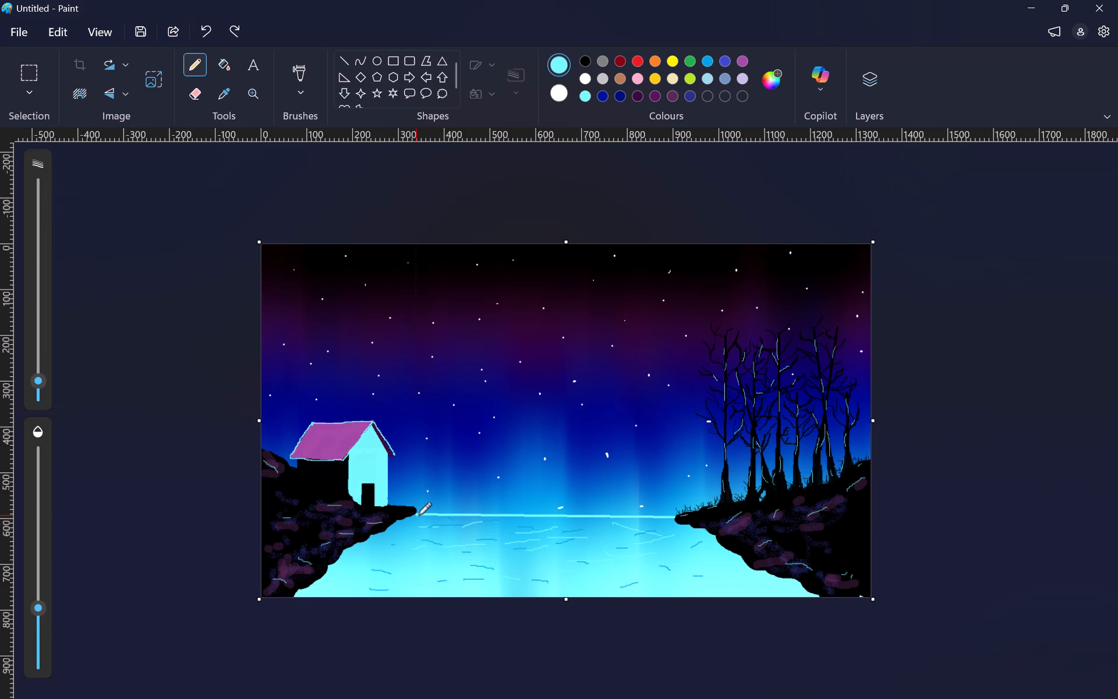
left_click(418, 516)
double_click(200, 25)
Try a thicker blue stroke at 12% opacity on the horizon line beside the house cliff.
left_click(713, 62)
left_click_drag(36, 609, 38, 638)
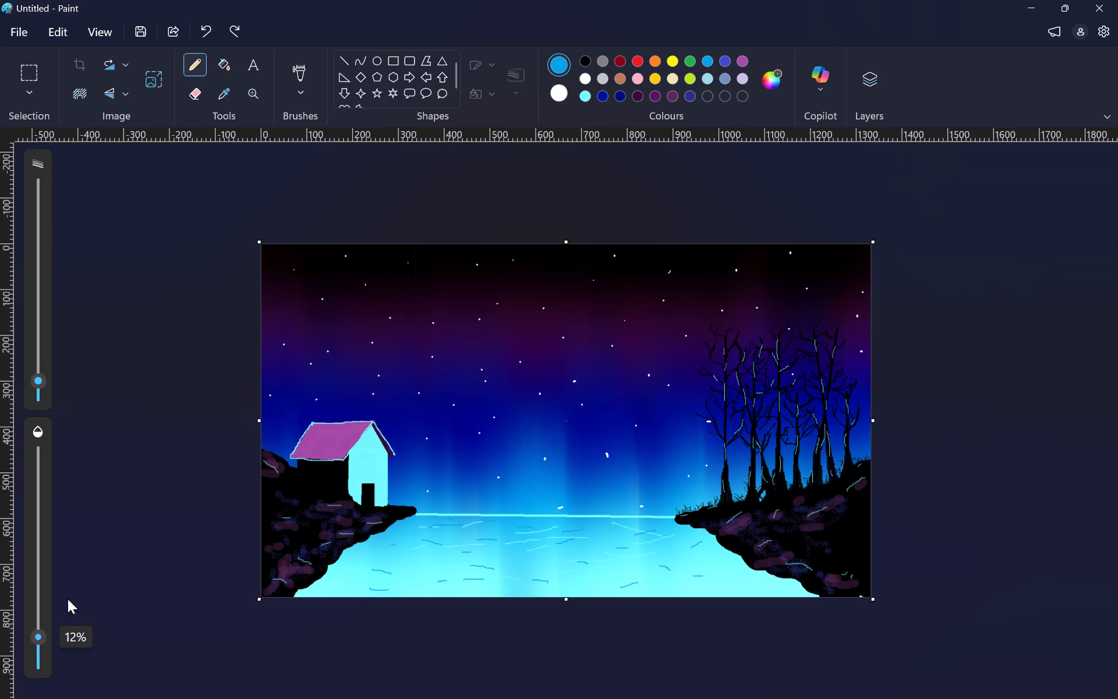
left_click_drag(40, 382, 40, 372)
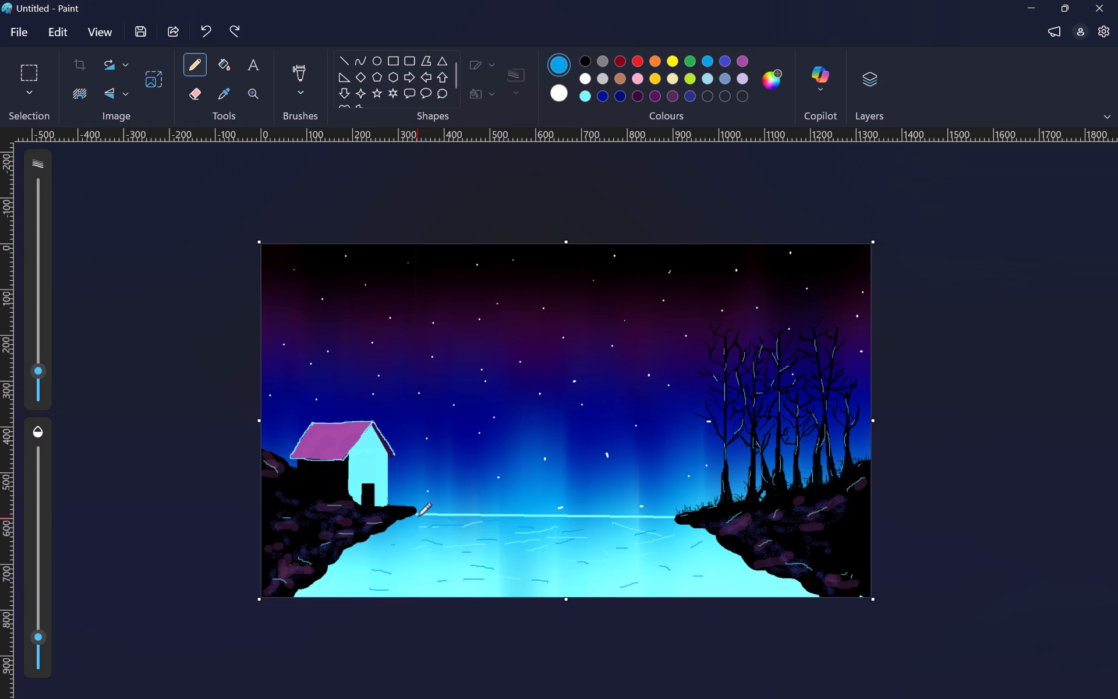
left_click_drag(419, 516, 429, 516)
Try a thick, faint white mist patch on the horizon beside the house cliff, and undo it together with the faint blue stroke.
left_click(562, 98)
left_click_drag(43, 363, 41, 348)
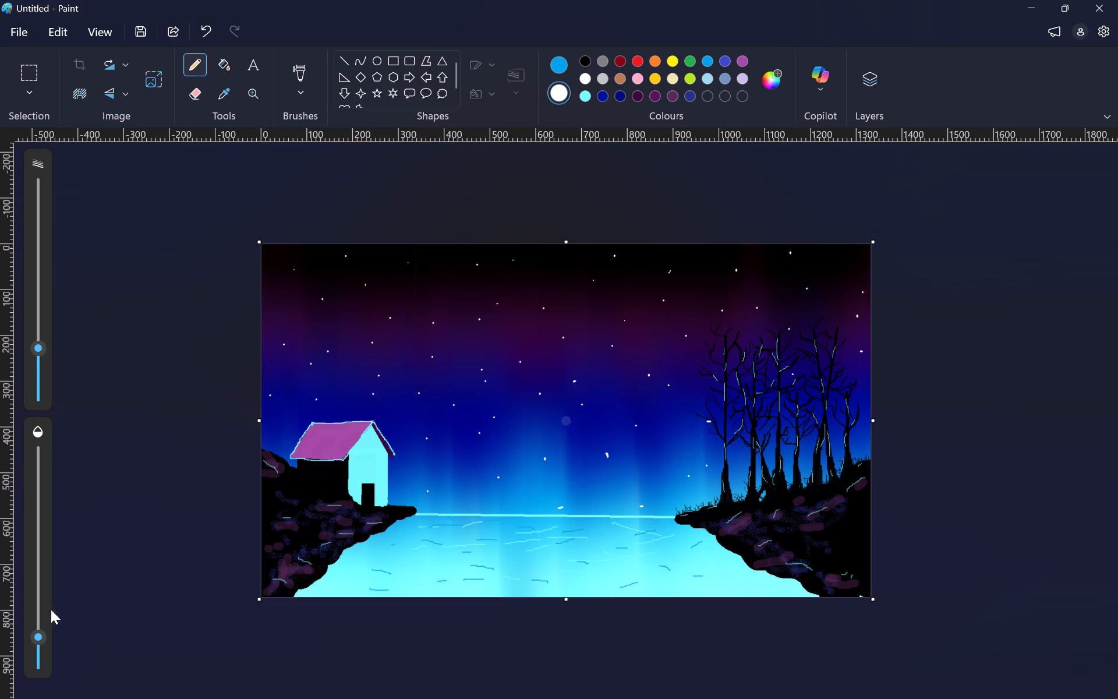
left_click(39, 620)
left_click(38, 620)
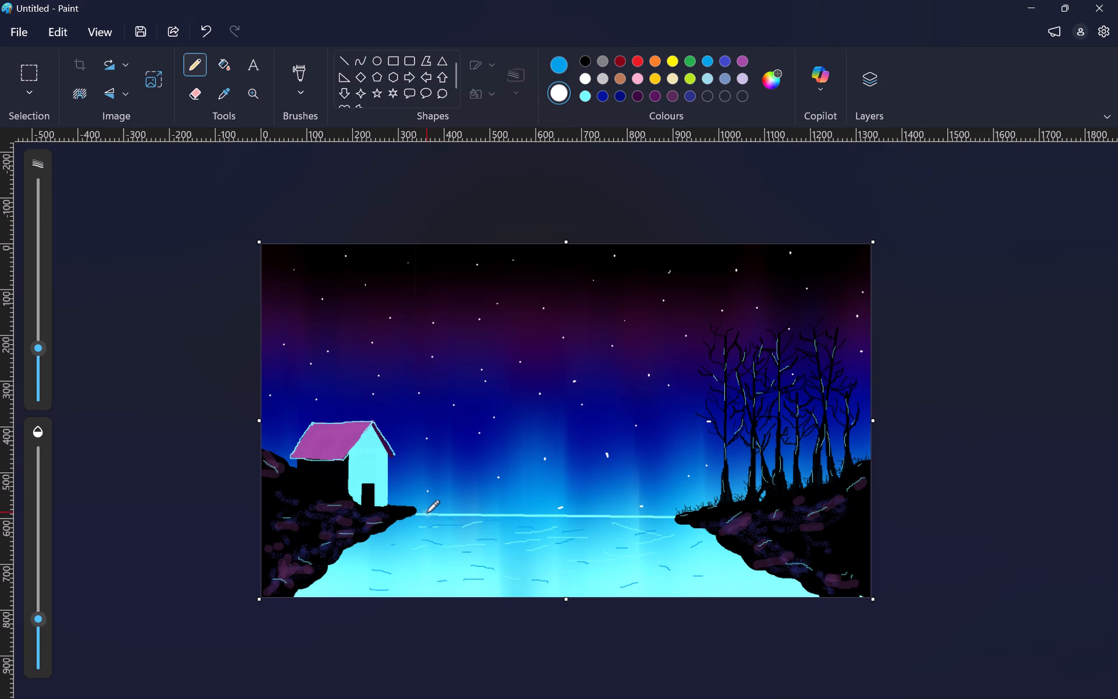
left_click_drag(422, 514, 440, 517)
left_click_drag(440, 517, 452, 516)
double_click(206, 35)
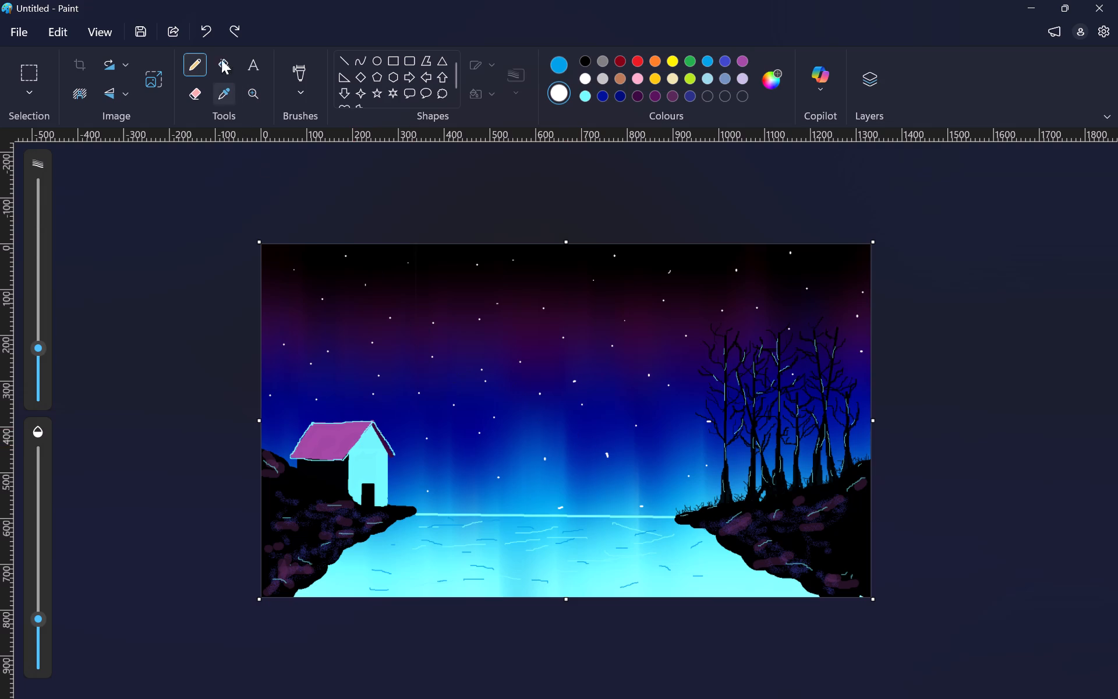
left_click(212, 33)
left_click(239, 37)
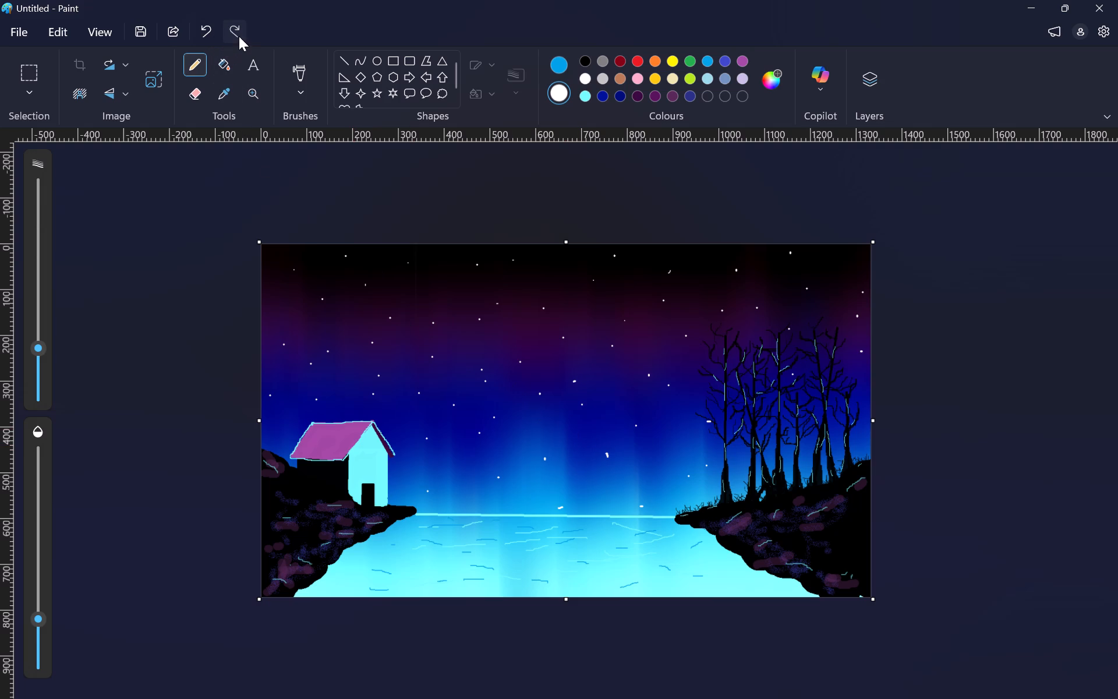
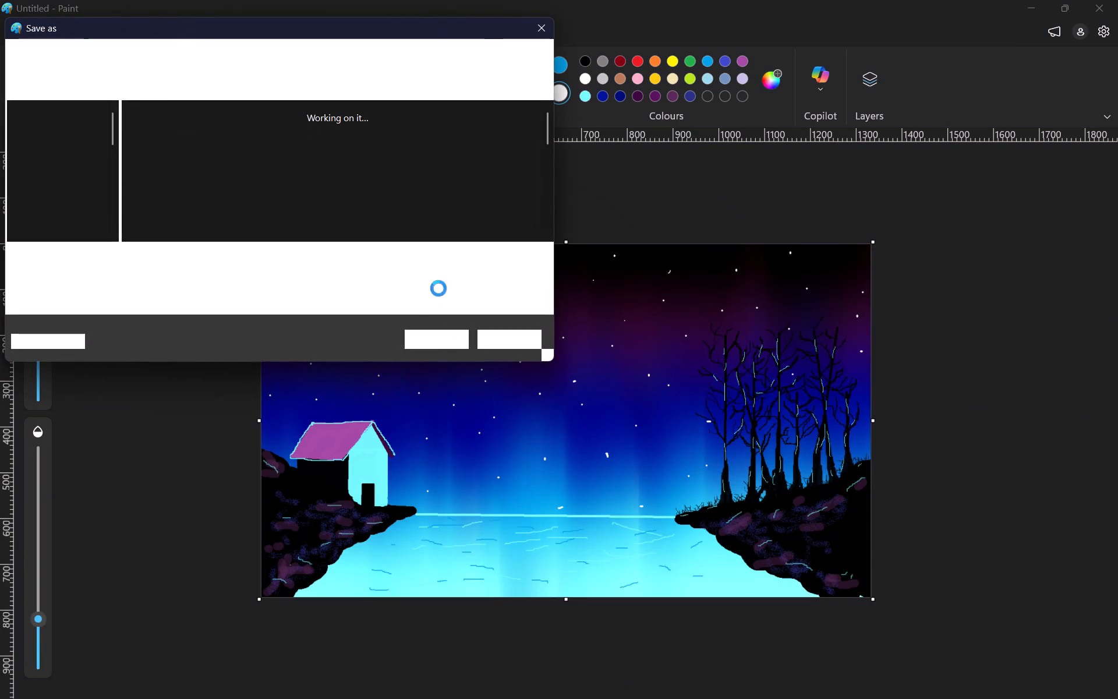
Save the painting as a PNG named sky in the Wallpaper folder.
key("BackSpace")
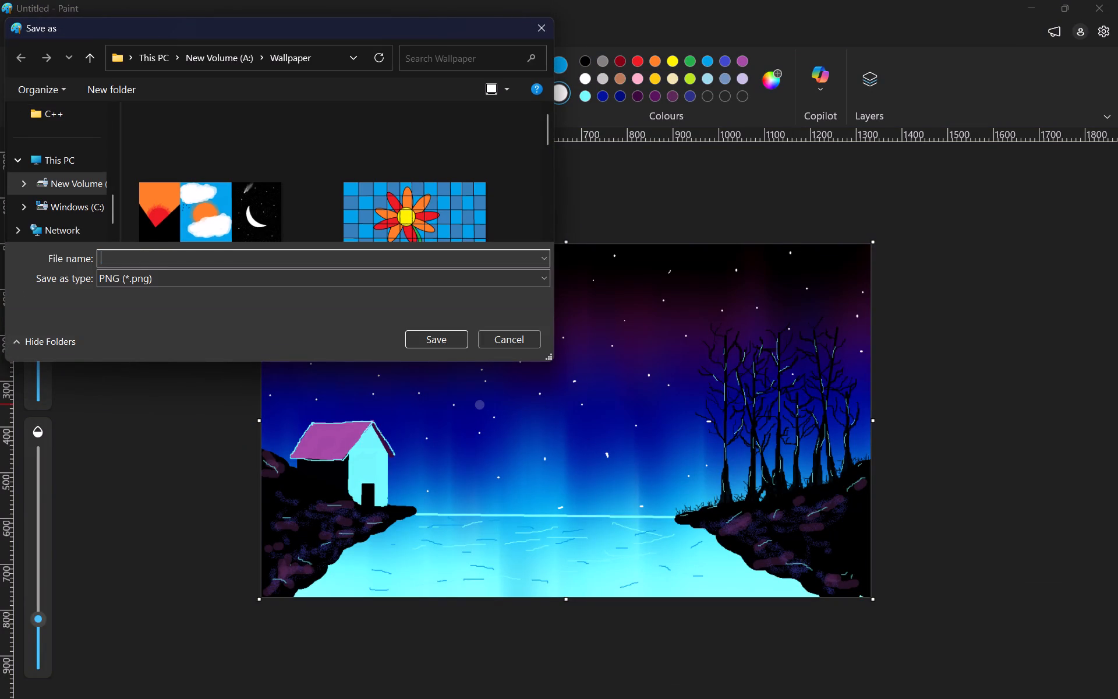
key("s")
type("ky")
key("Return")
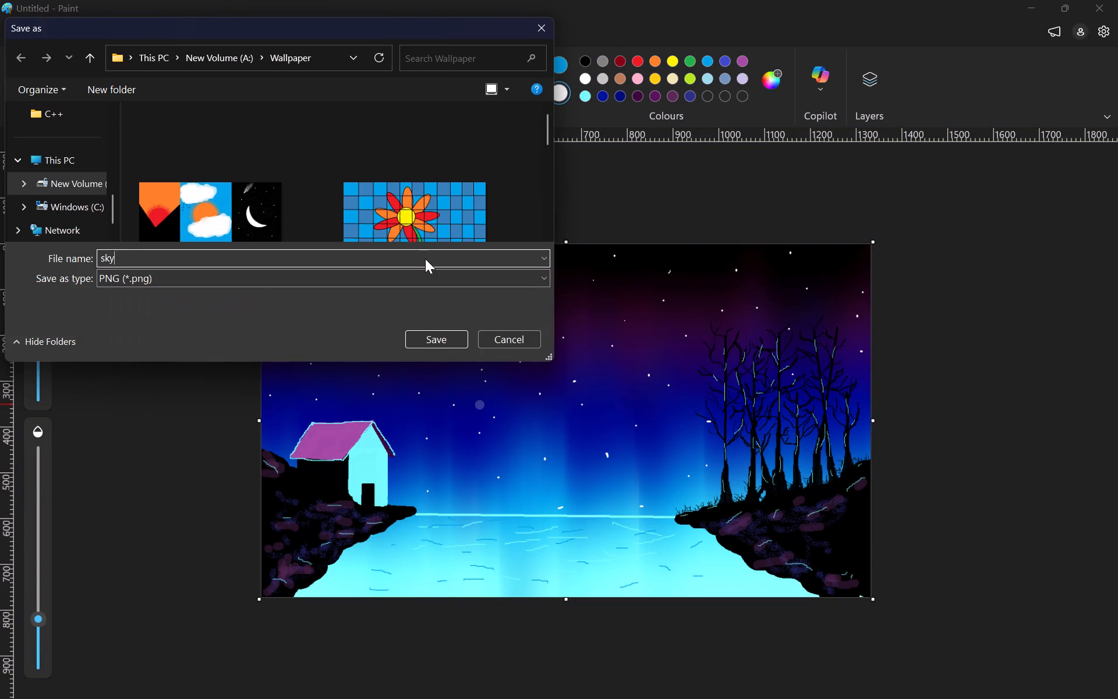
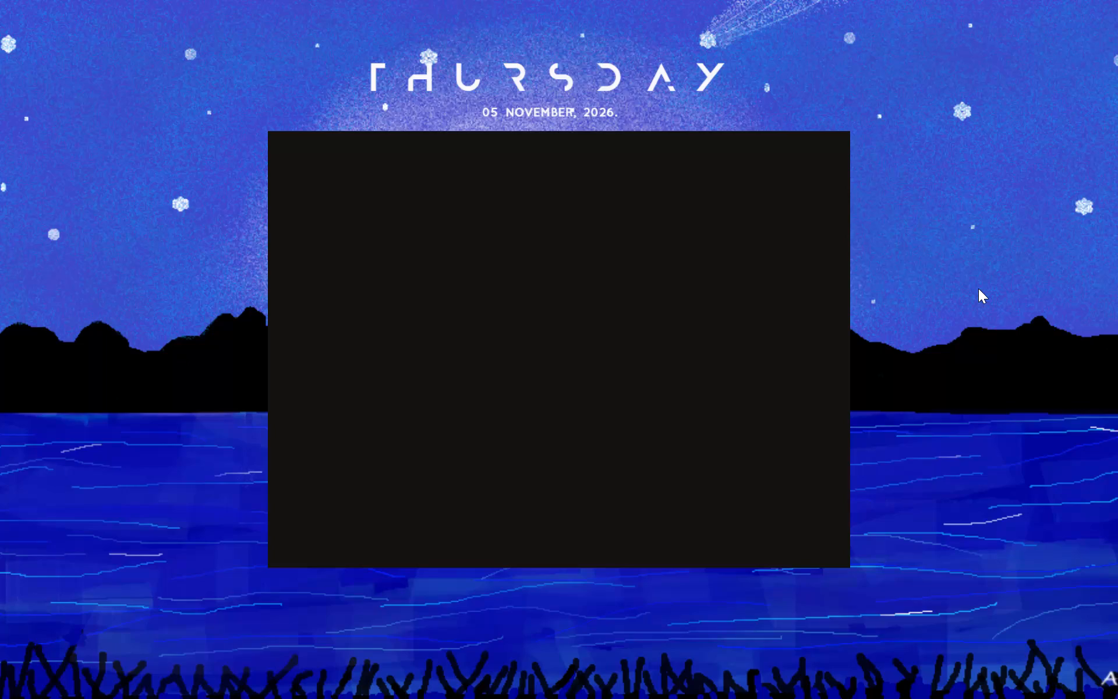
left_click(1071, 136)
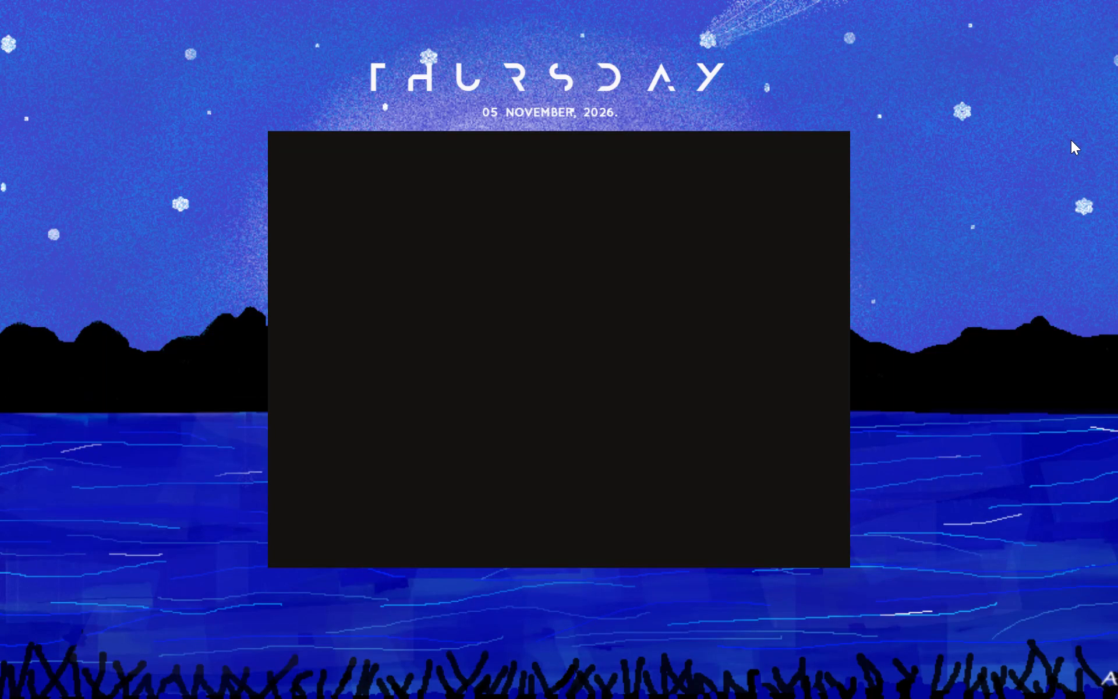